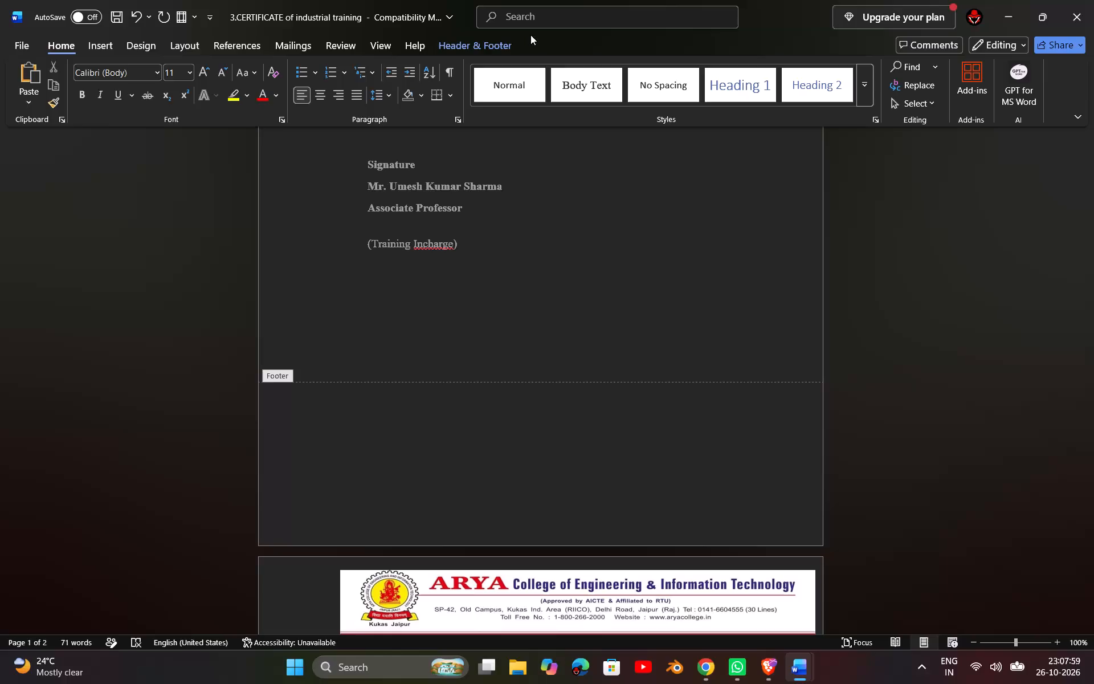
Open the page footer for editing and set its distance from the bottom to 2.54 cm.
click(478, 50)
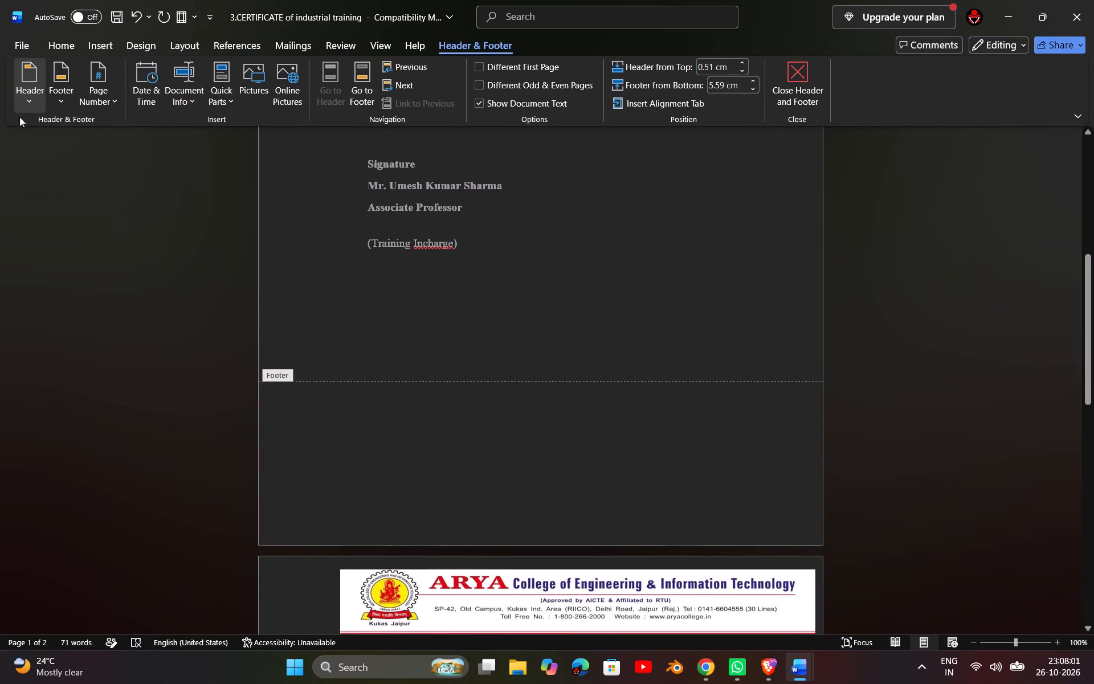
click(60, 104)
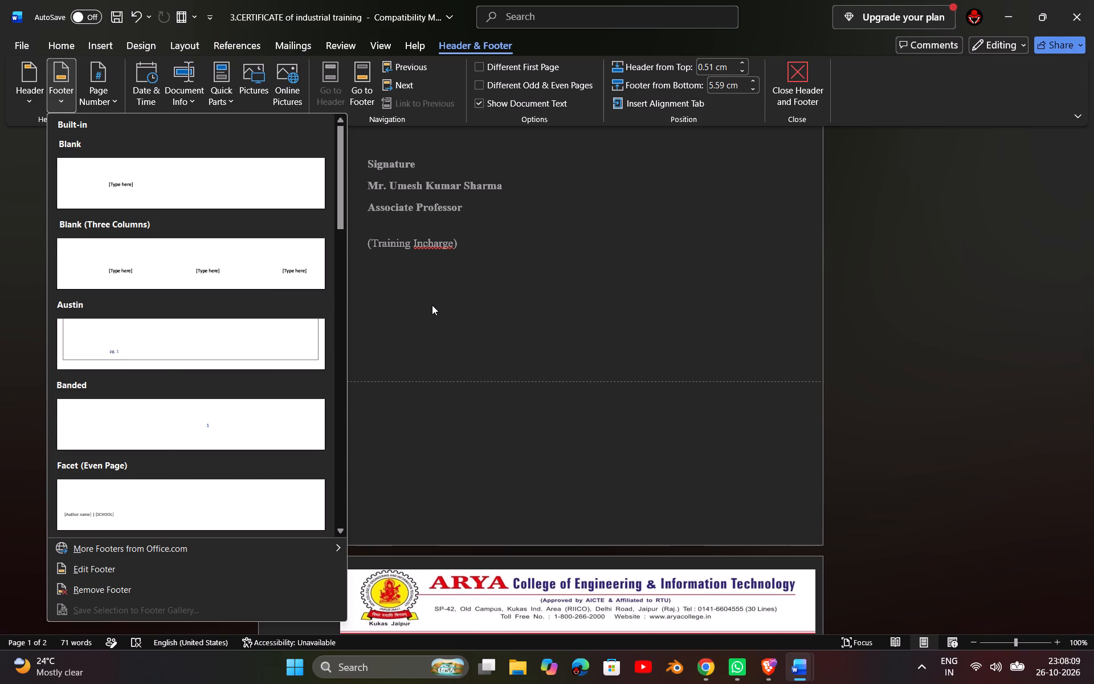
click(89, 571)
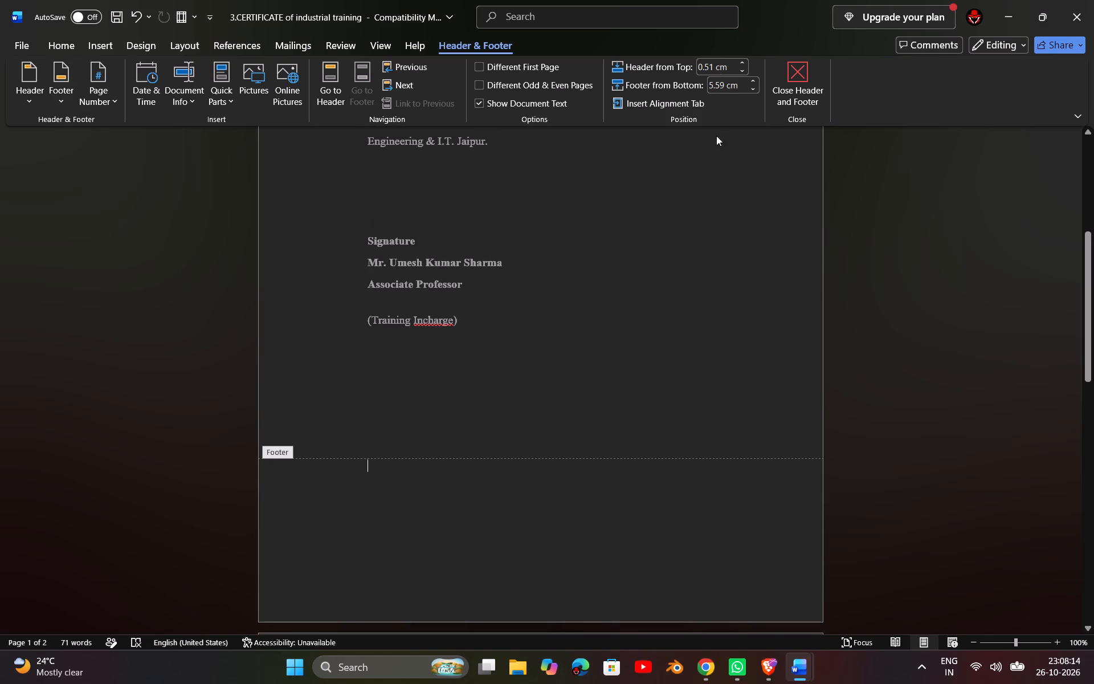
click(714, 85)
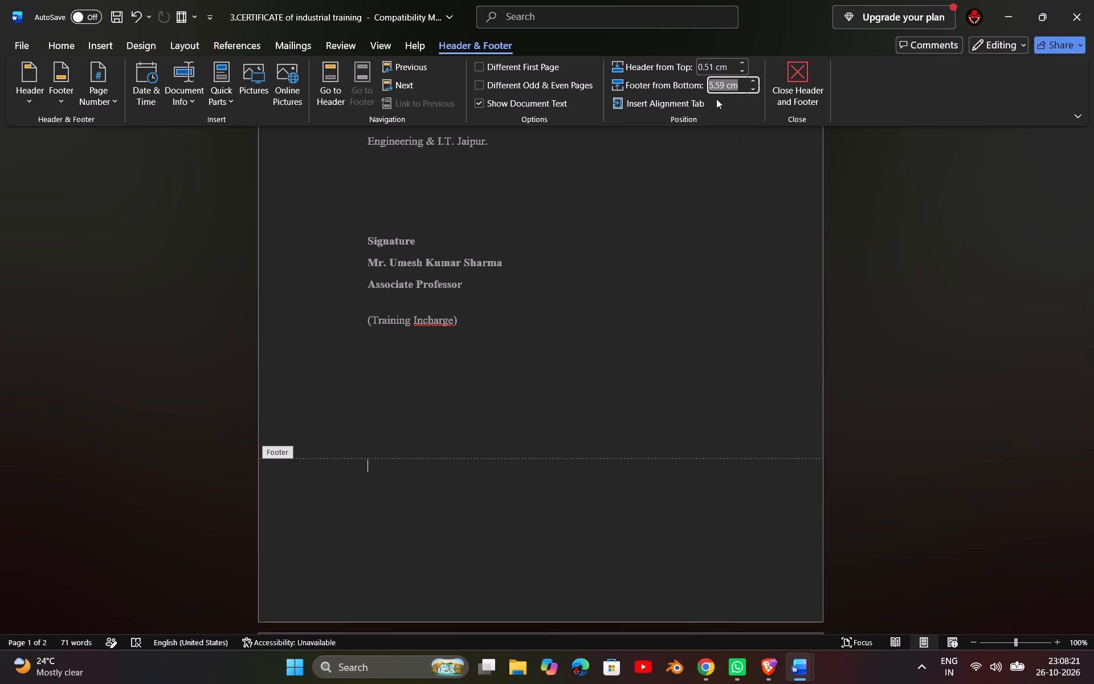
text(2.)
text(54)
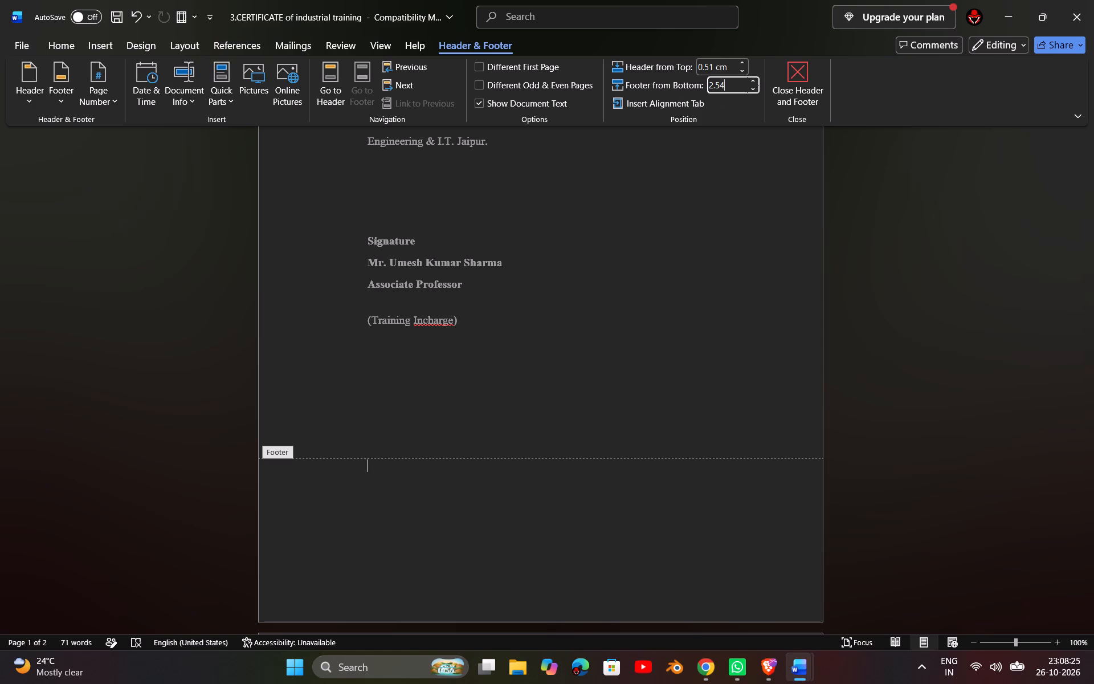
key(Return)
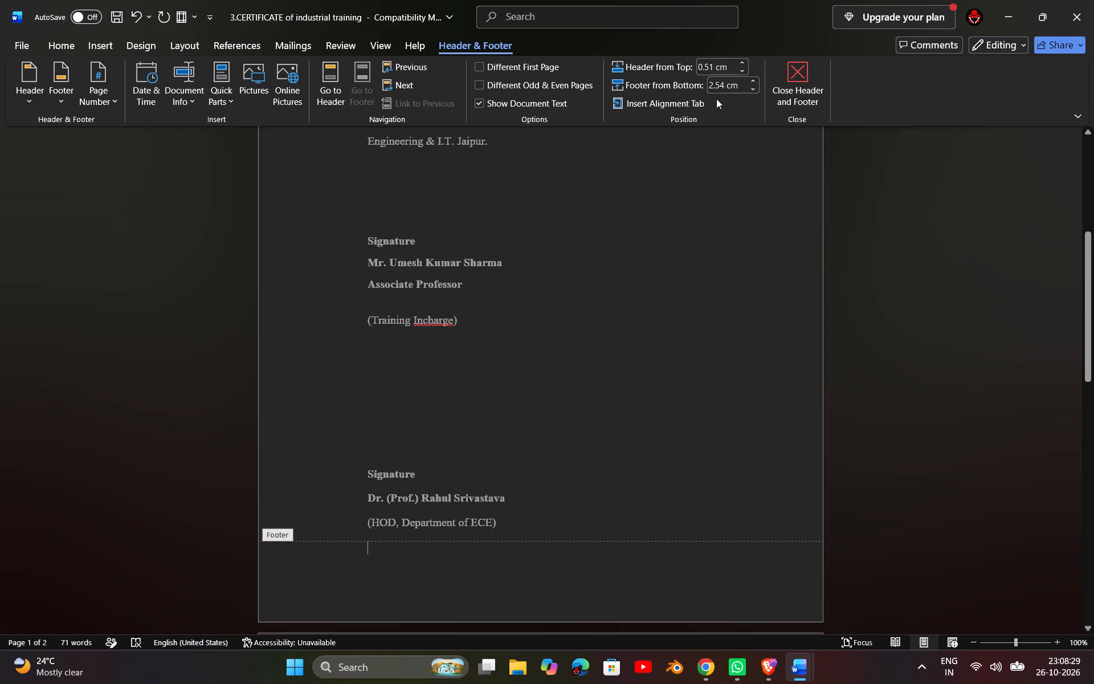
Return to the body text and delete two blank lines above the HOD's signature block.
double_click(430, 433)
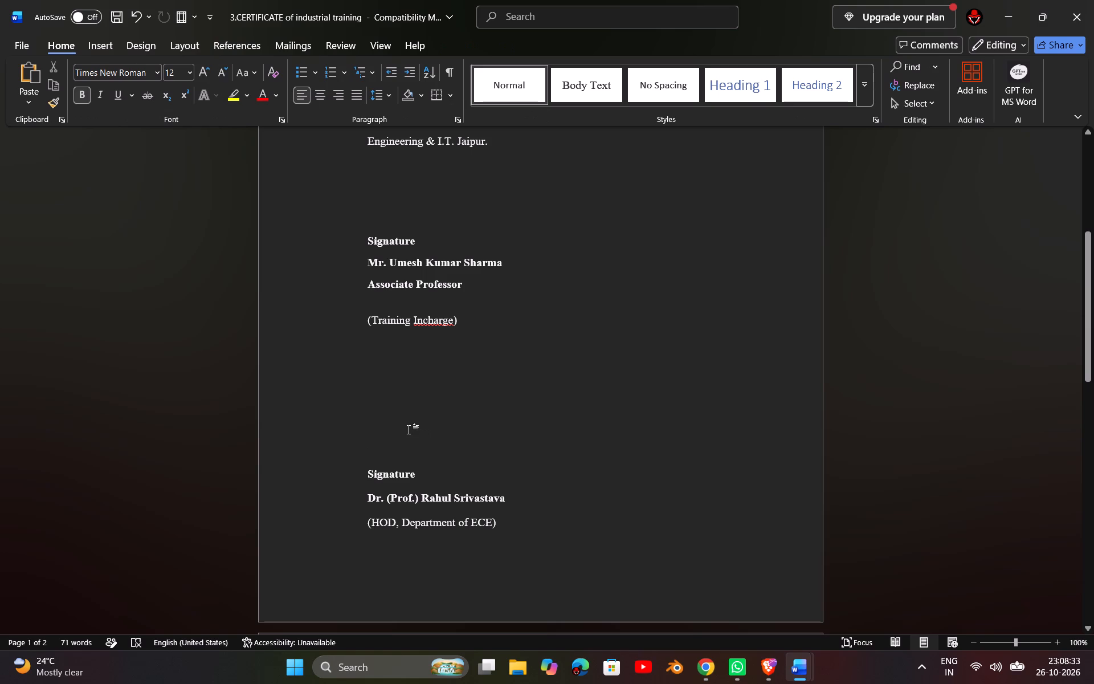
key(BackSpace)
key(BackSpace)
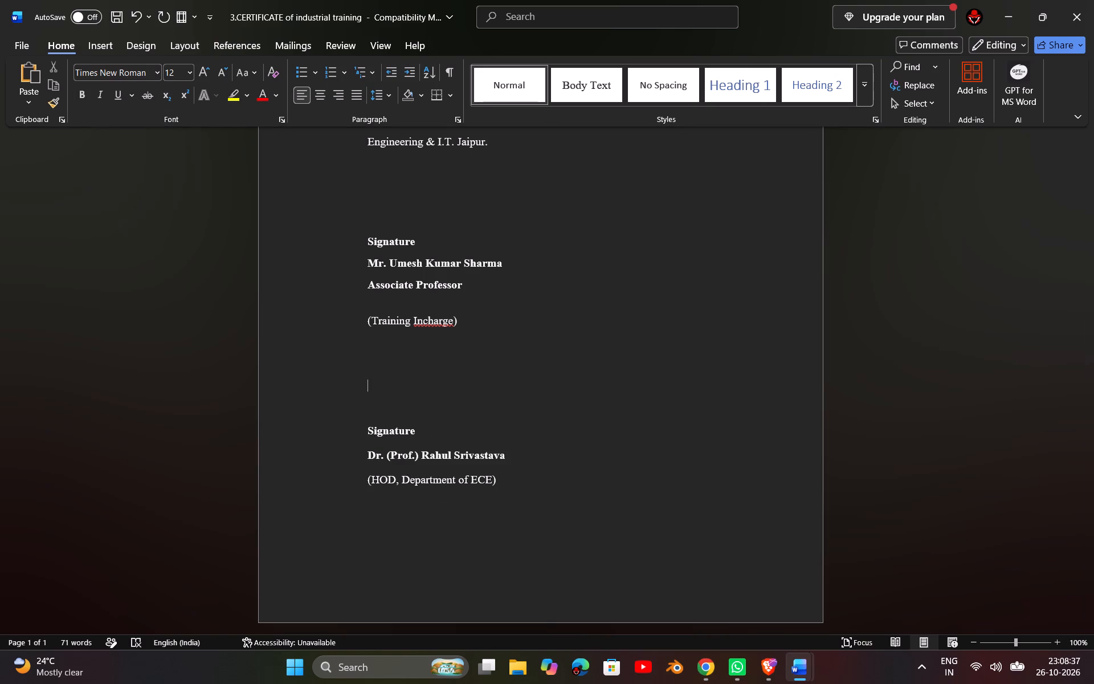
Save the certificate to the Desktop as a Word Document named "3.CERTIFICATE of industrial training".
scroll(409, 429, up, 10)
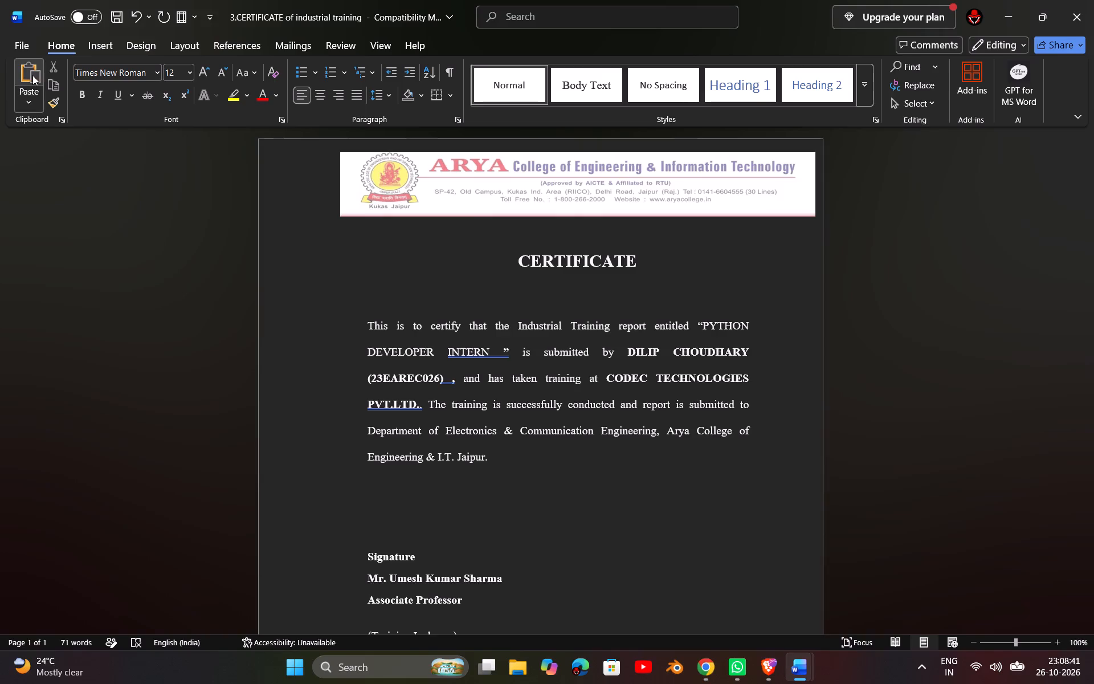
click(17, 44)
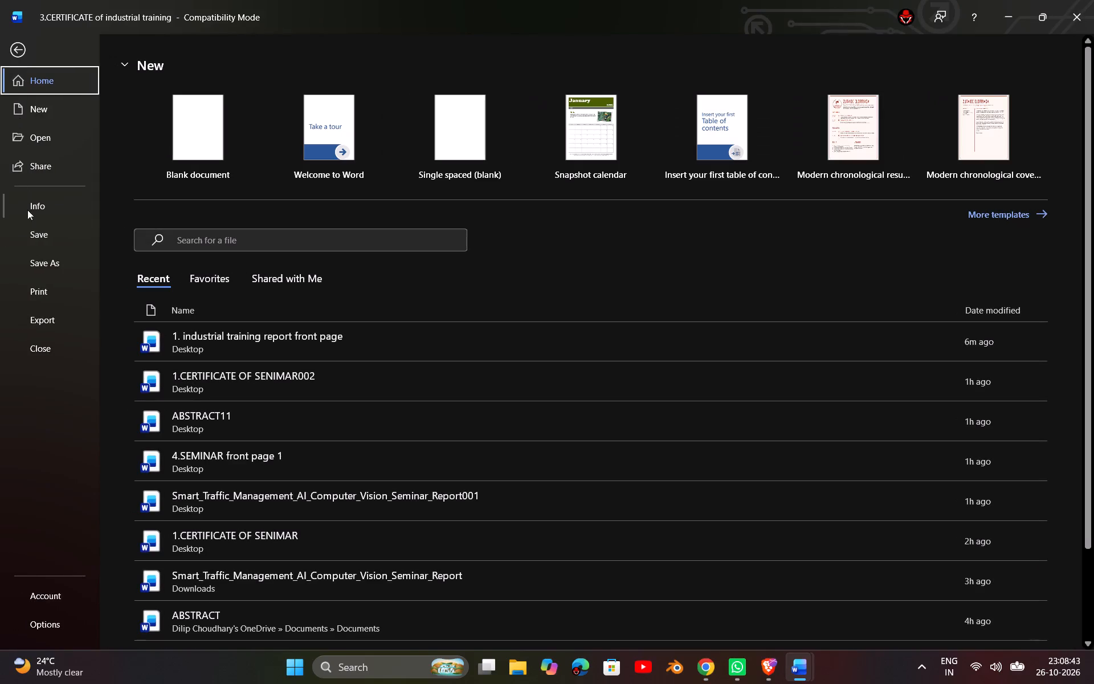
click(52, 264)
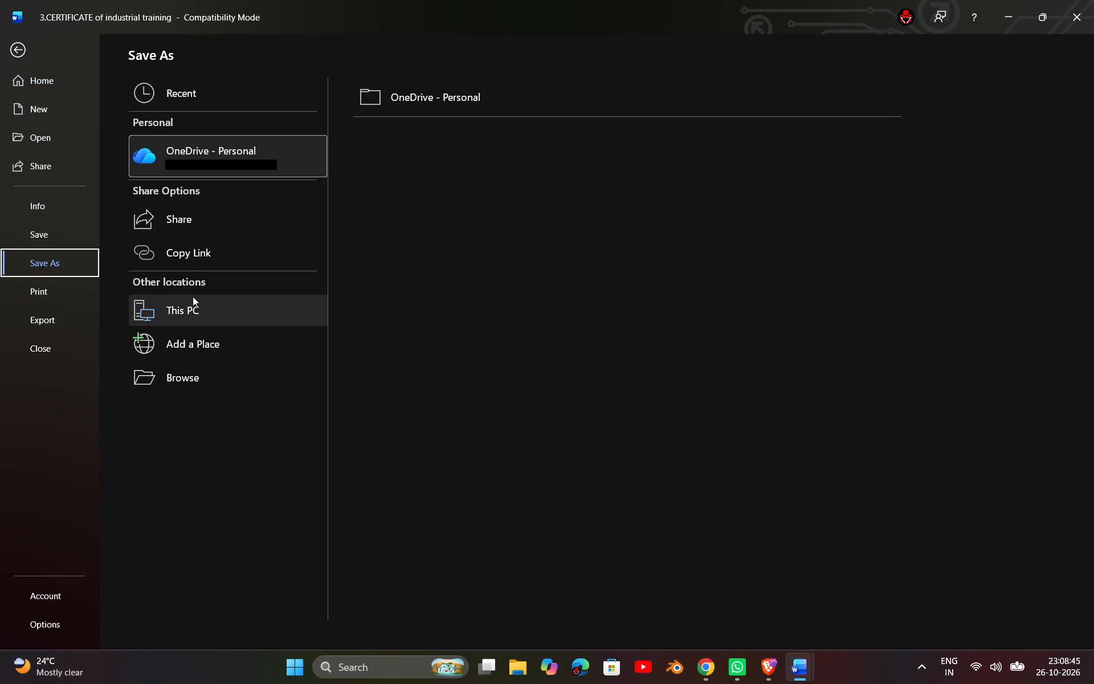
click(192, 308)
drag(405, 157, 406, 166)
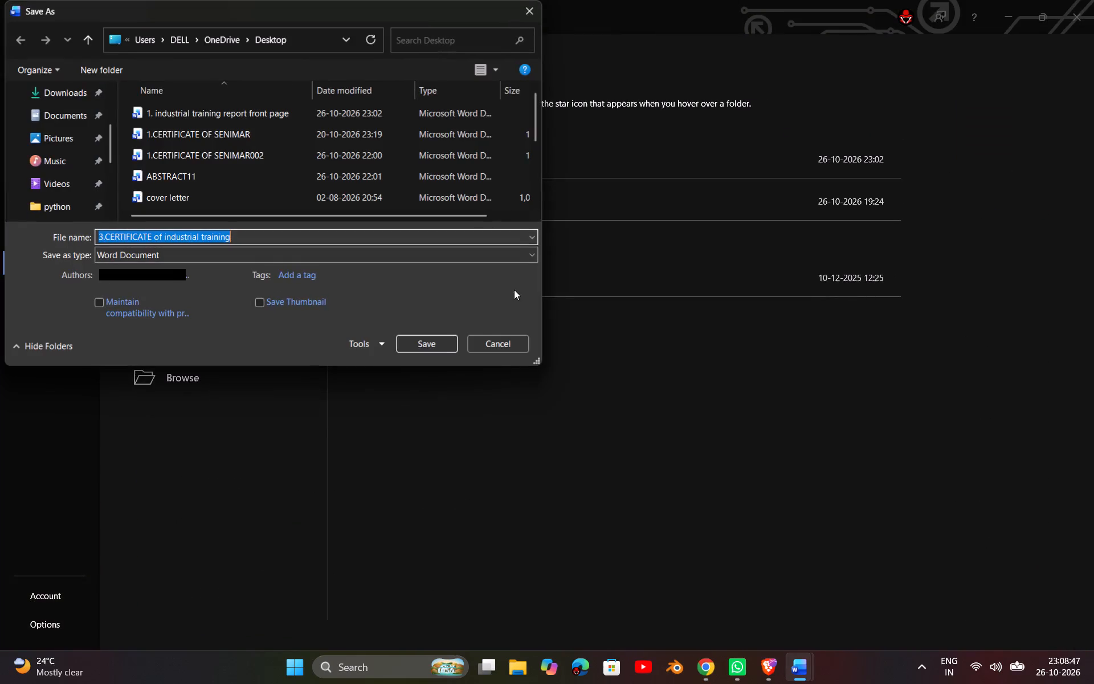
click(419, 347)
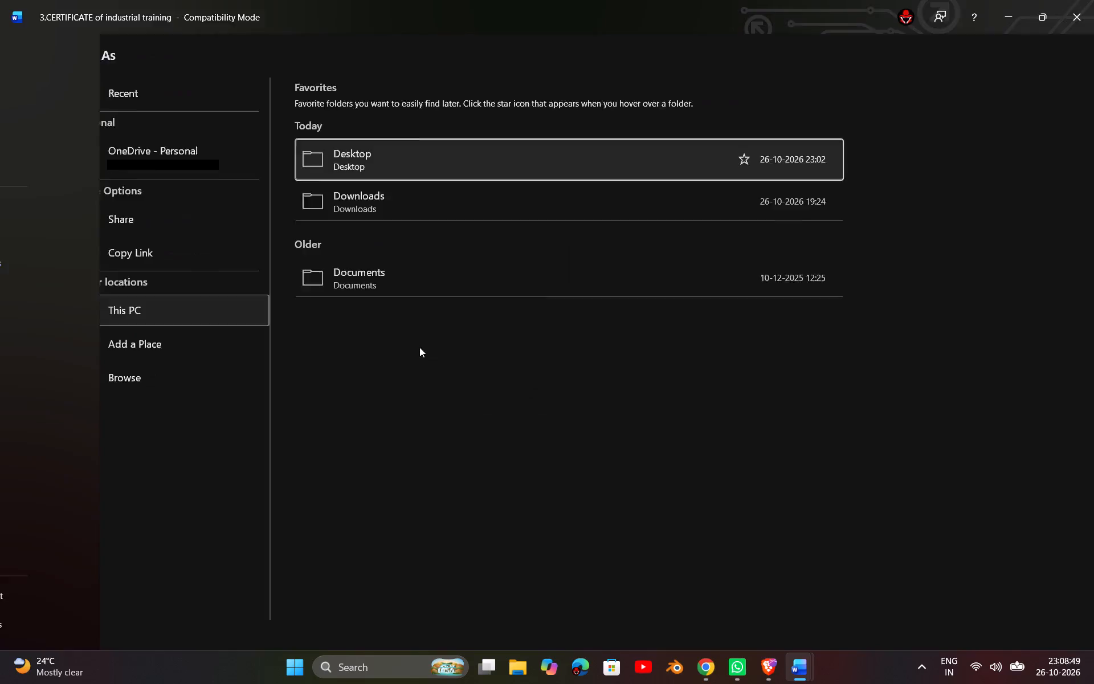
Save a PDF copy of the certificate to the Desktop under the same name, then minimize the browser showing it.
click(17, 36)
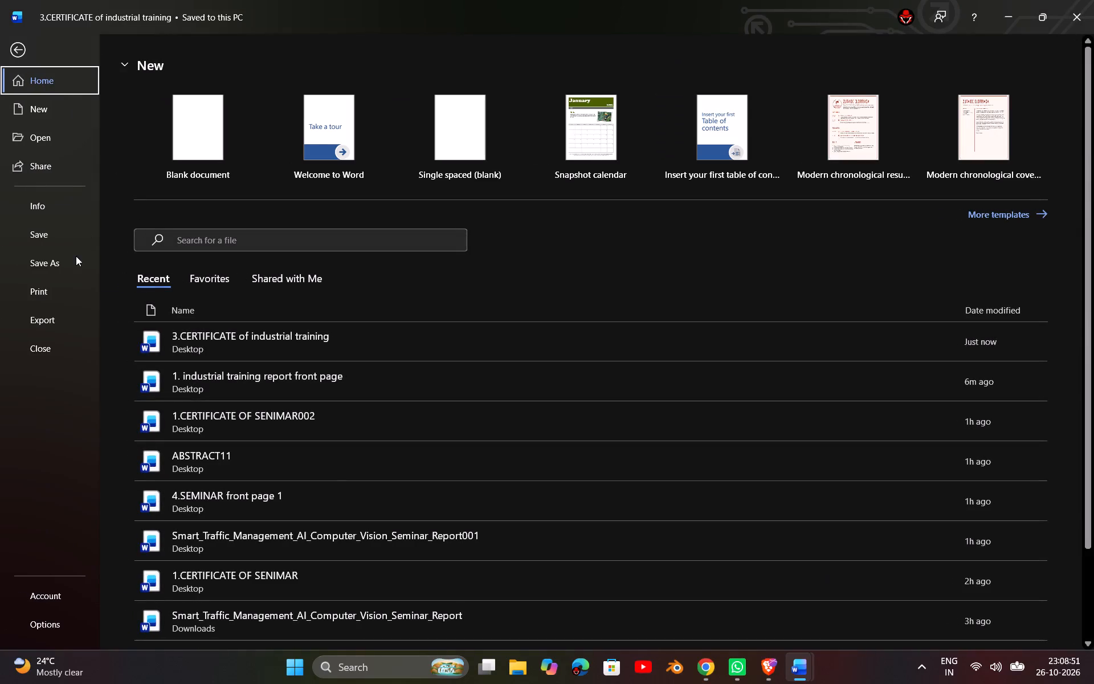
click(60, 267)
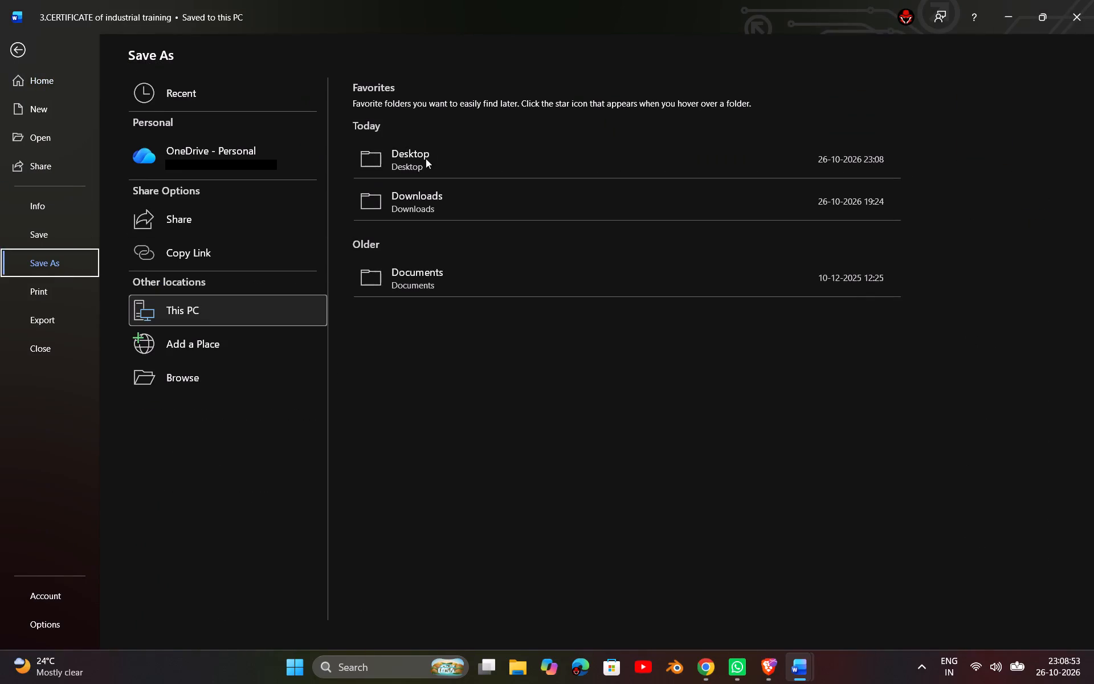
click(433, 156)
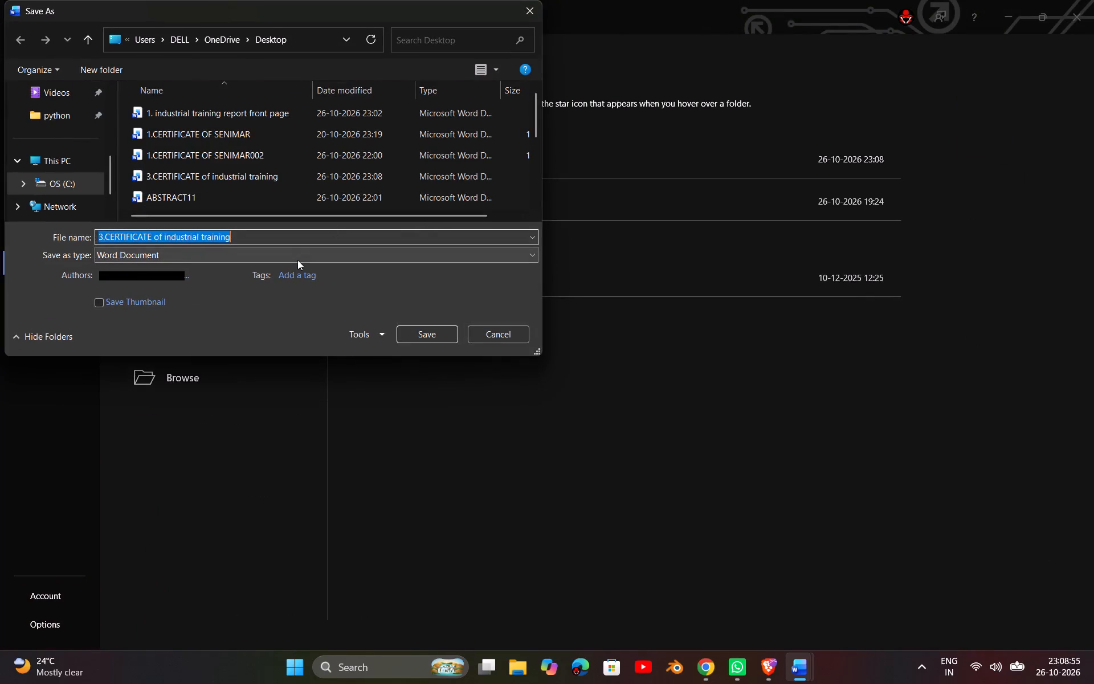
click(297, 260)
click(185, 335)
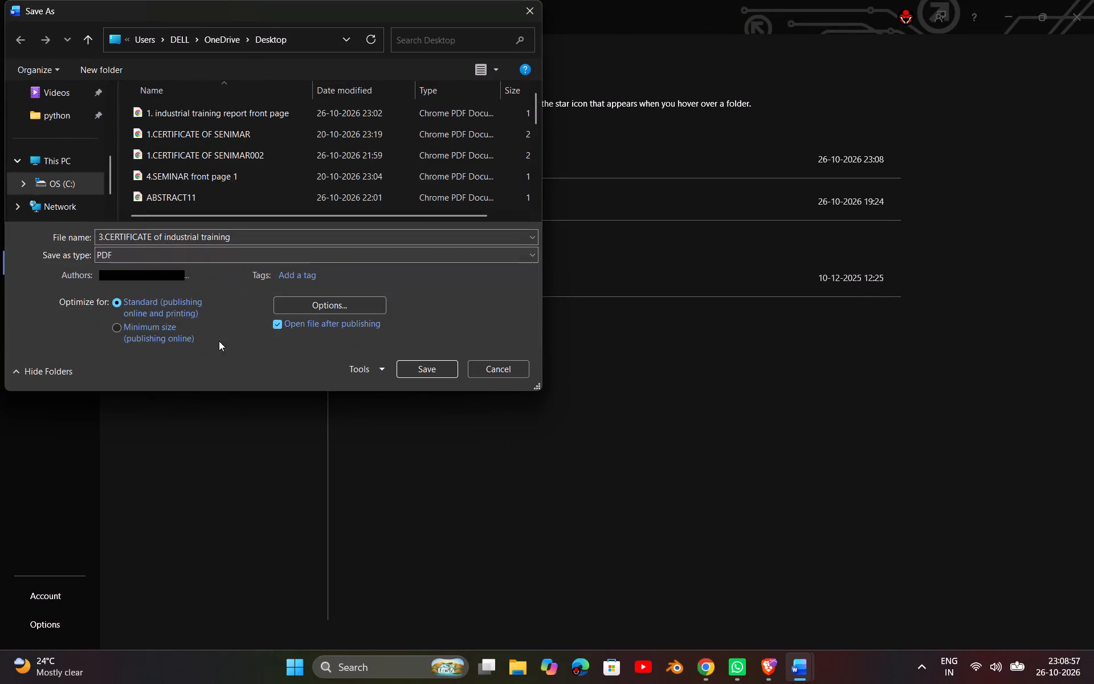
click(411, 362)
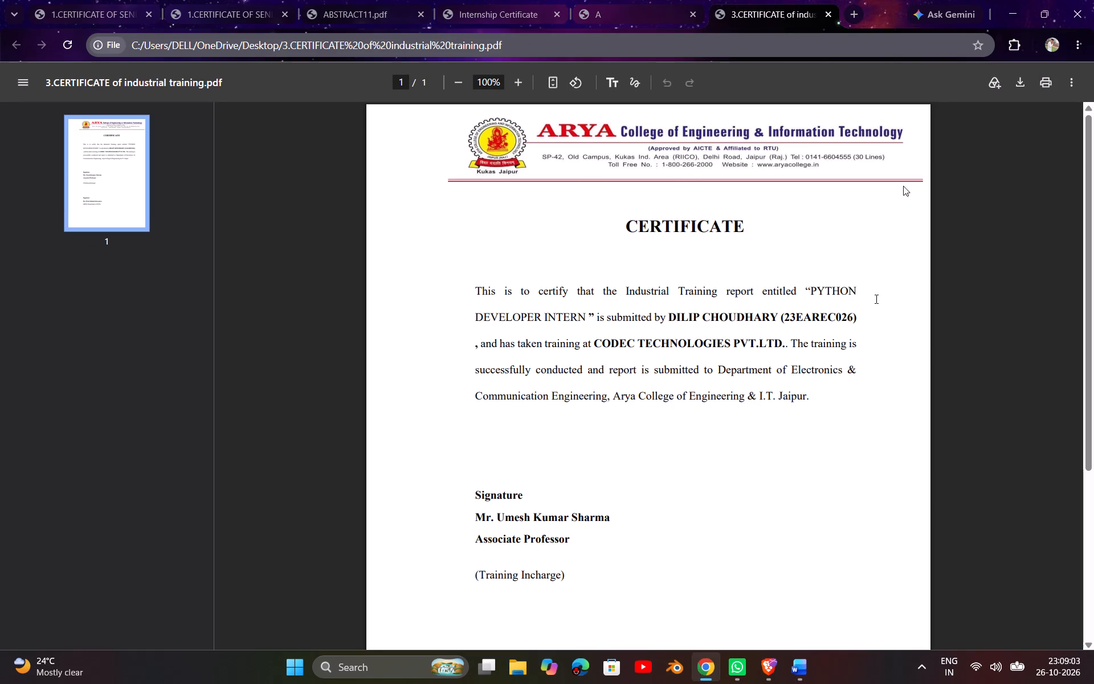
click(1001, 16)
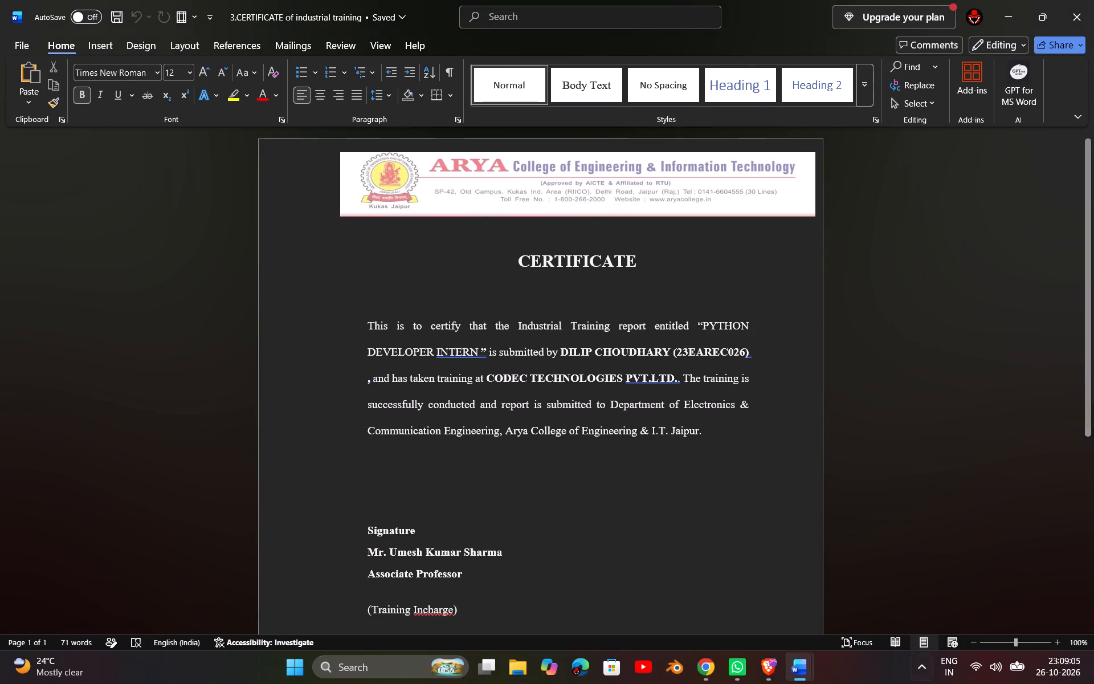
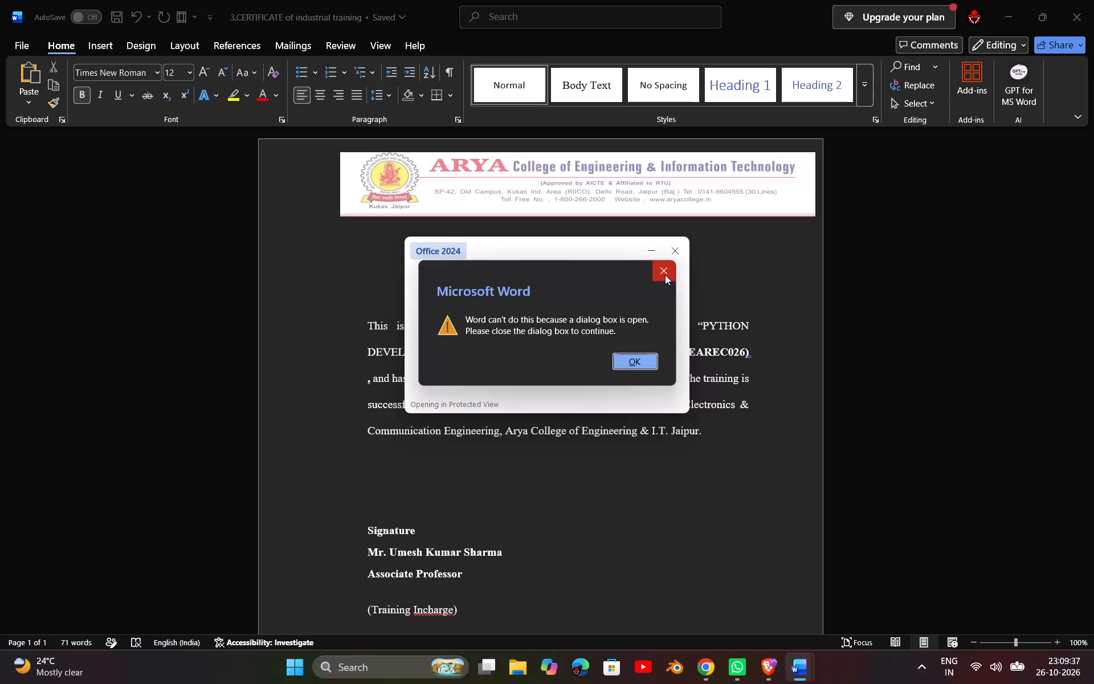
Dismiss the open-dialog warning, look through the candidate declaration document and enable editing in it.
click(665, 275)
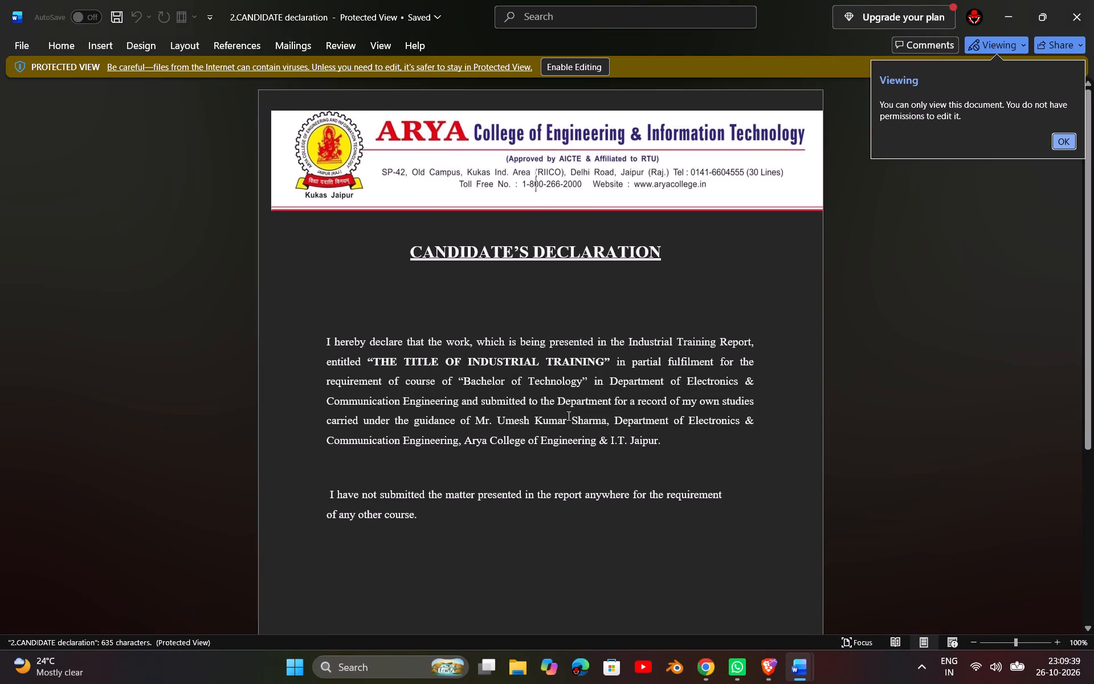
scroll(565, 416, down, 9)
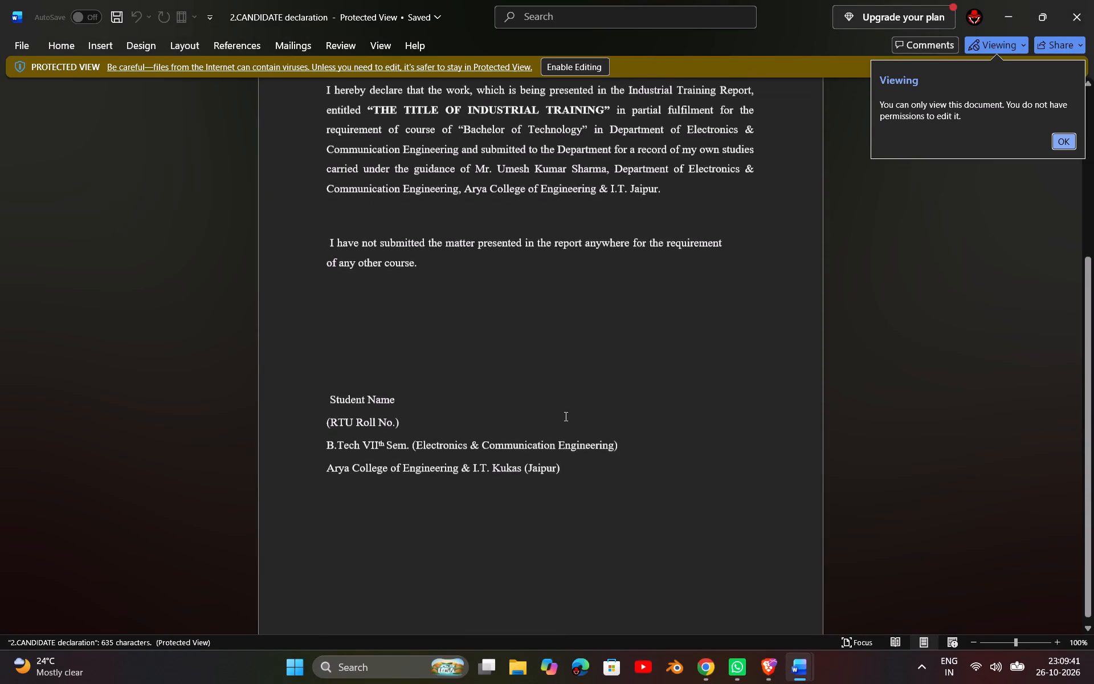
scroll(565, 416, down, 7)
scroll(565, 416, up, 10)
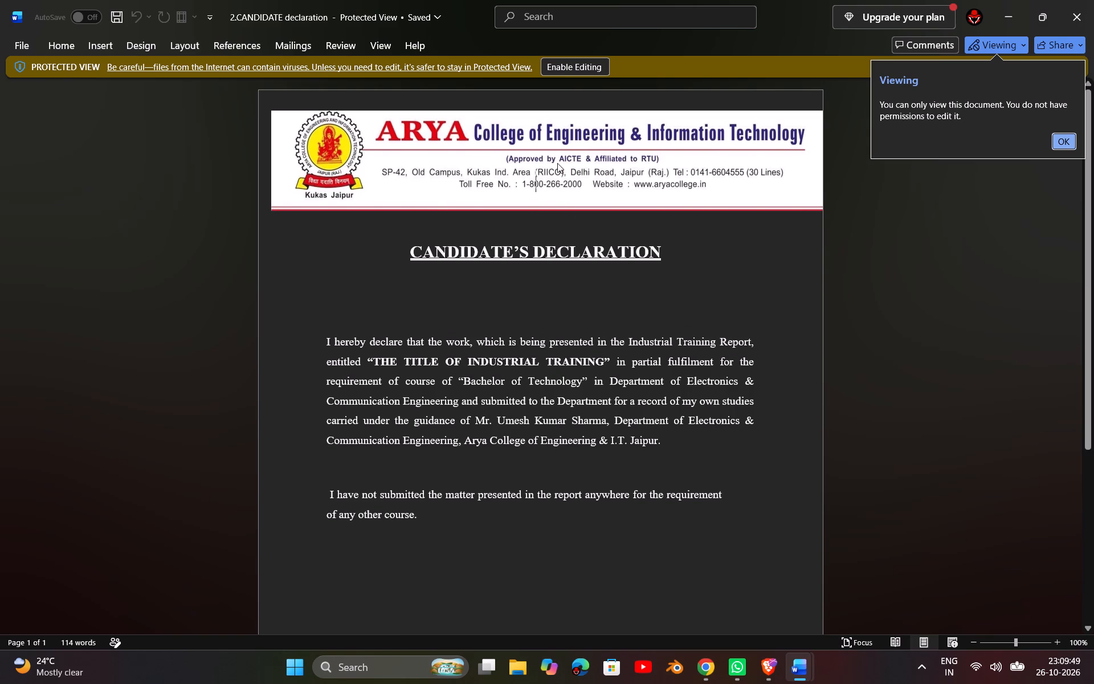
click(570, 70)
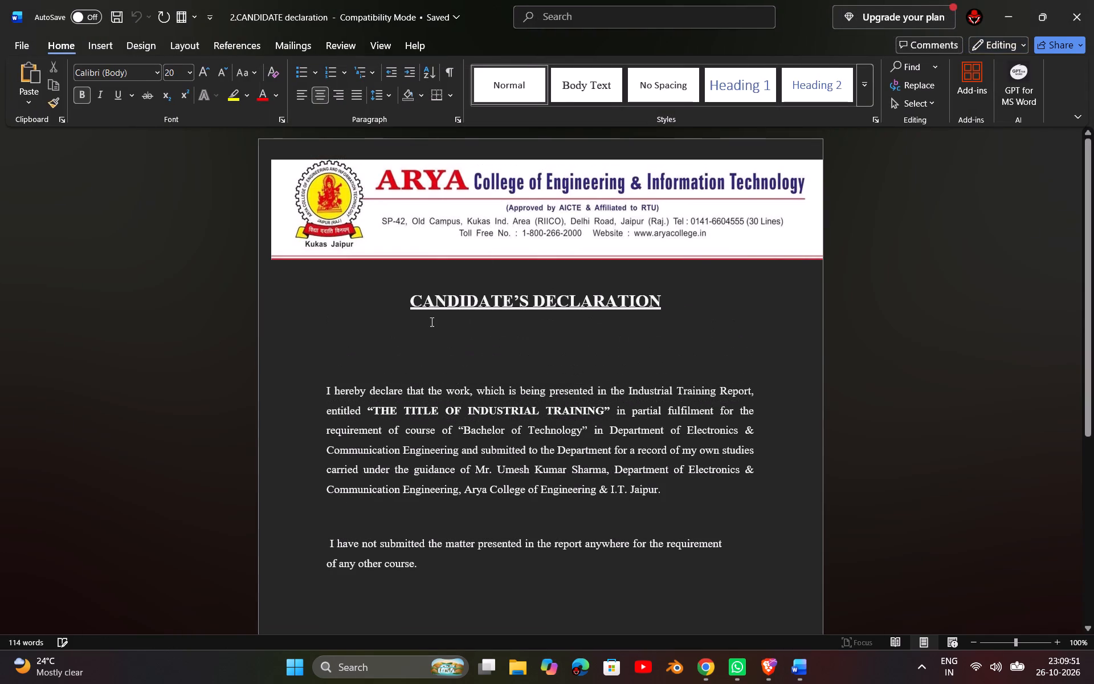
Delete the extra blank line between the CANDIDATE'S DECLARATION heading and the first paragraph.
click(360, 364)
key(BackSpace)
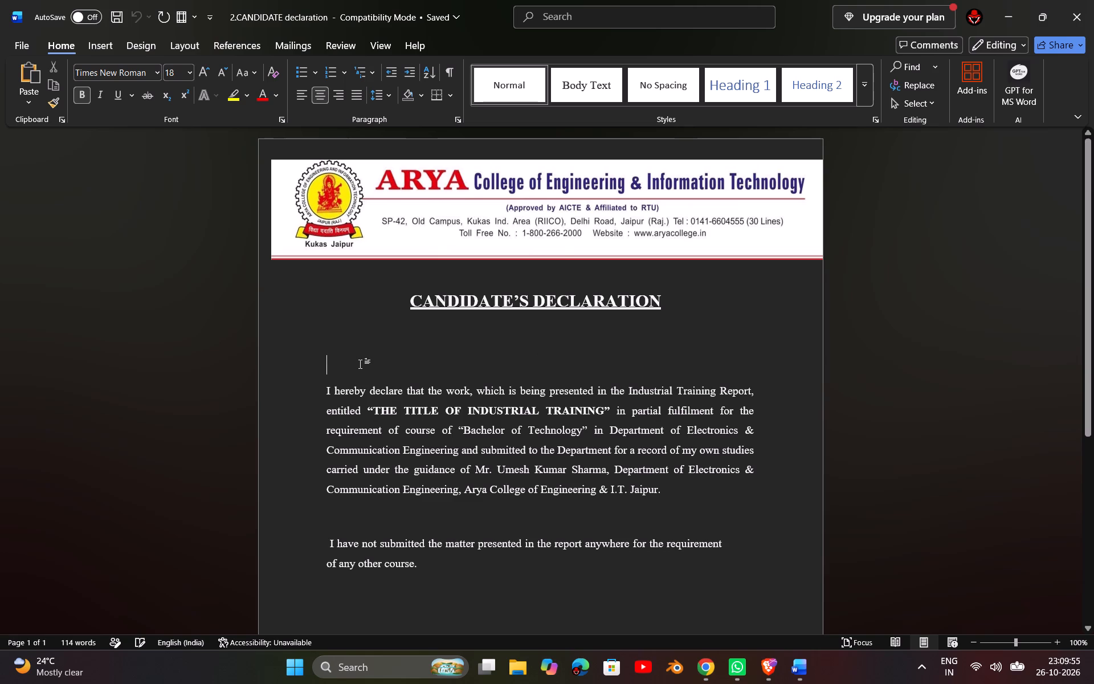
key(BackSpace)
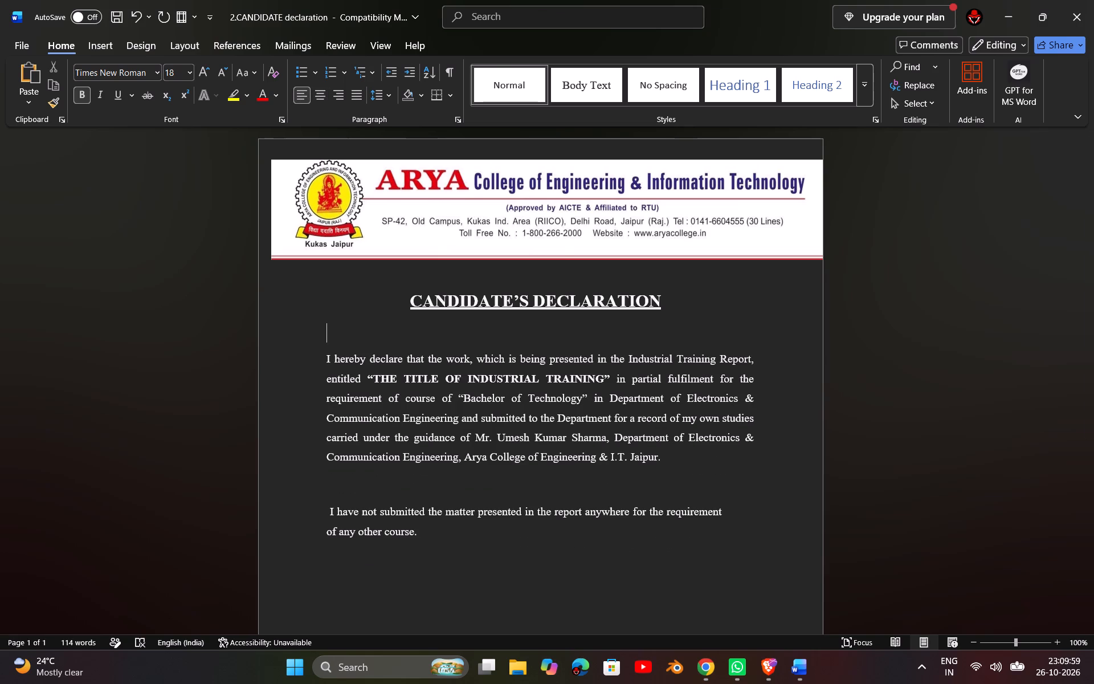
Move the college banner up near the page's top edge and resize it to about 2.82 cm high by 18.36 cm wide.
double_click(436, 219)
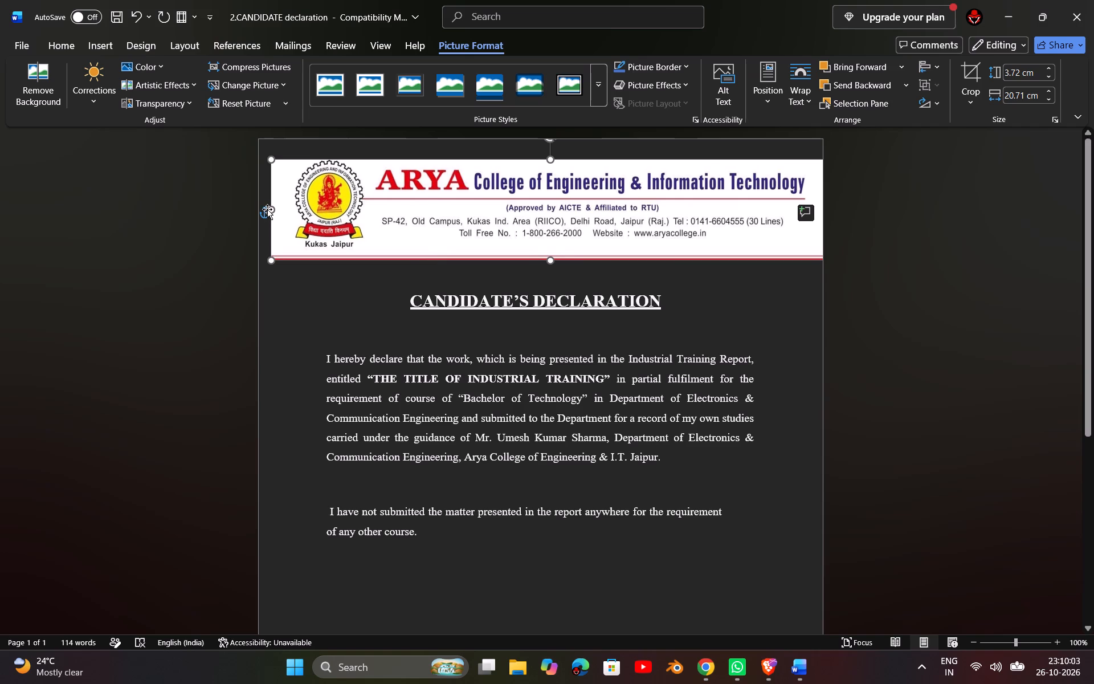
drag(271, 207, 312, 207)
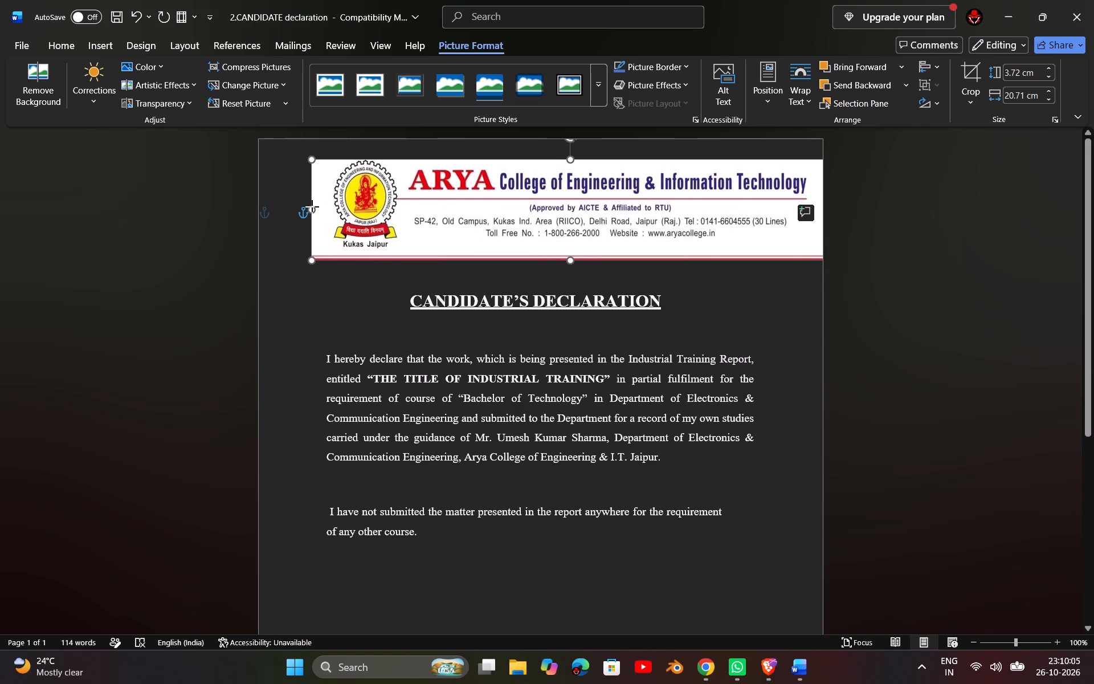
drag(312, 207, 331, 206)
drag(522, 219, 506, 205)
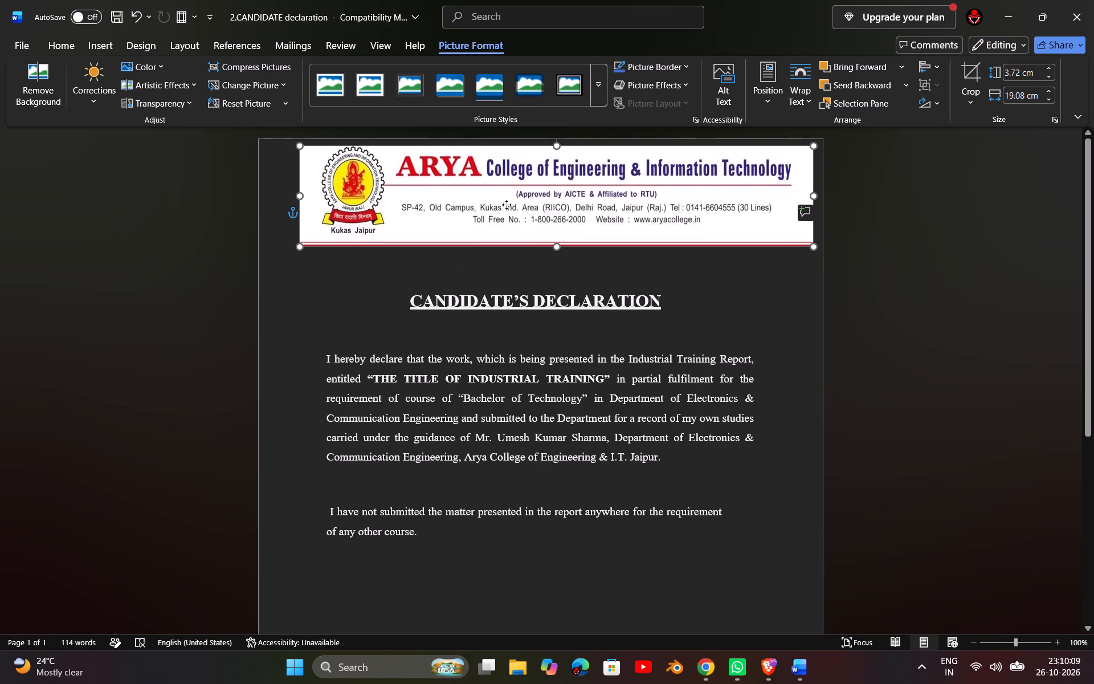
drag(506, 205, 505, 202)
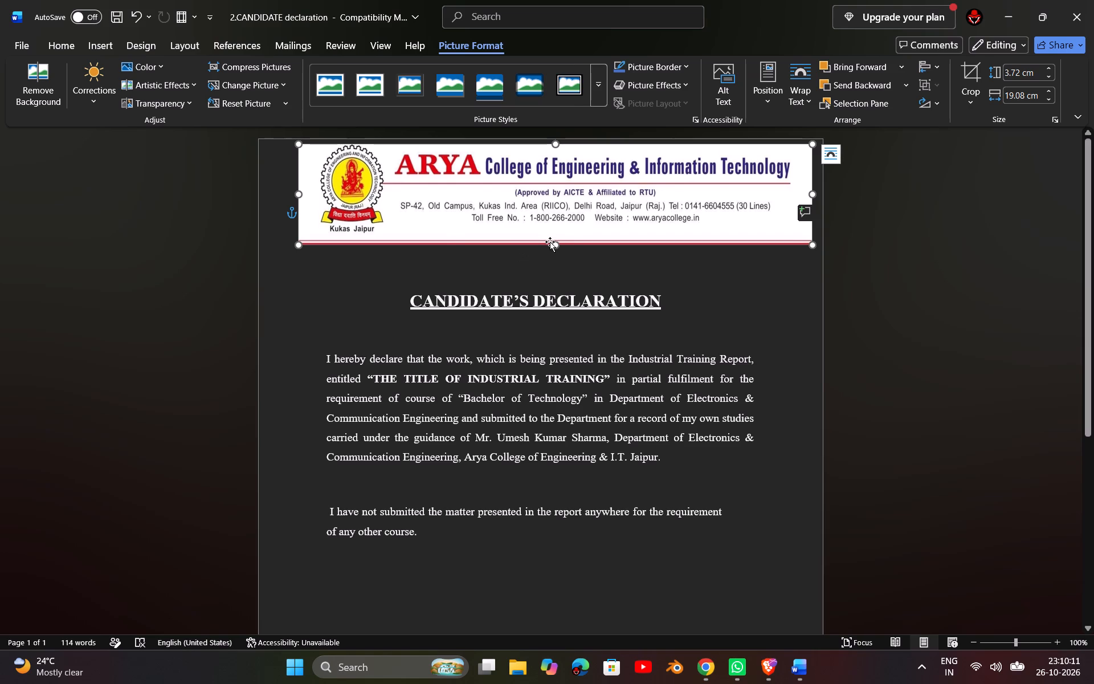
drag(553, 243, 555, 222)
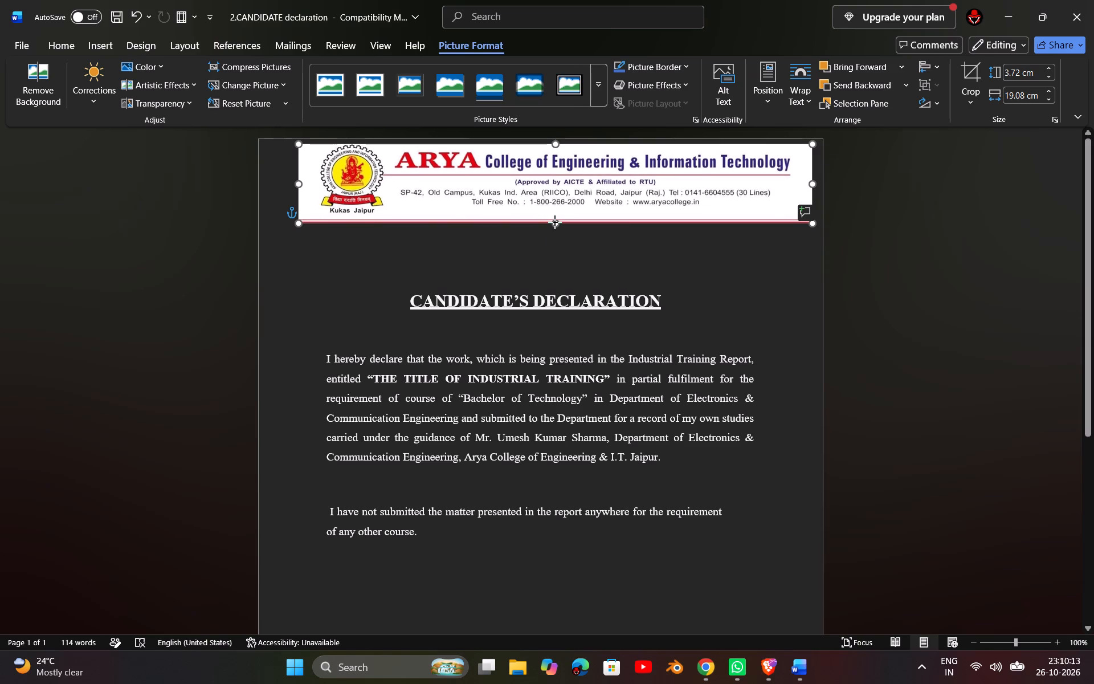
drag(555, 222, 555, 220)
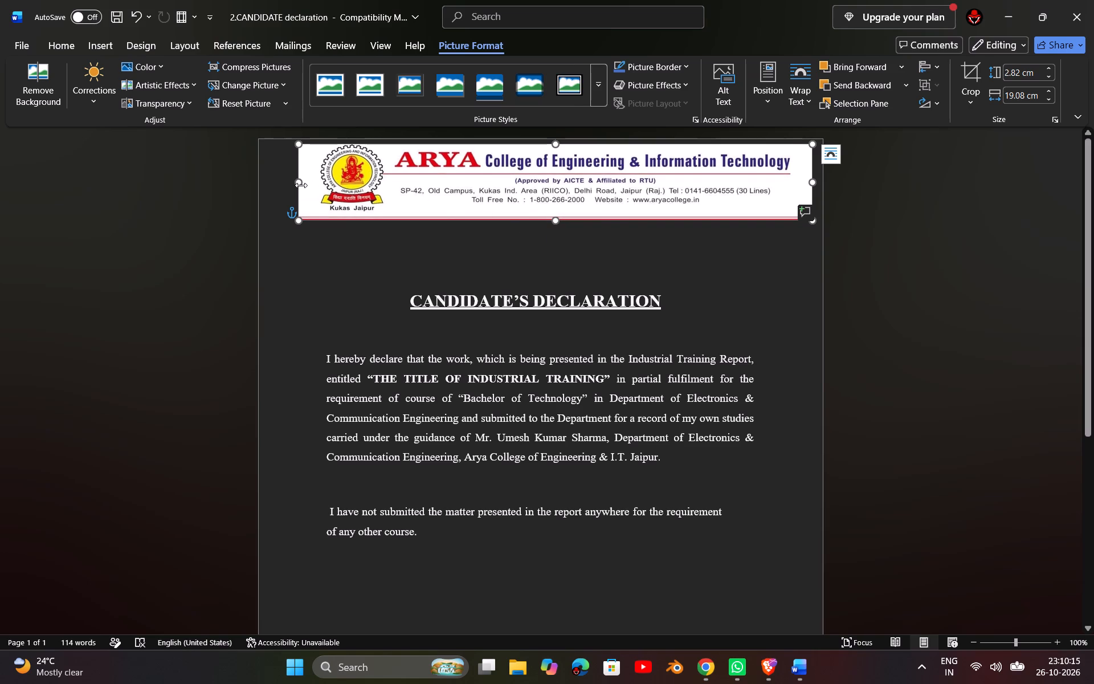
drag(300, 185, 320, 186)
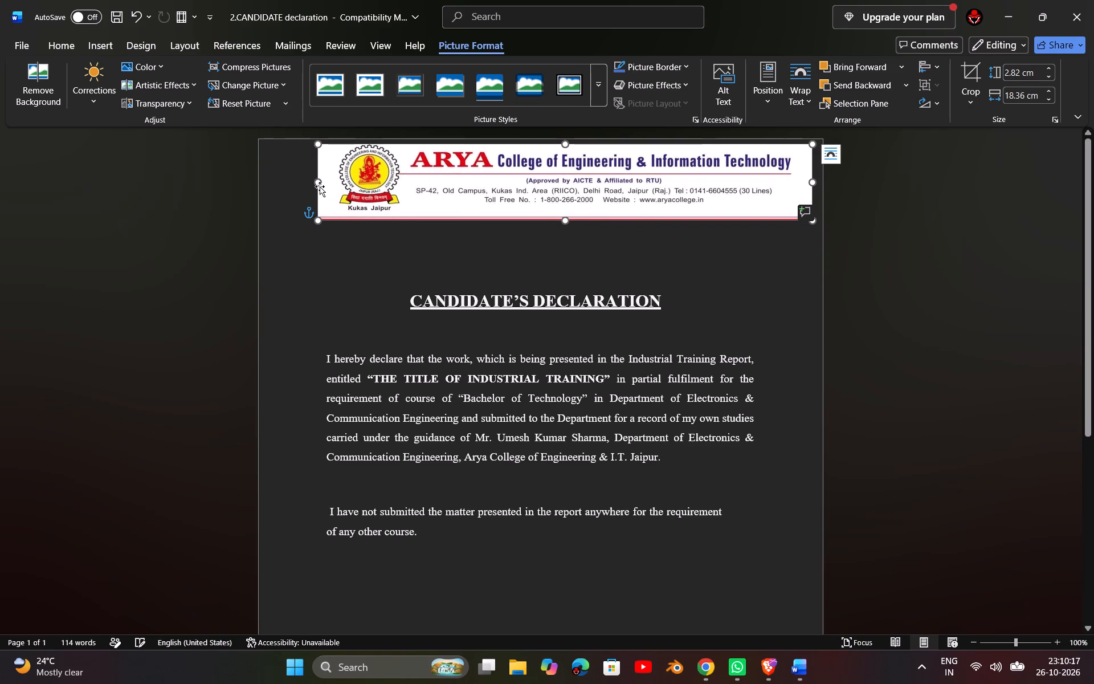
Apply the last custom page margins: top and bottom 2.54 cm, left 4.06 cm, right 1.52 cm.
click(184, 40)
click(23, 105)
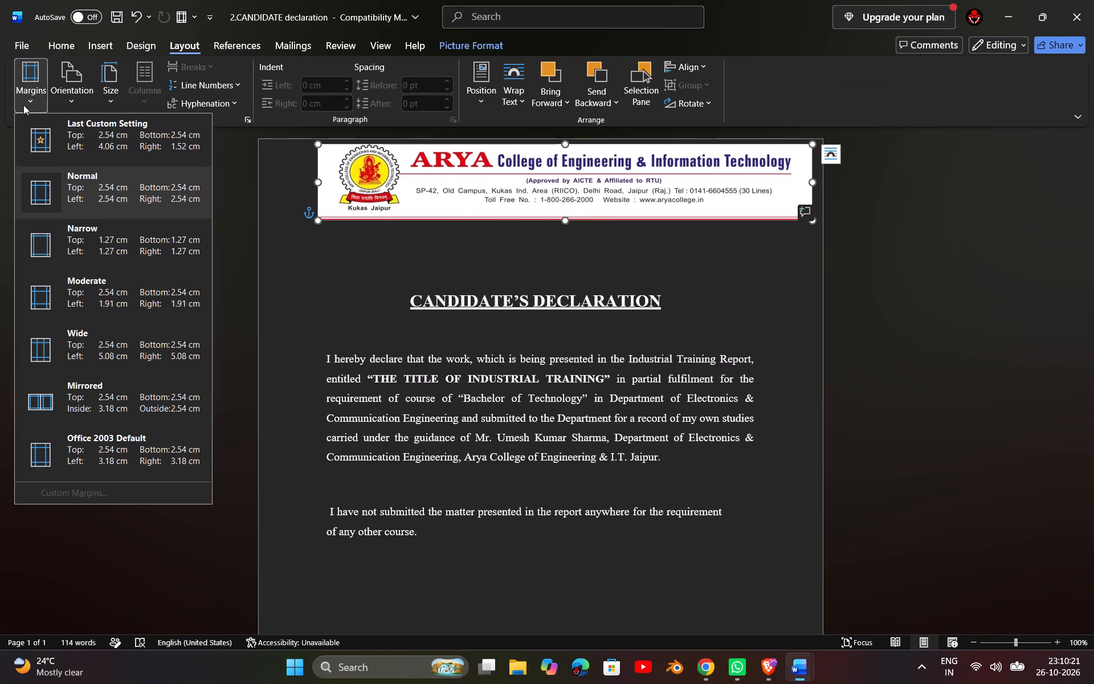
click(121, 144)
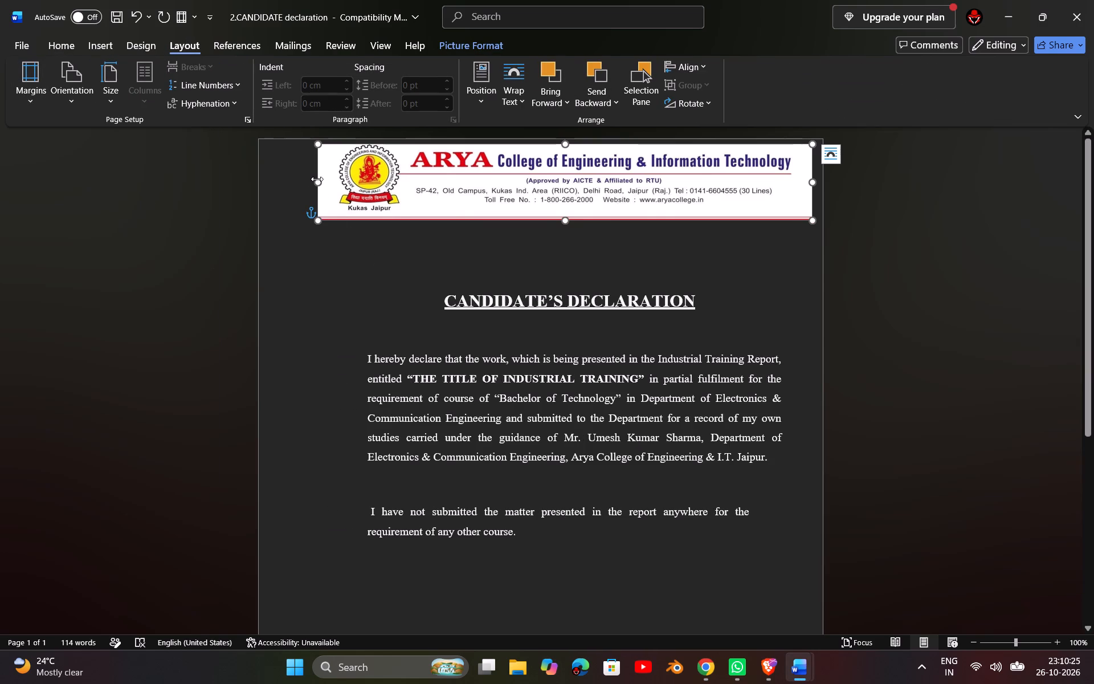
Narrow the college banner slightly more by moving its left edge inward.
drag(317, 179, 329, 179)
Delete the blank line between the college banner and the CANDIDATE'S DECLARATION heading.
click(436, 272)
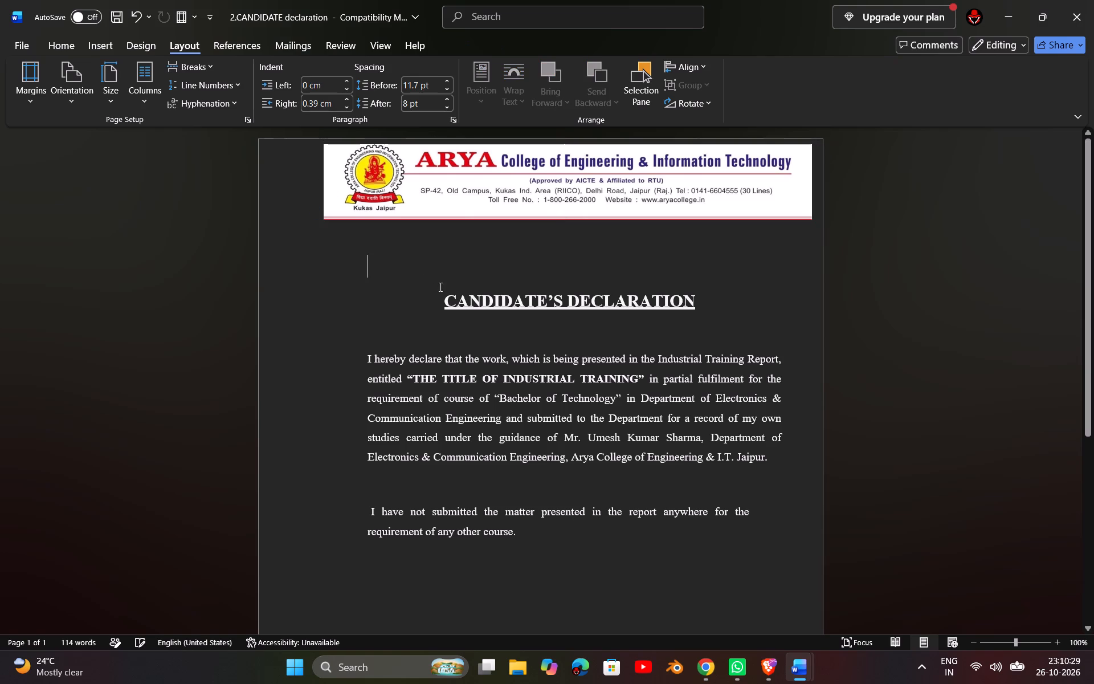
key(BackSpace)
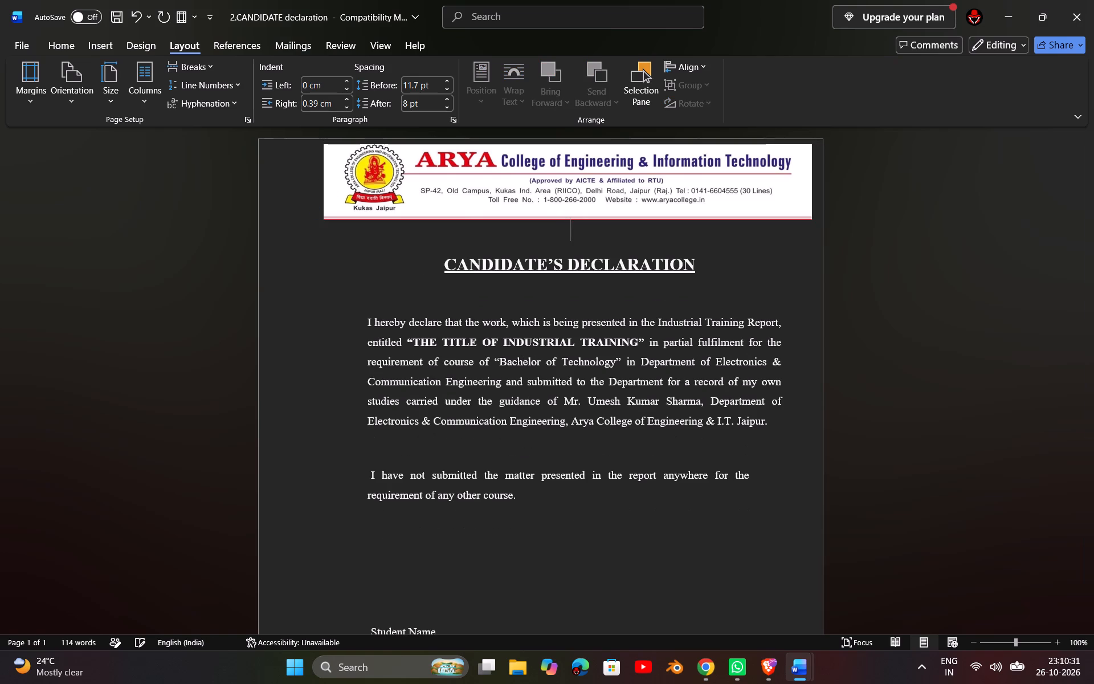
Replace the placeholder training title in the first paragraph with "PYTHON DEVELOPER INTERN", keeping the quotation marks.
scroll(444, 347, down, 3)
scroll(416, 484, down, 3)
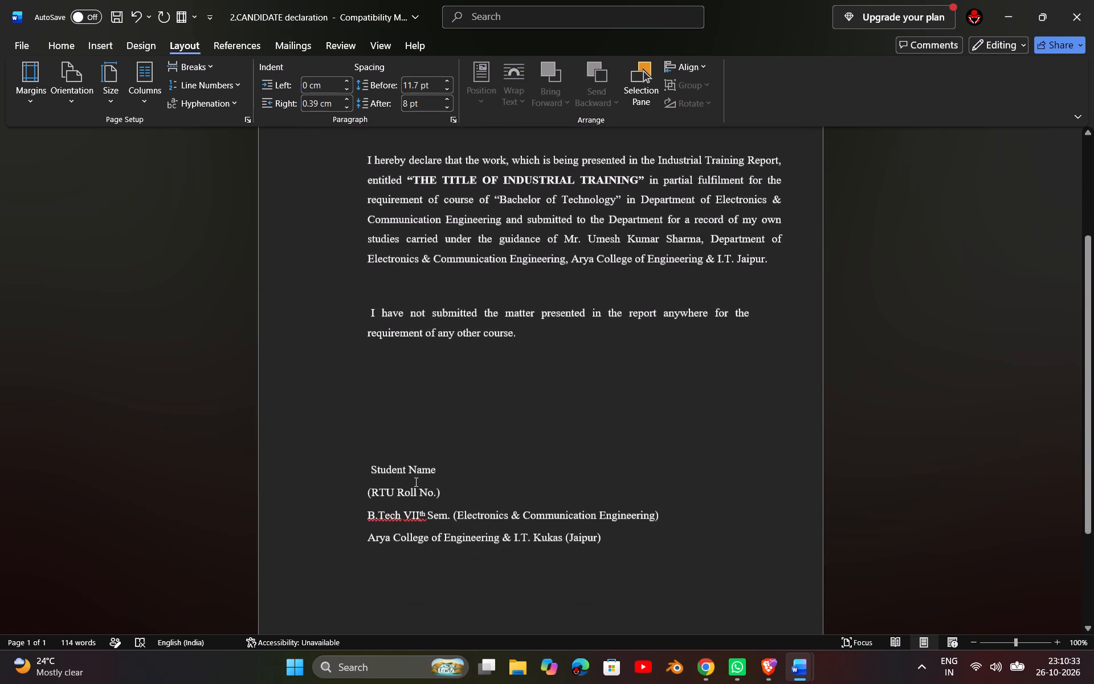
scroll(415, 482, down, 2)
scroll(459, 508, down, 10)
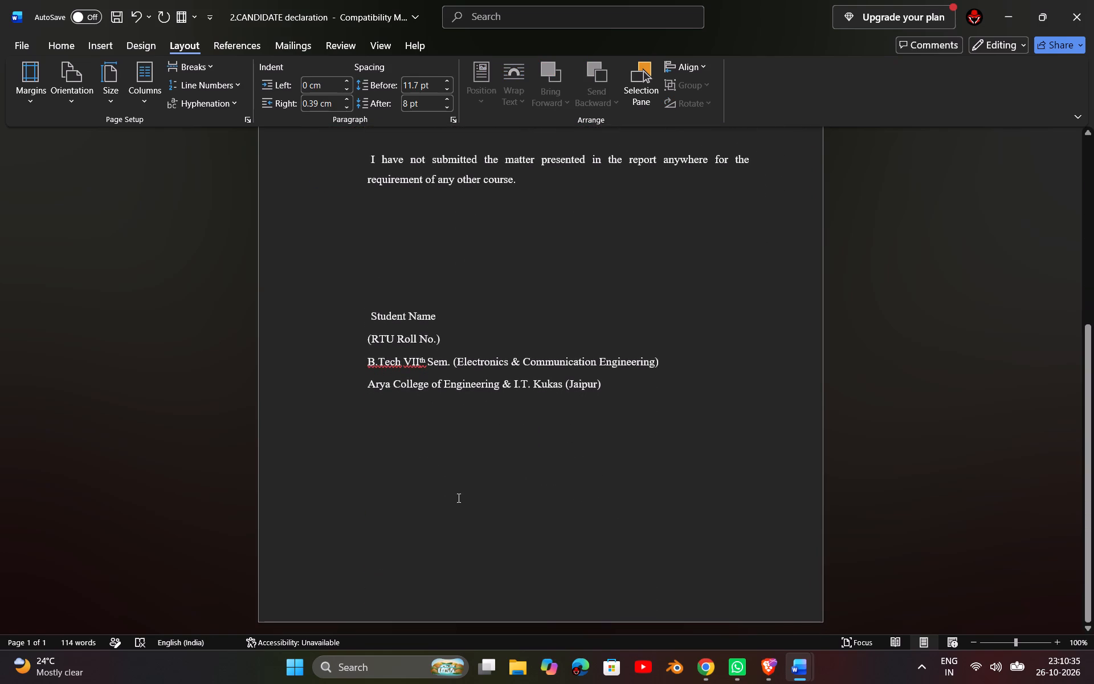
scroll(564, 470, up, 7)
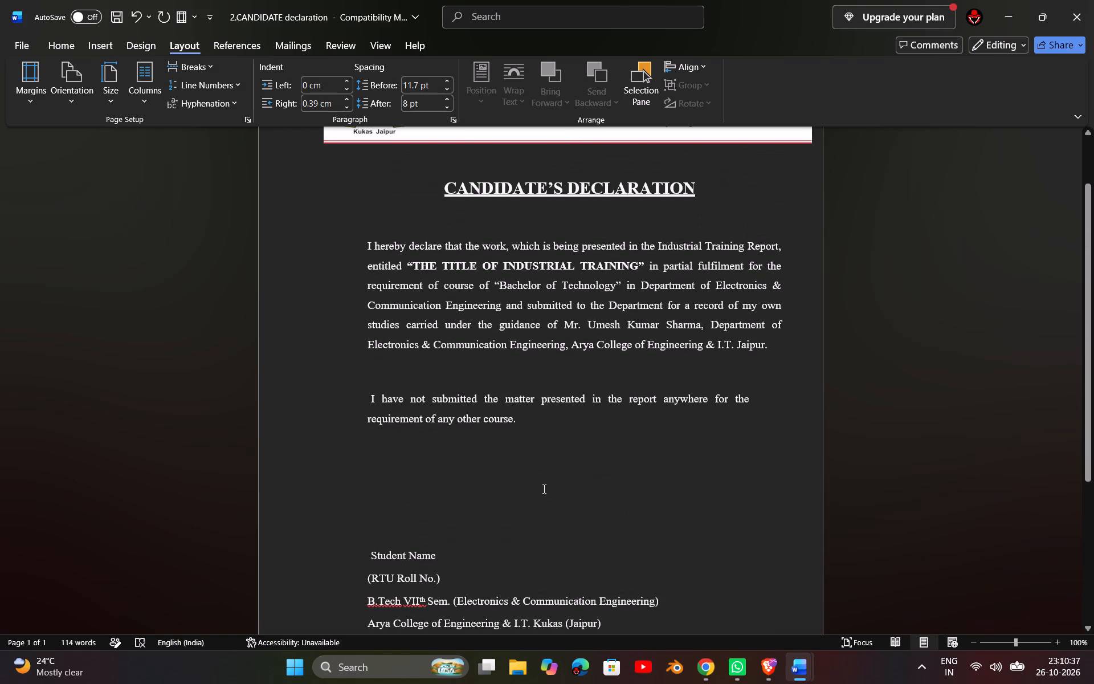
double_click(543, 488)
drag(411, 264, 564, 273)
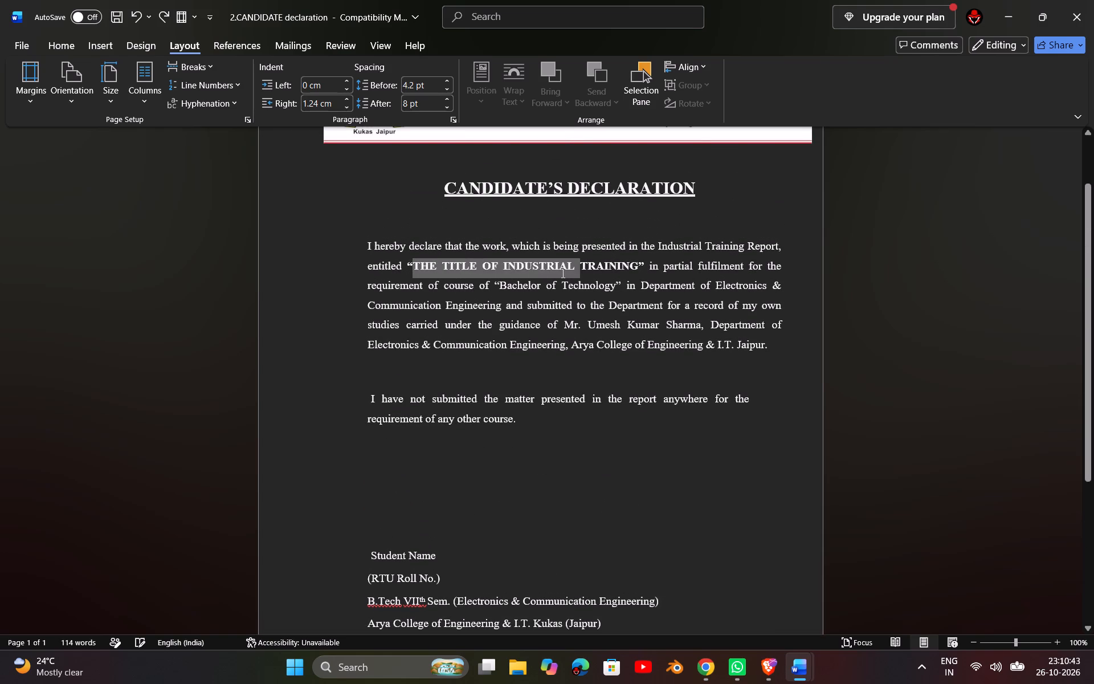
drag(564, 273, 613, 271)
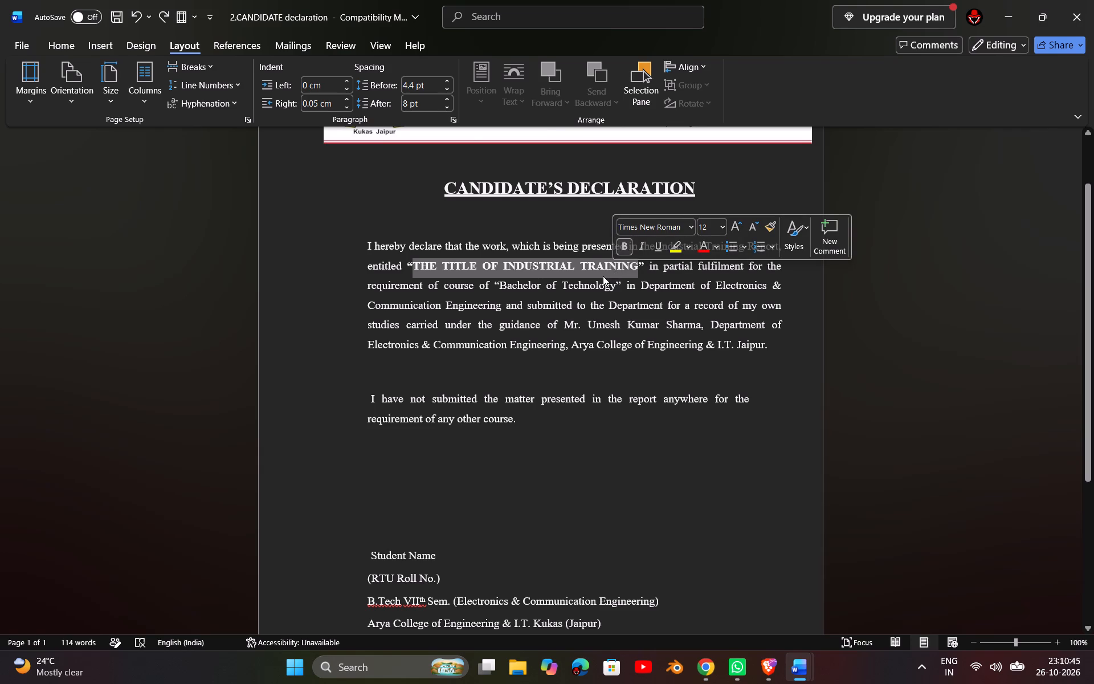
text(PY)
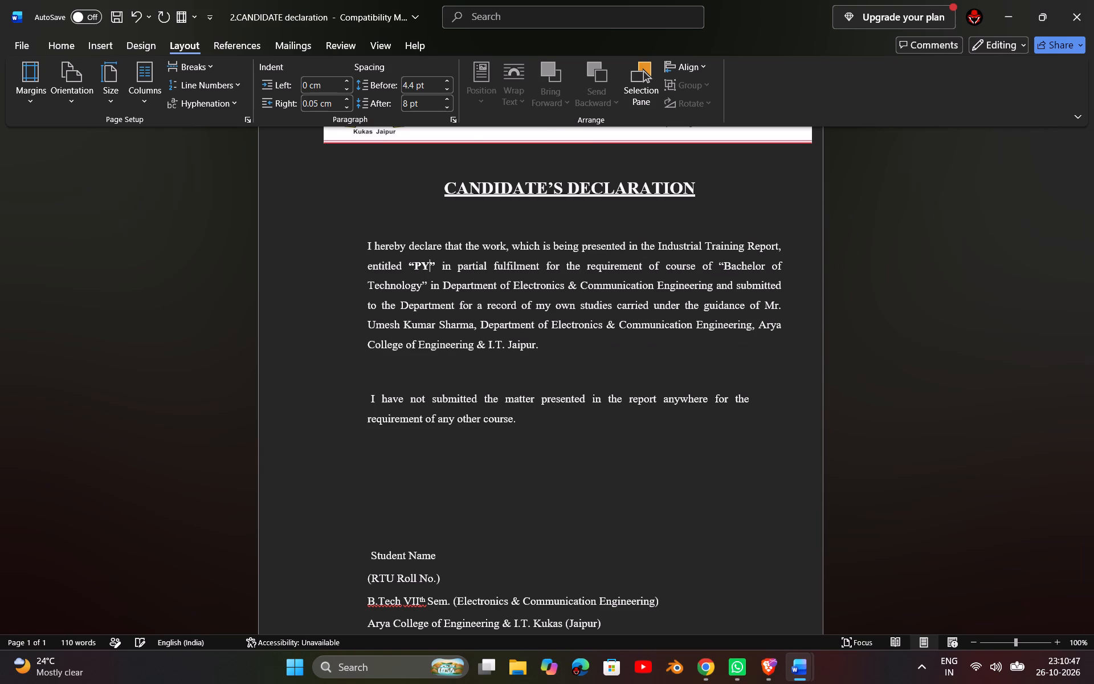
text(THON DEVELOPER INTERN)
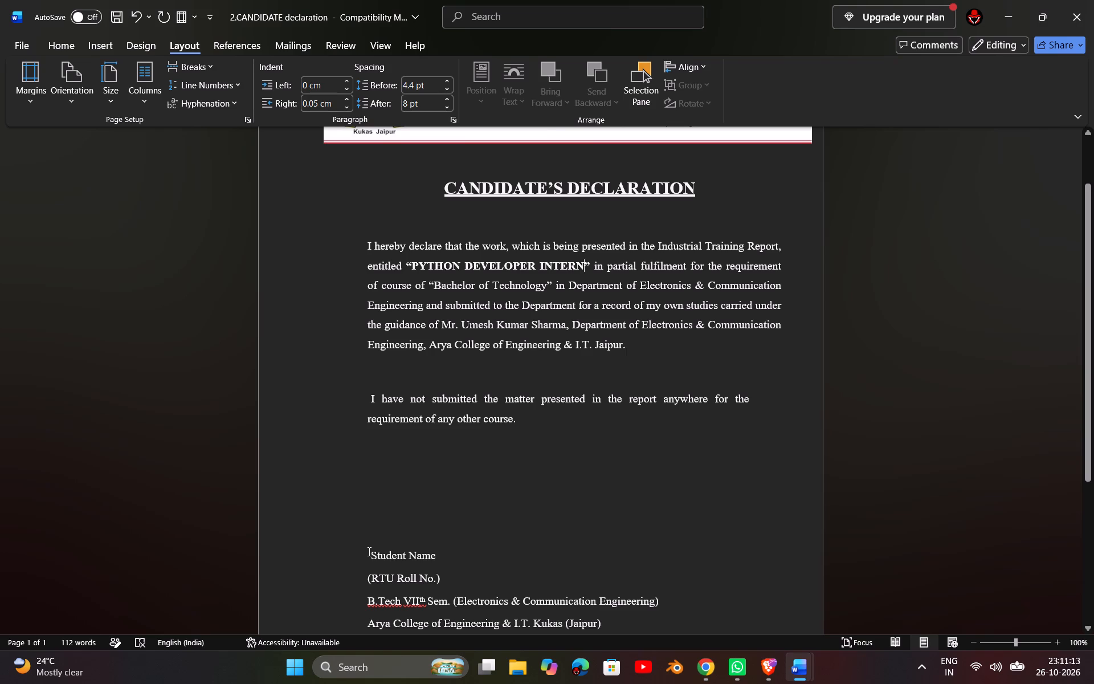
Replace the "Student Name" placeholder in the signature block with the candidate's full name in capitals.
drag(368, 551, 428, 553)
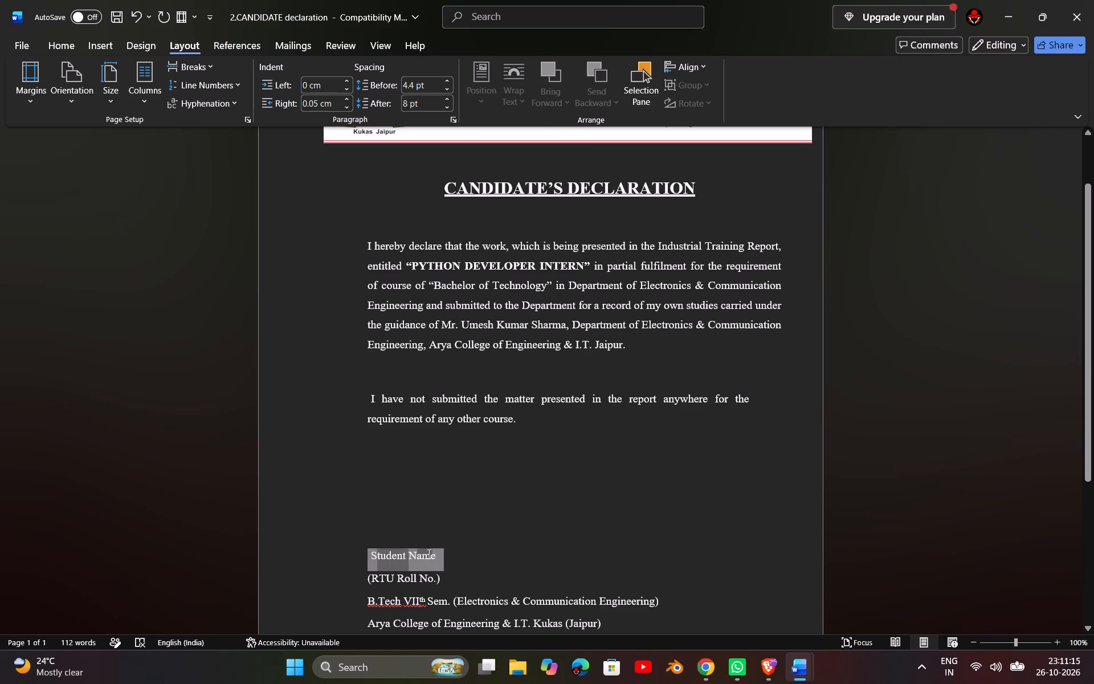
drag(428, 553, 428, 553)
drag(428, 553, 432, 555)
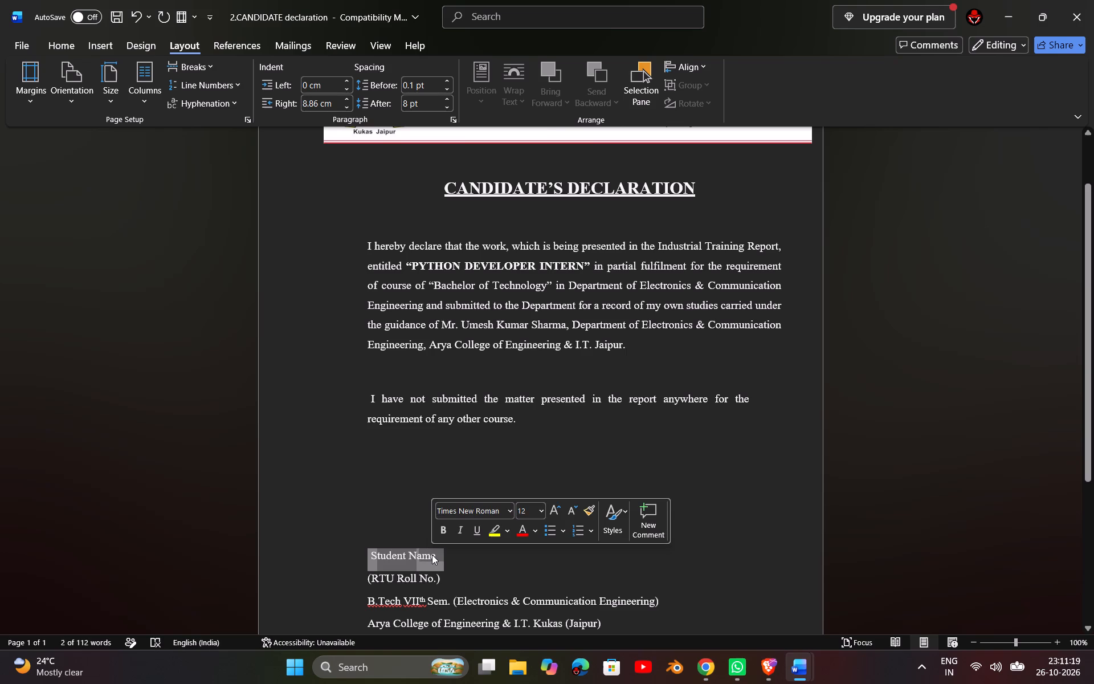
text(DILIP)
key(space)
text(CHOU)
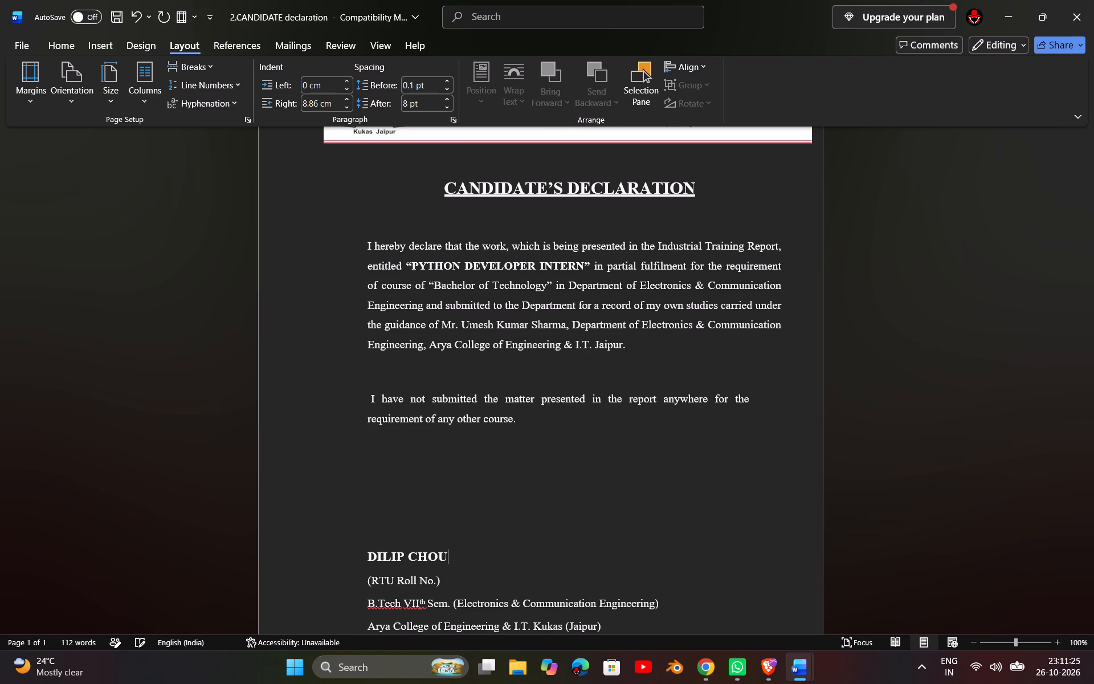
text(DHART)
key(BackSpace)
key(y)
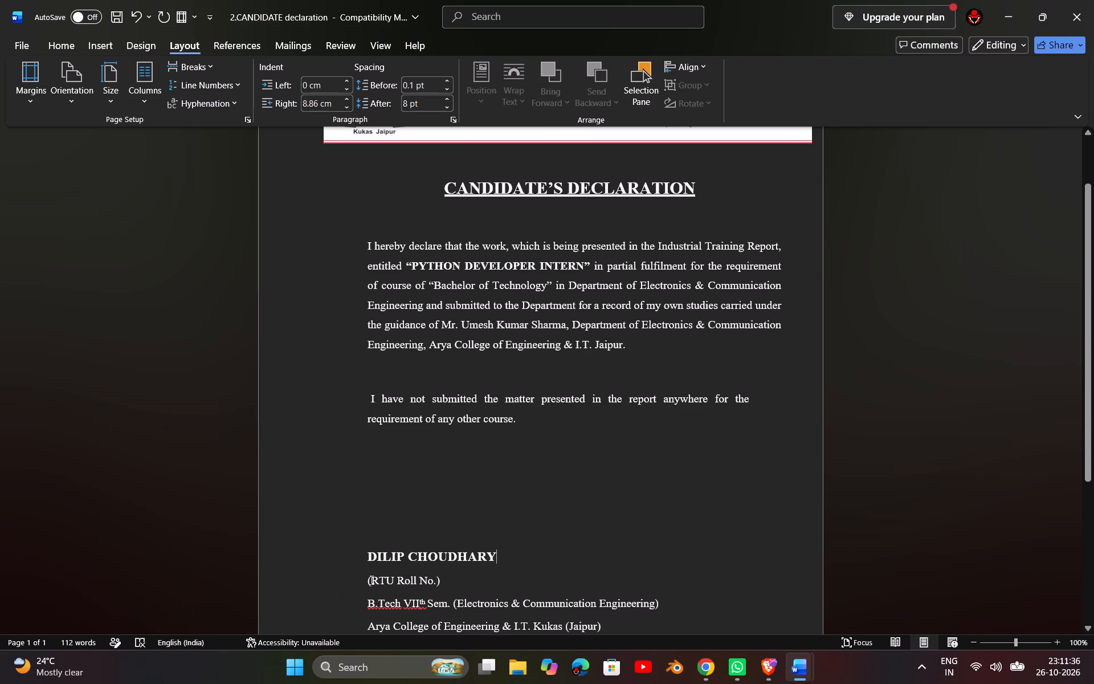
Replace the "RTU Roll No." placeholder in the signature block with the candidate's roll number, keeping it in parentheses.
drag(370, 580, 426, 579)
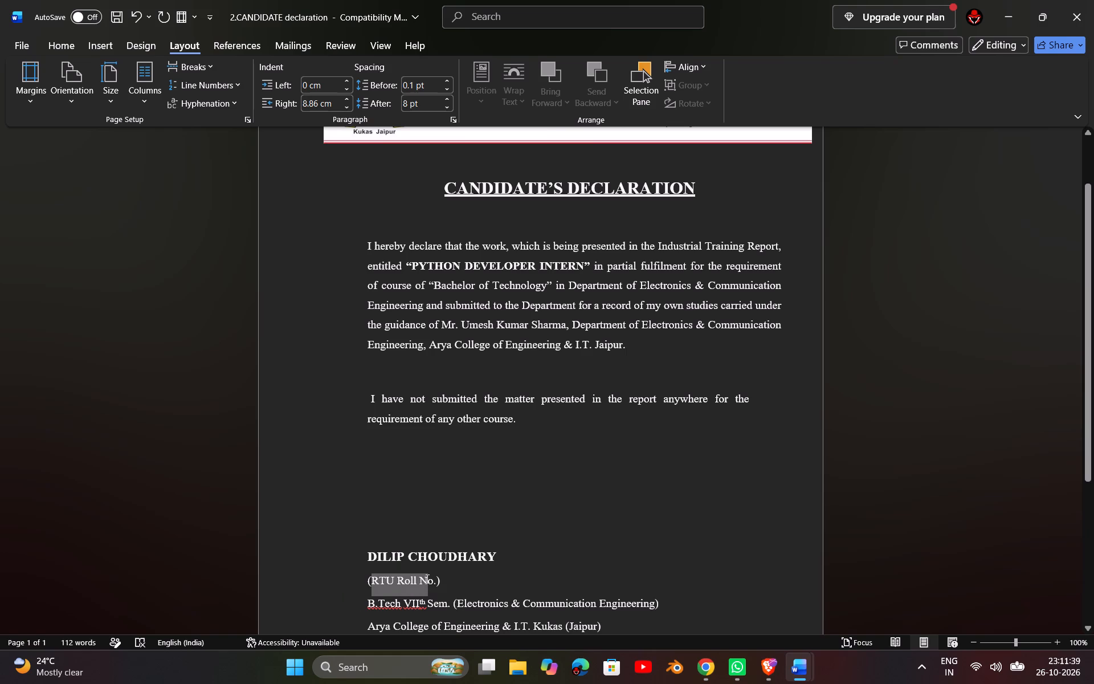
drag(426, 579, 436, 579)
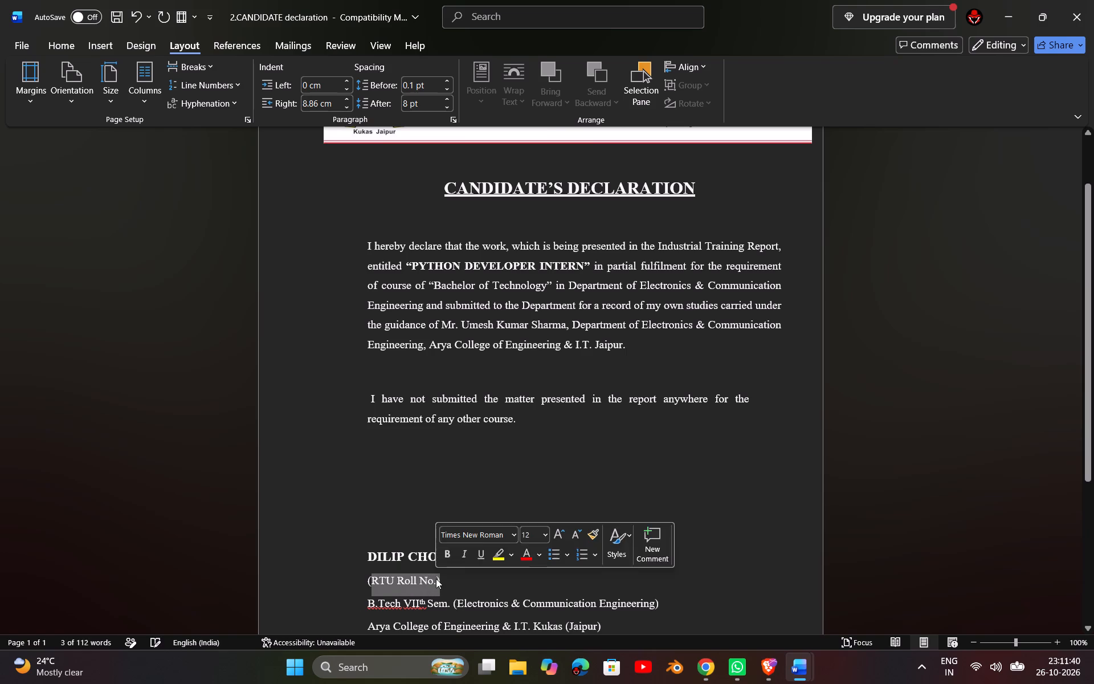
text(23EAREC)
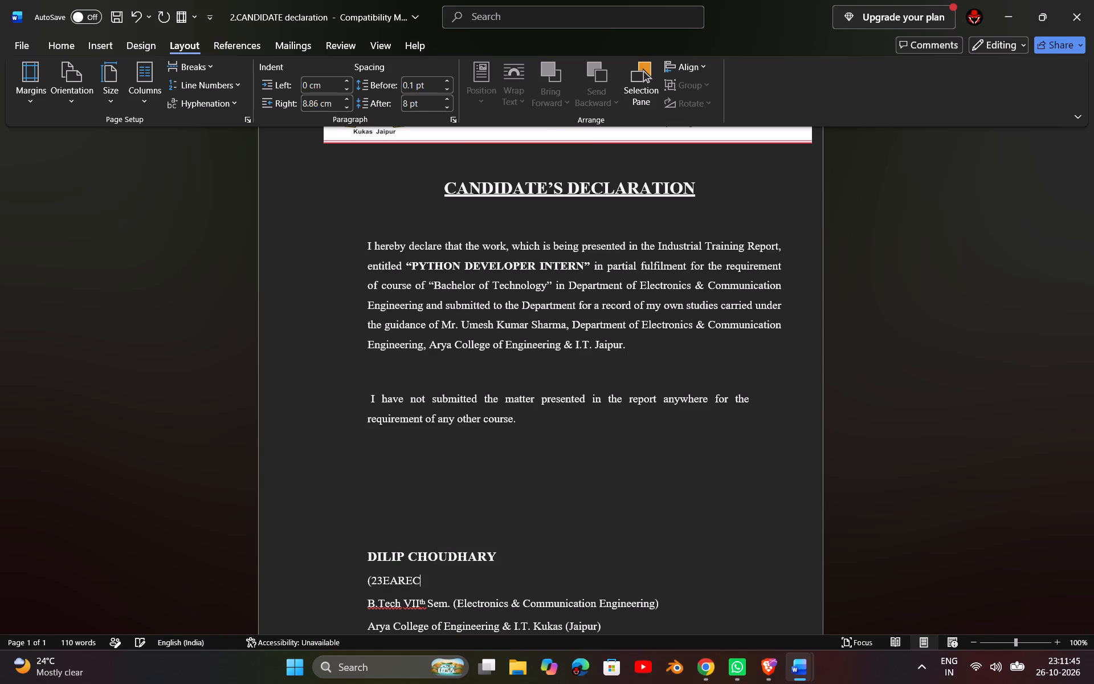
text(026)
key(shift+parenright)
Save the declaration to the Desktop as a Word Document under the name "2.CANDIDATE declaration".
scroll(396, 583, down, 2)
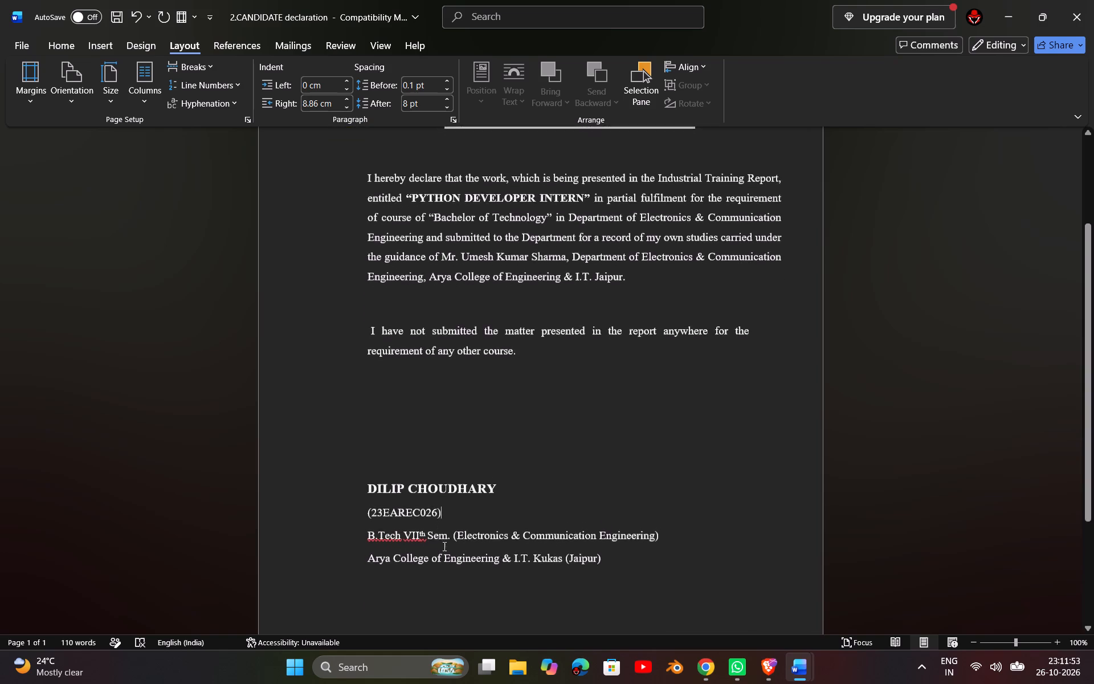
scroll(443, 548, down, 2)
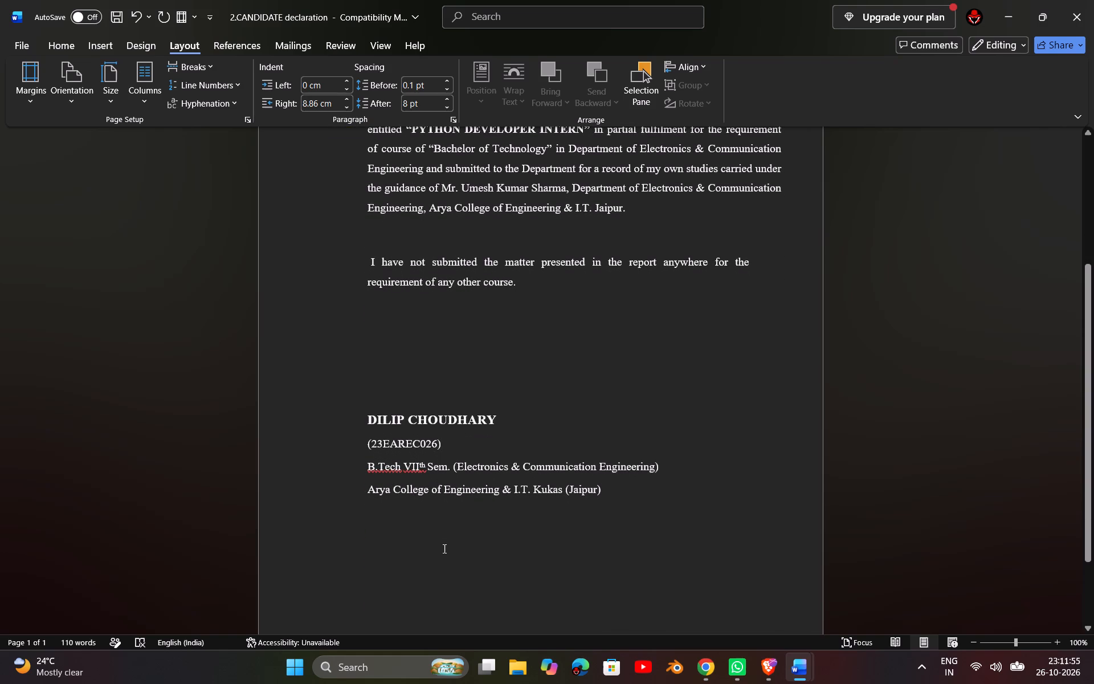
scroll(397, 561, up, 2)
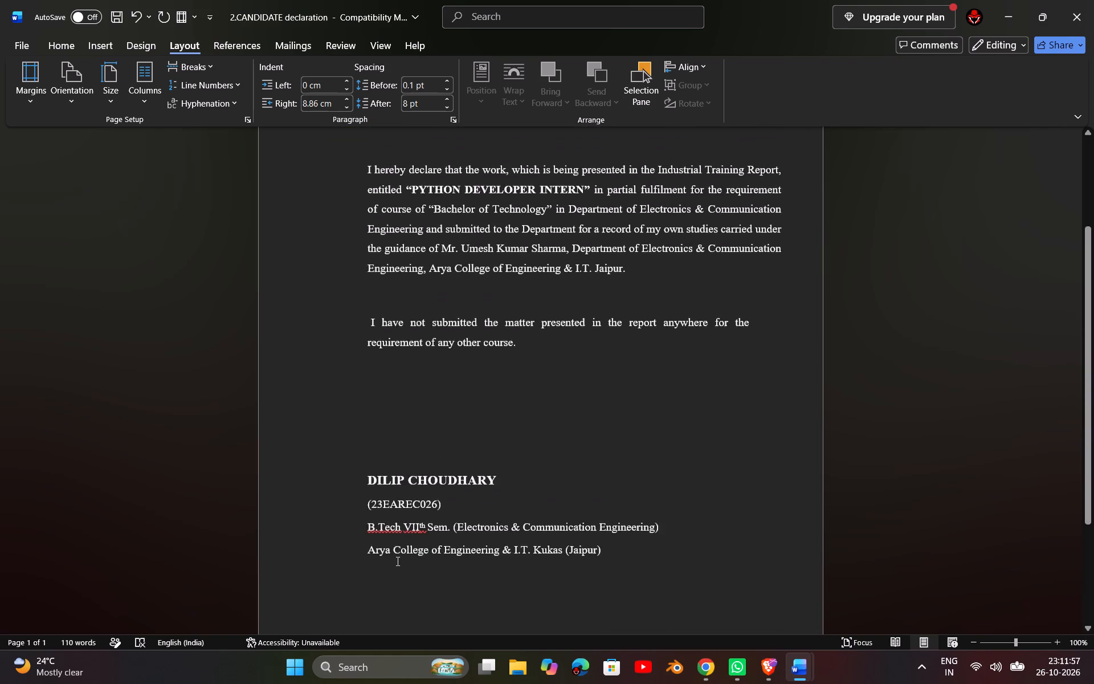
scroll(397, 561, up, 3)
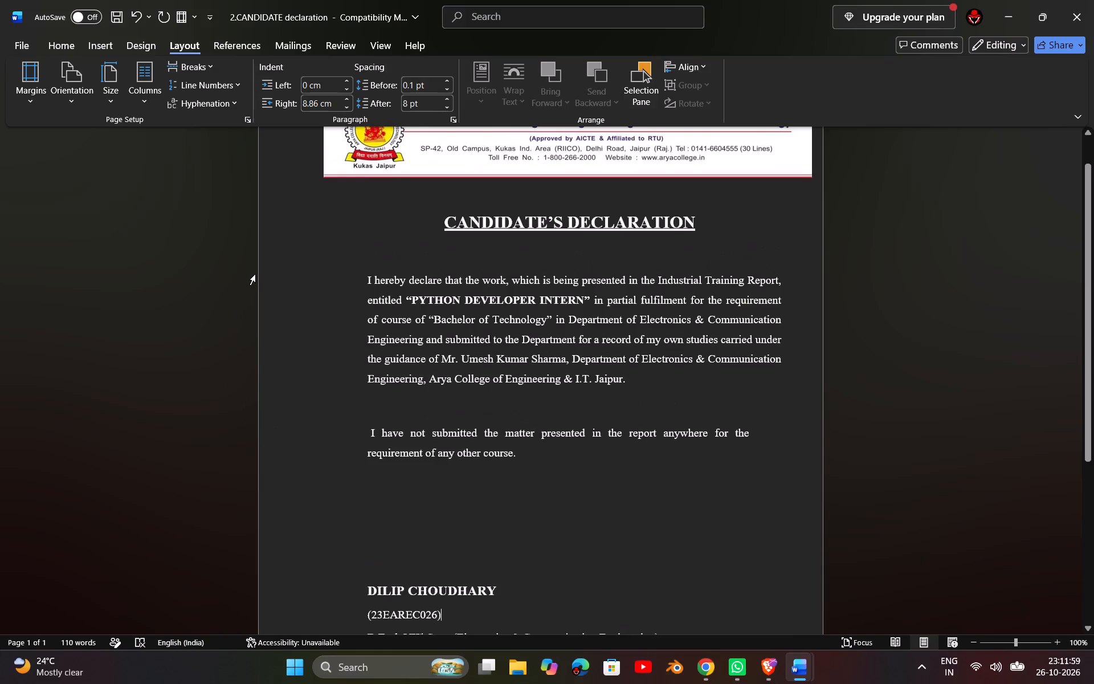
scroll(255, 274, up, 2)
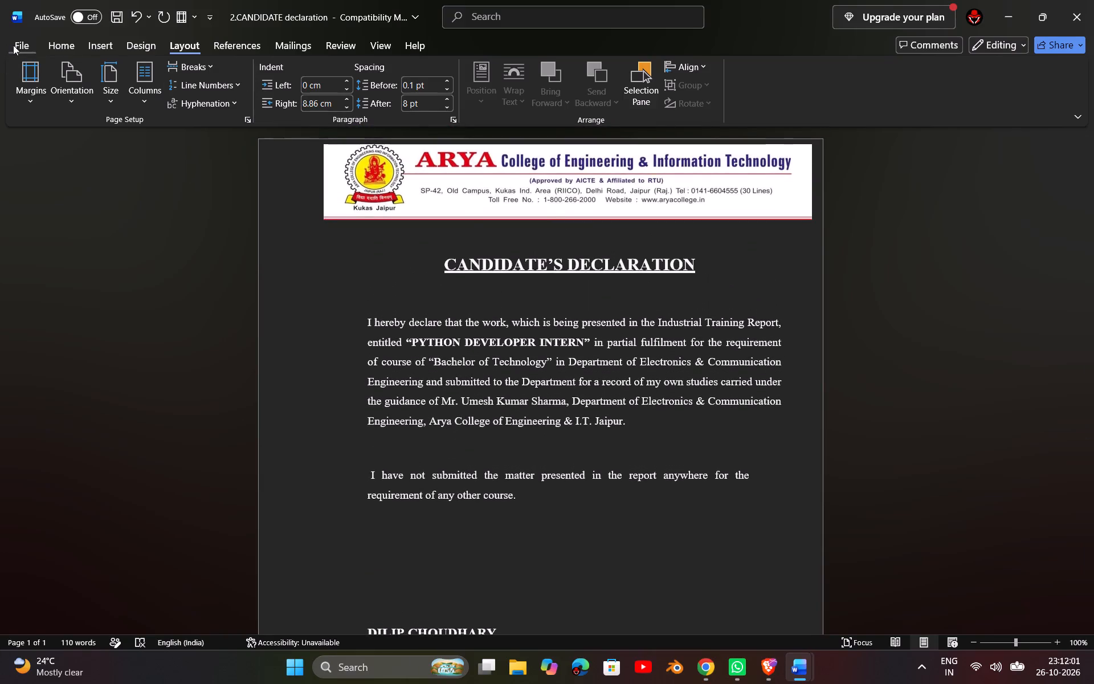
click(15, 45)
click(39, 262)
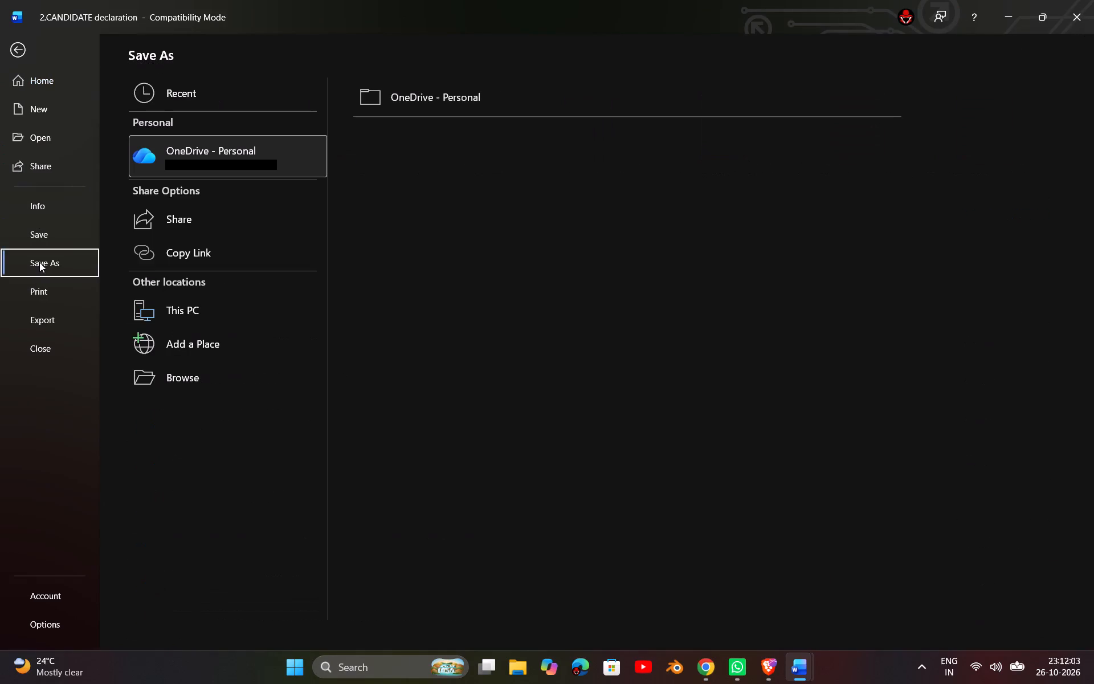
click(198, 320)
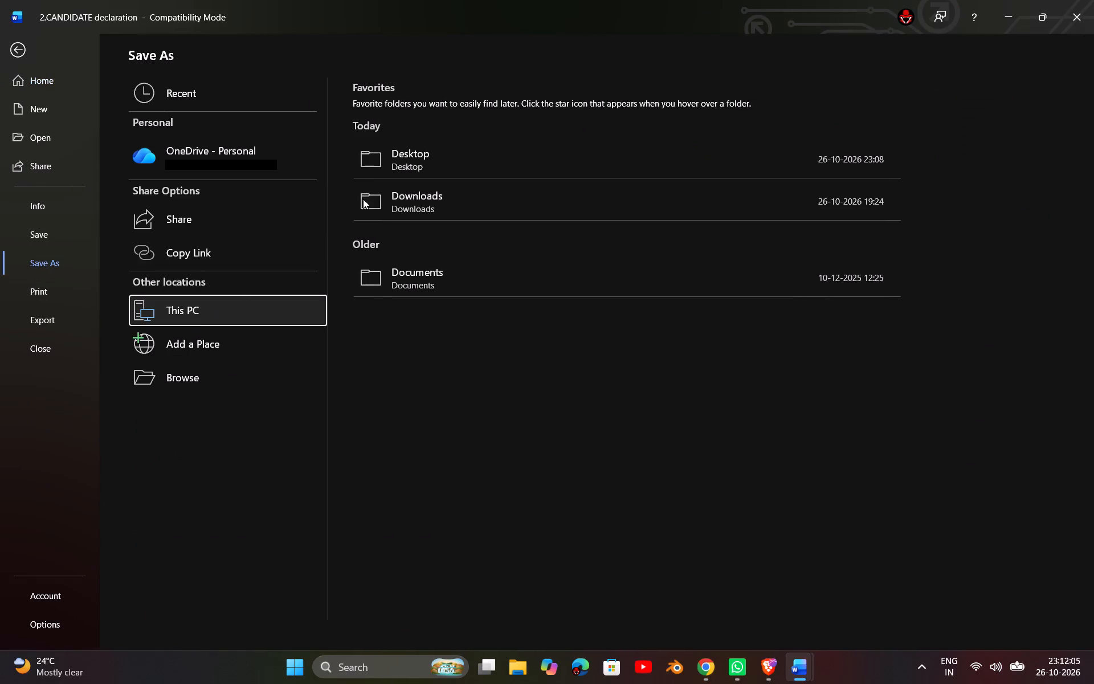
click(398, 162)
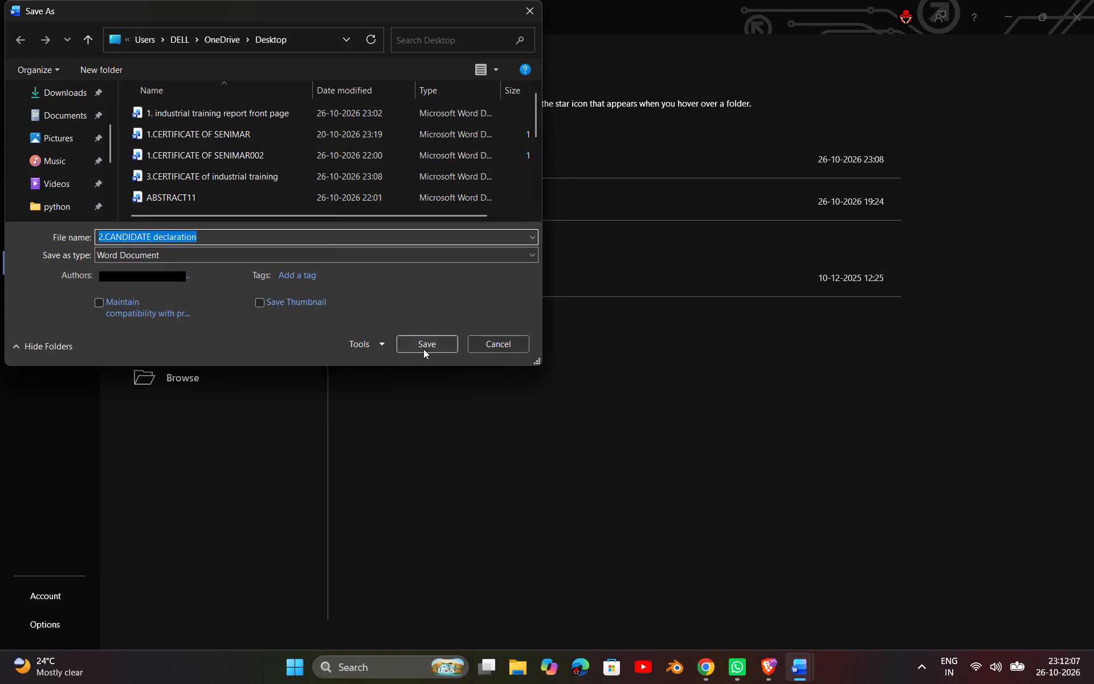
click(423, 349)
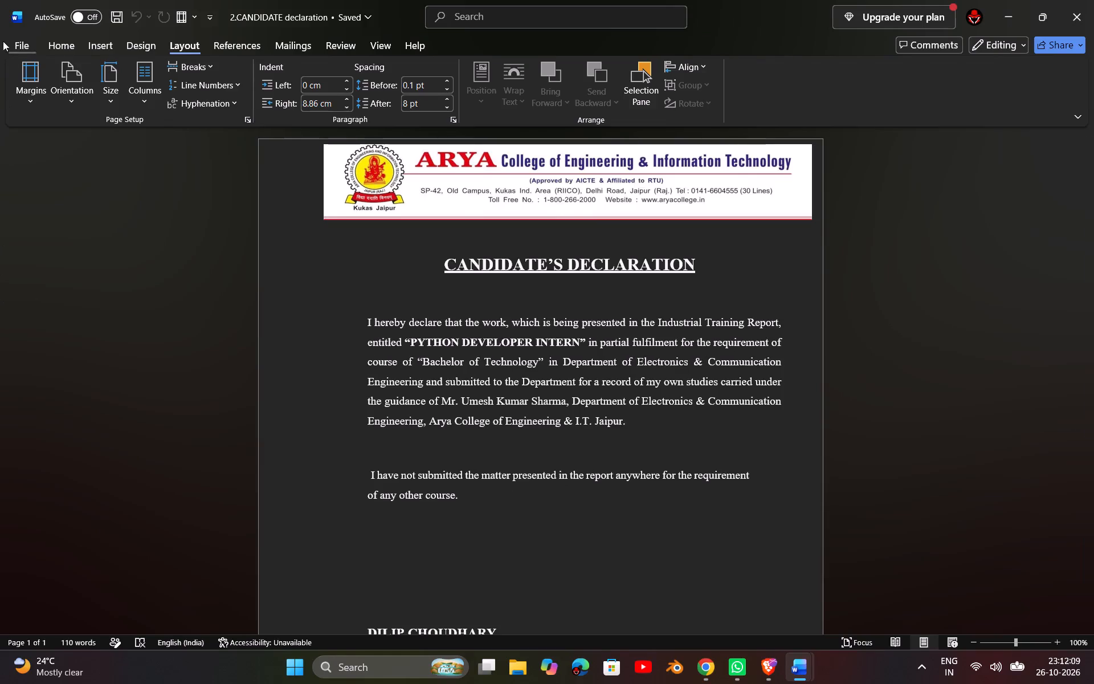
Begin saving another copy of the declaration, choosing This PC as the save location.
click(10, 41)
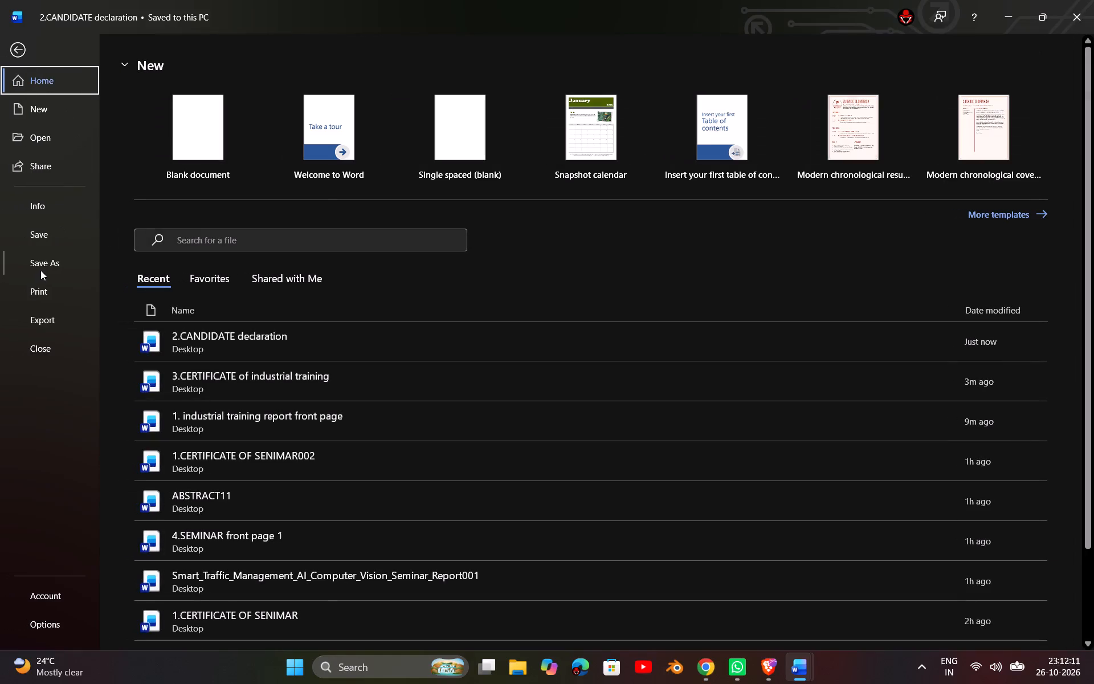
click(40, 270)
click(227, 321)
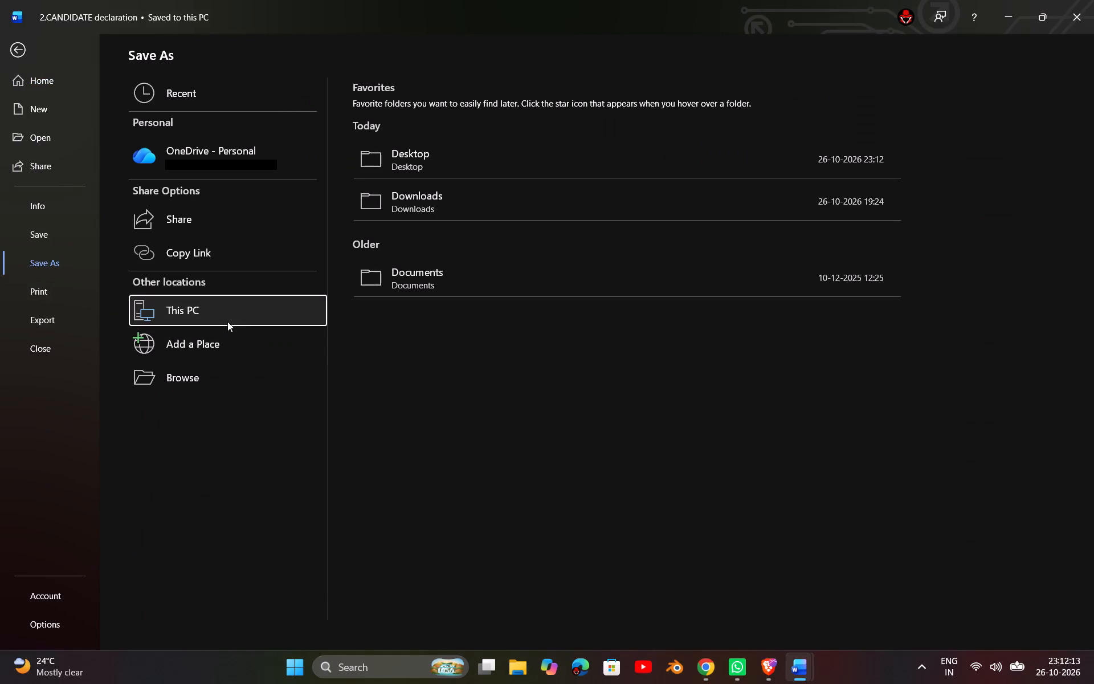
Export the declaration to the Desktop as a PDF under the name "2.CANDIDATE declaration".
click(478, 154)
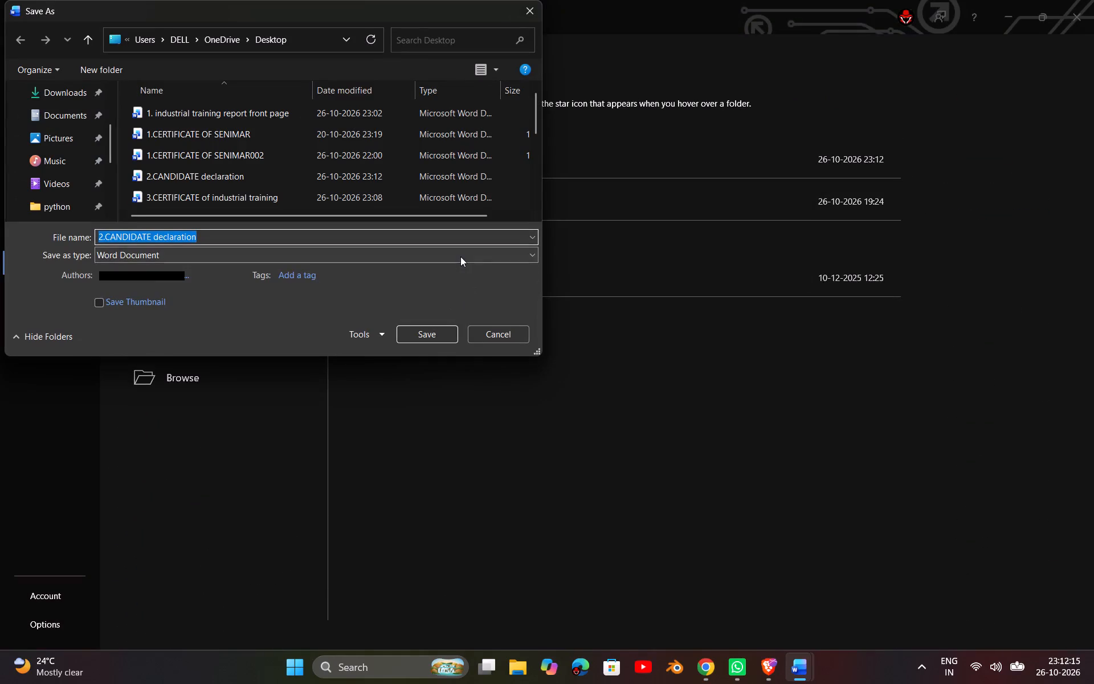
click(460, 256)
click(277, 333)
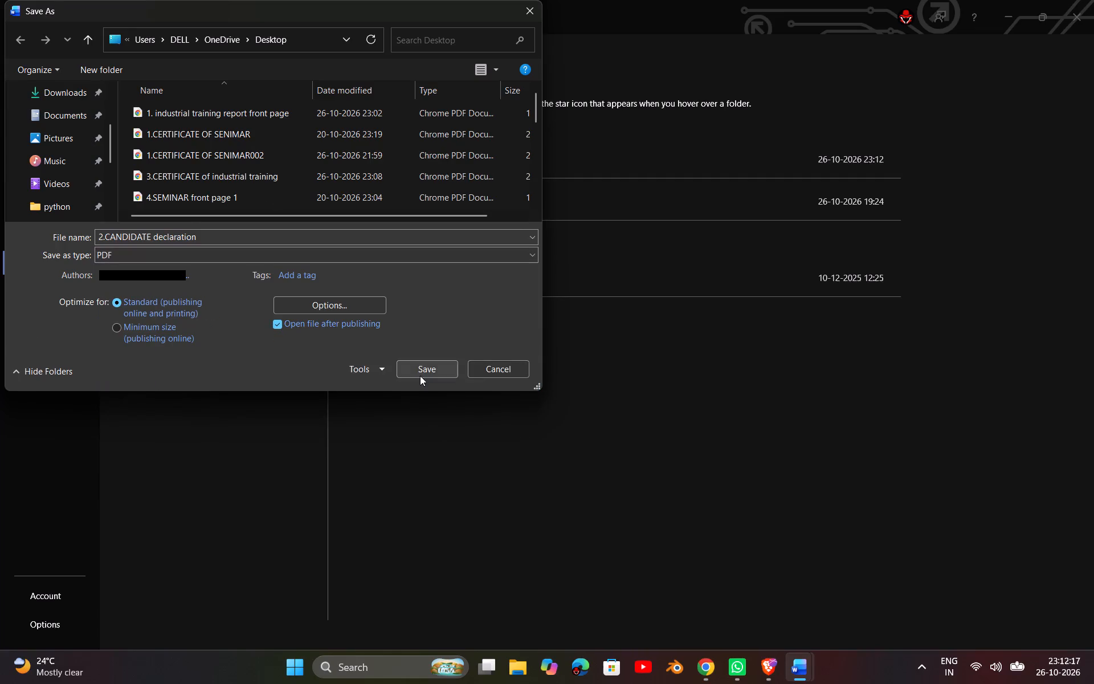
click(420, 376)
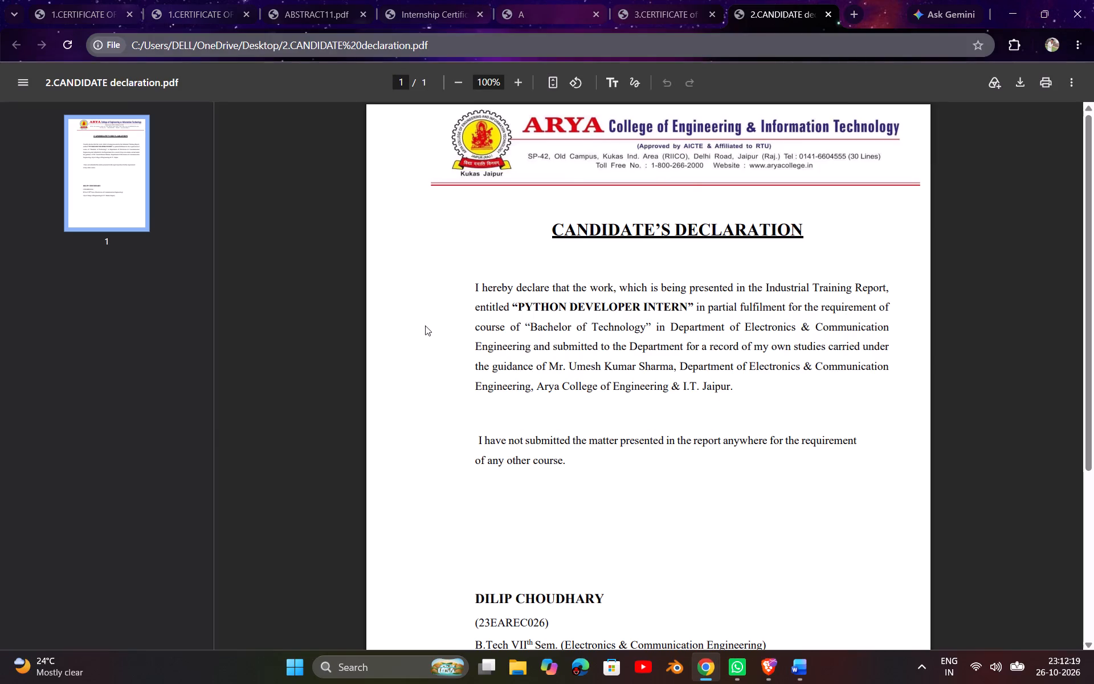
Close the browser window showing the exported PDF, and close the candidate declaration document in Word.
click(835, 10)
click(1075, 14)
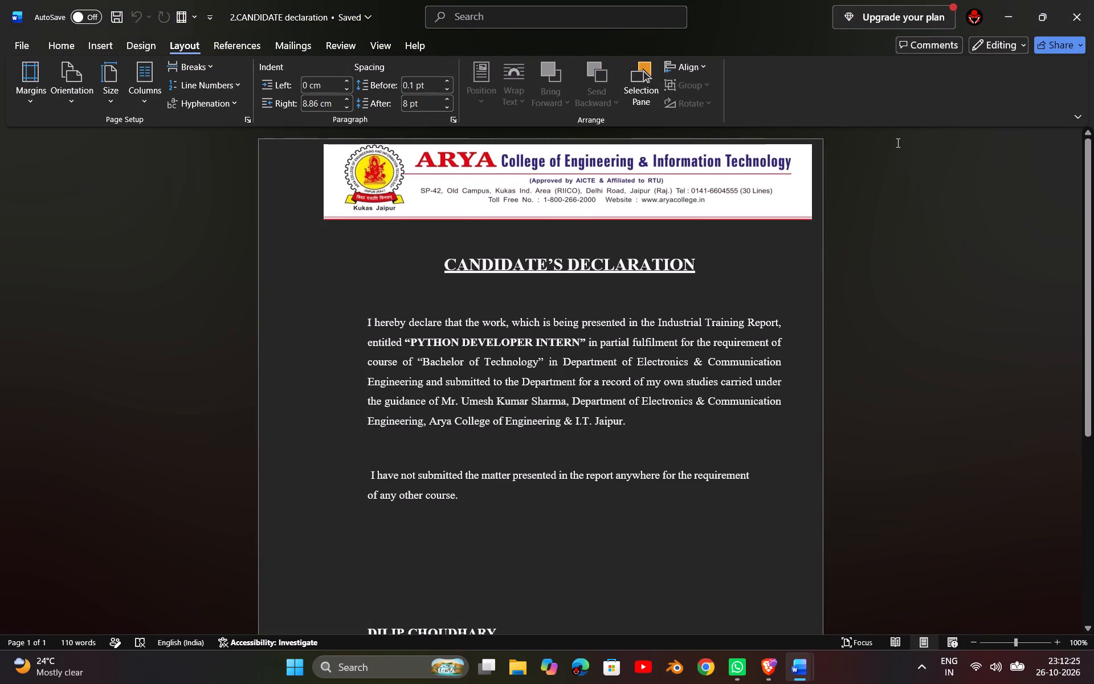
click(1072, 21)
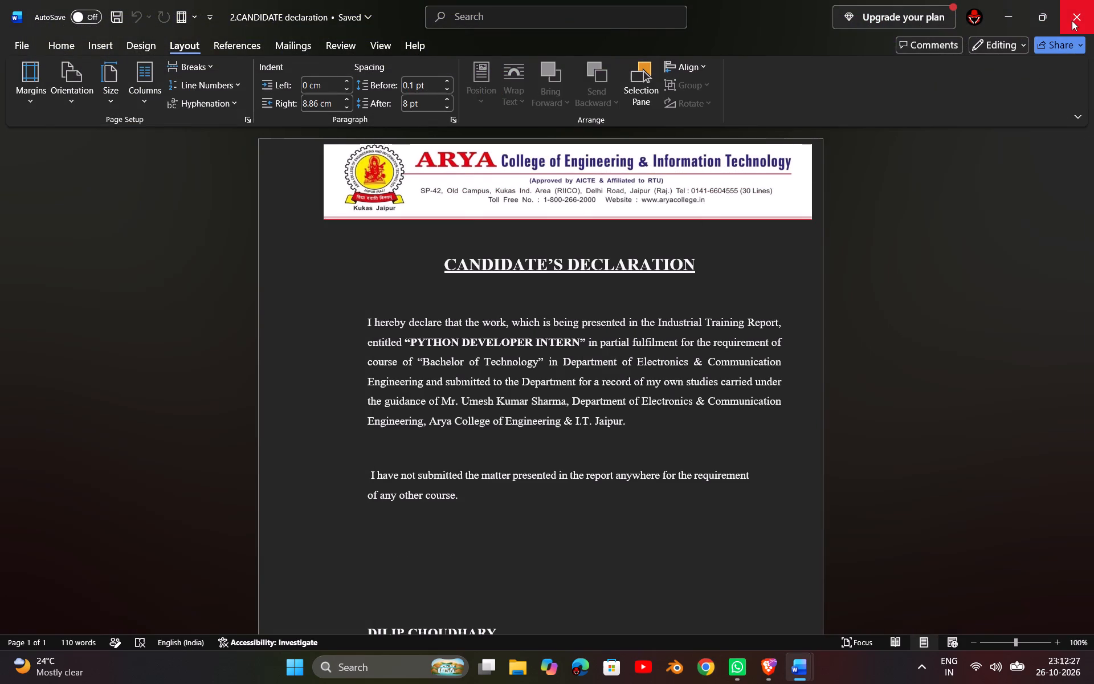
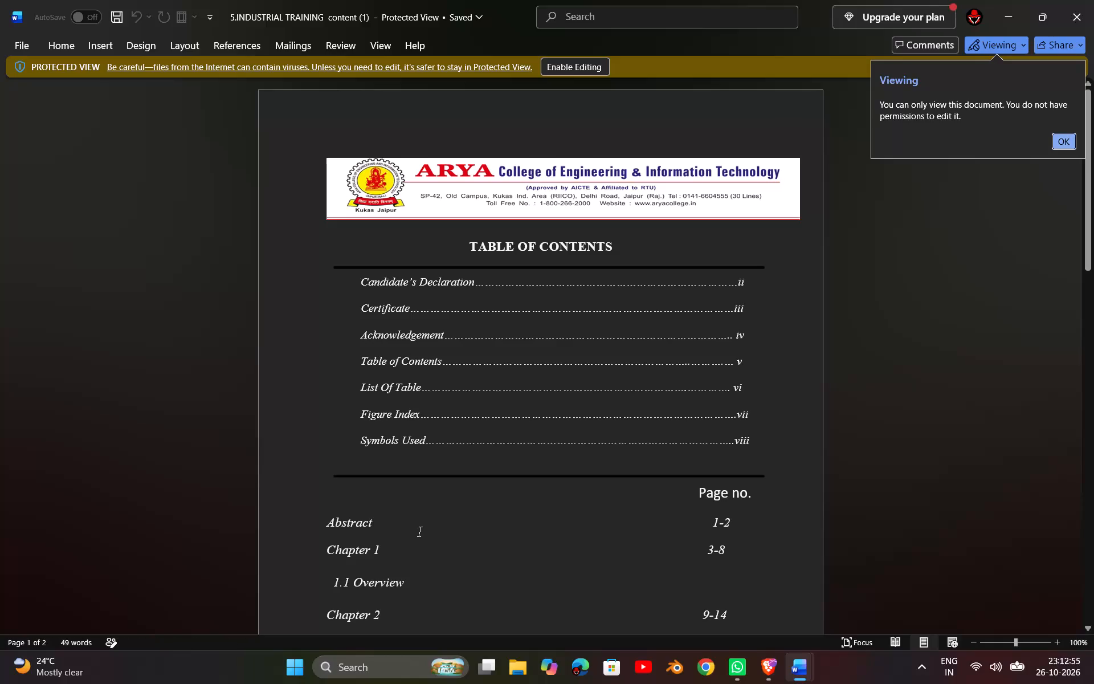
Examine the chapters and page numbers across both pages of the industrial training table of contents document.
scroll(455, 429, down, 17)
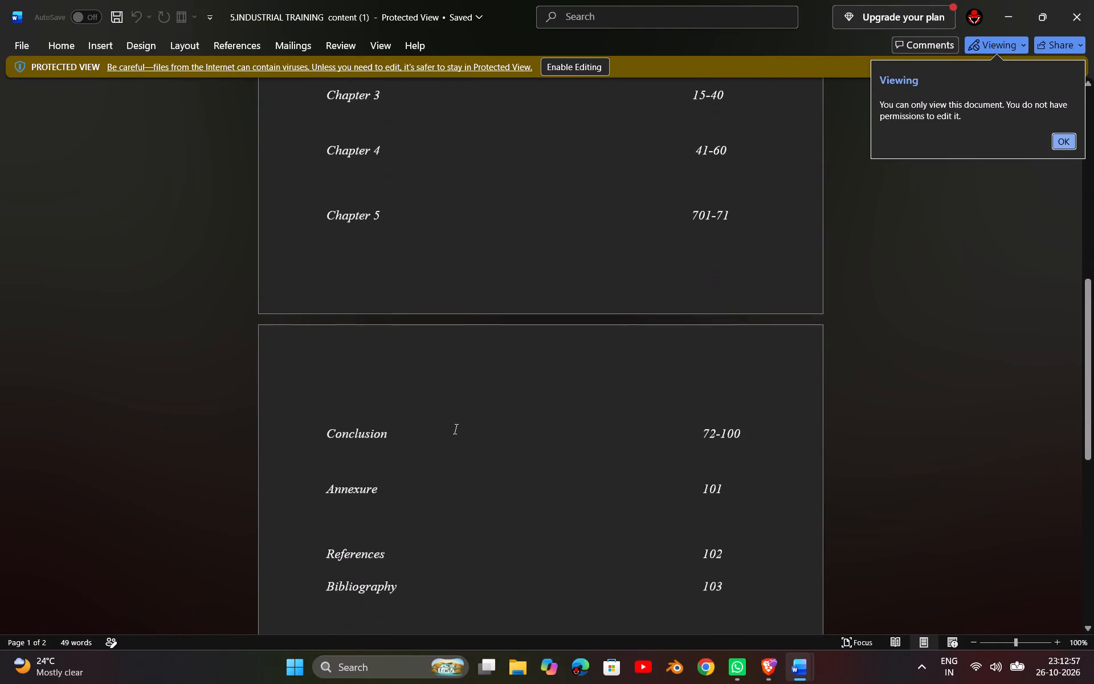
scroll(455, 429, down, 9)
scroll(455, 429, up, 11)
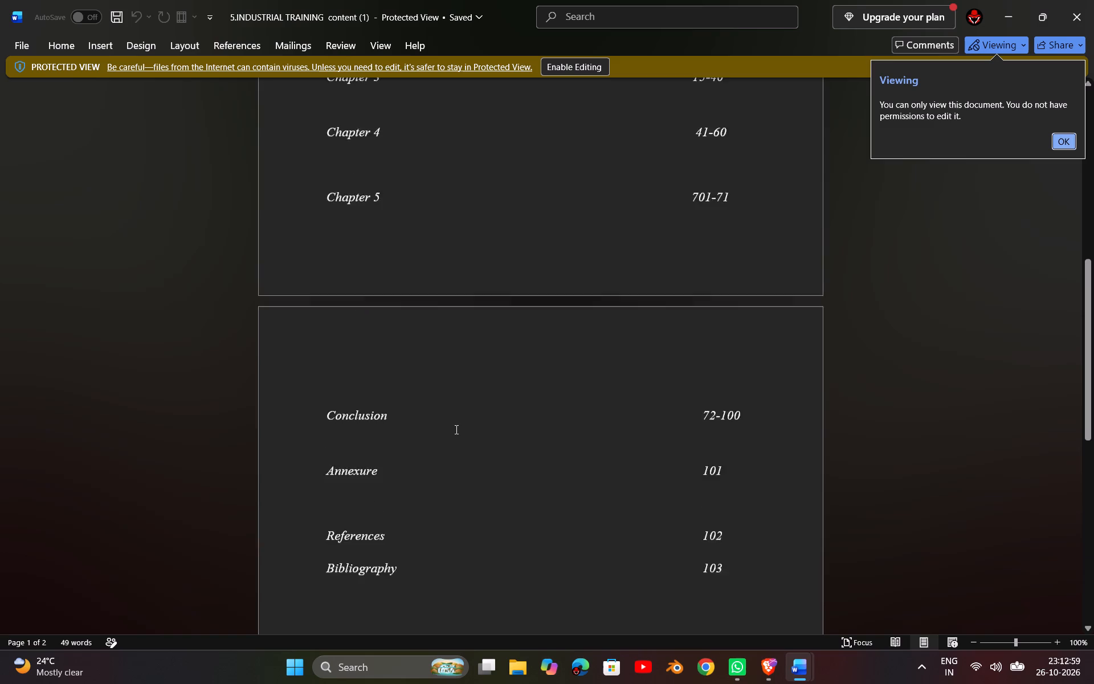
scroll(455, 429, up, 19)
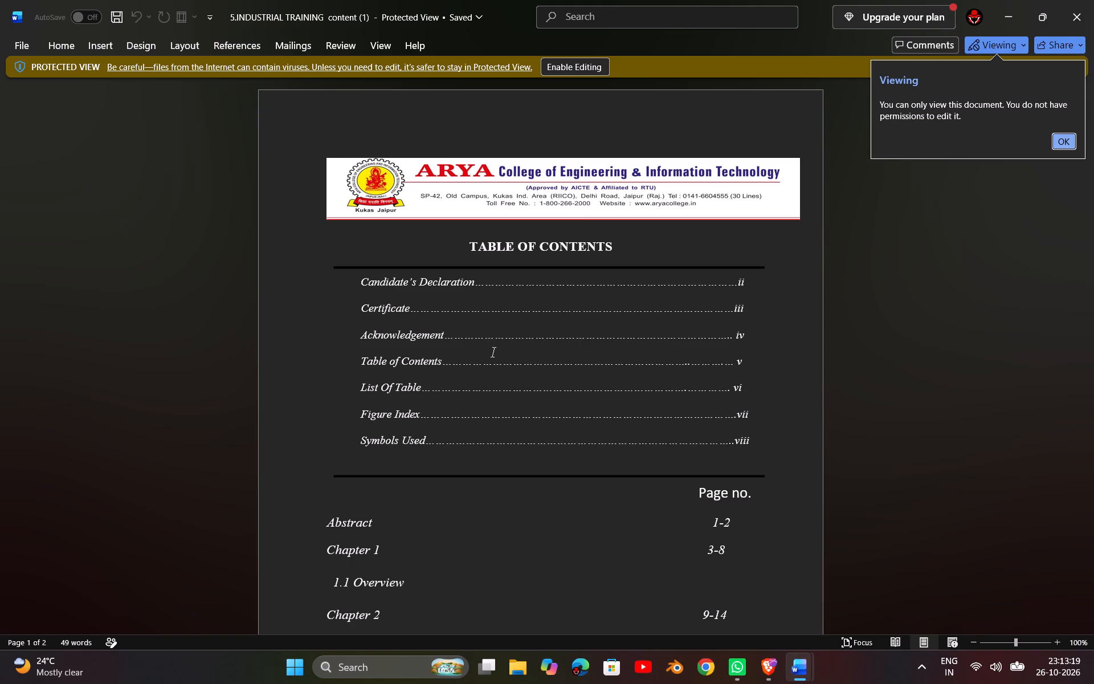
Dismiss the viewing-only notice and close the industrial training content document without enabling editing.
click(1071, 137)
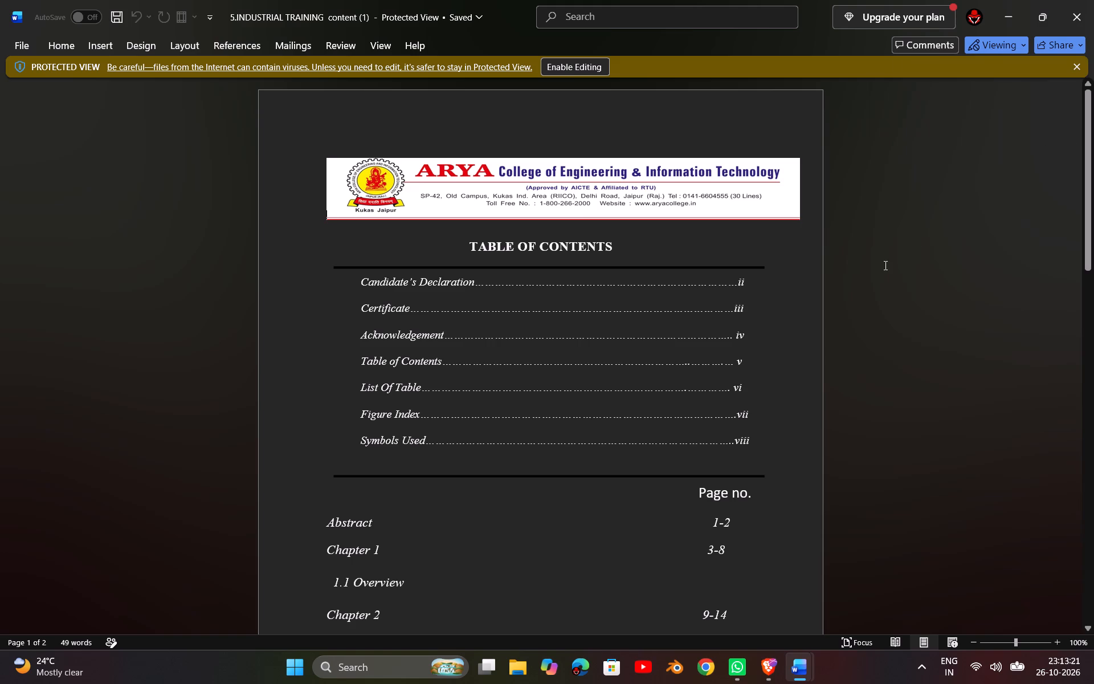
click(1079, 21)
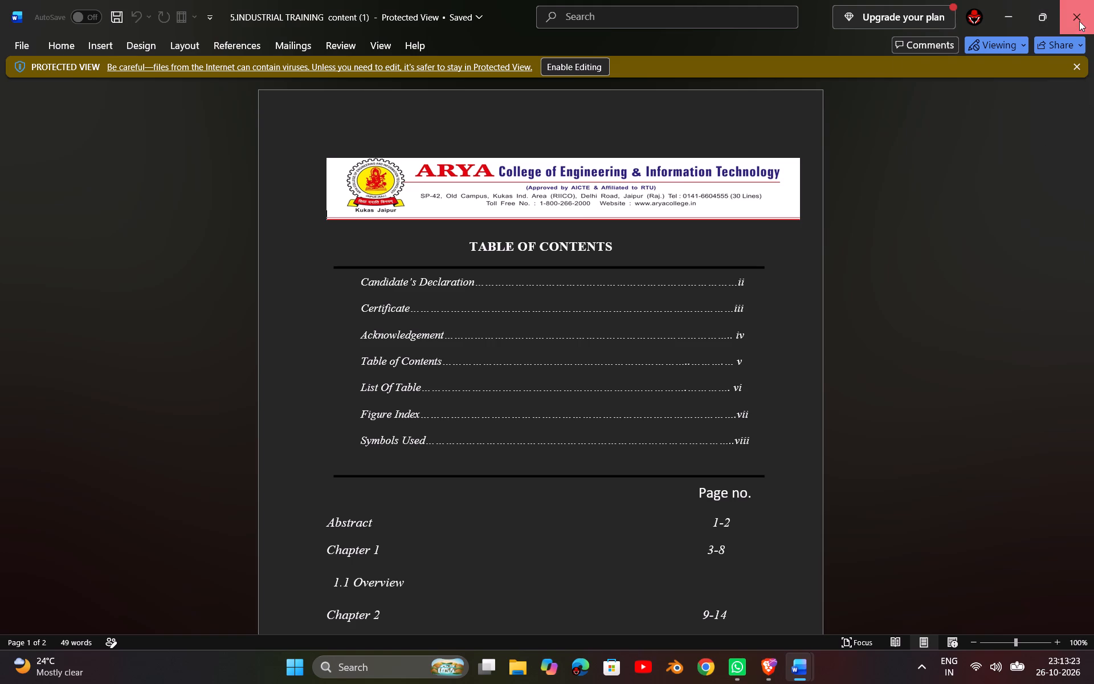
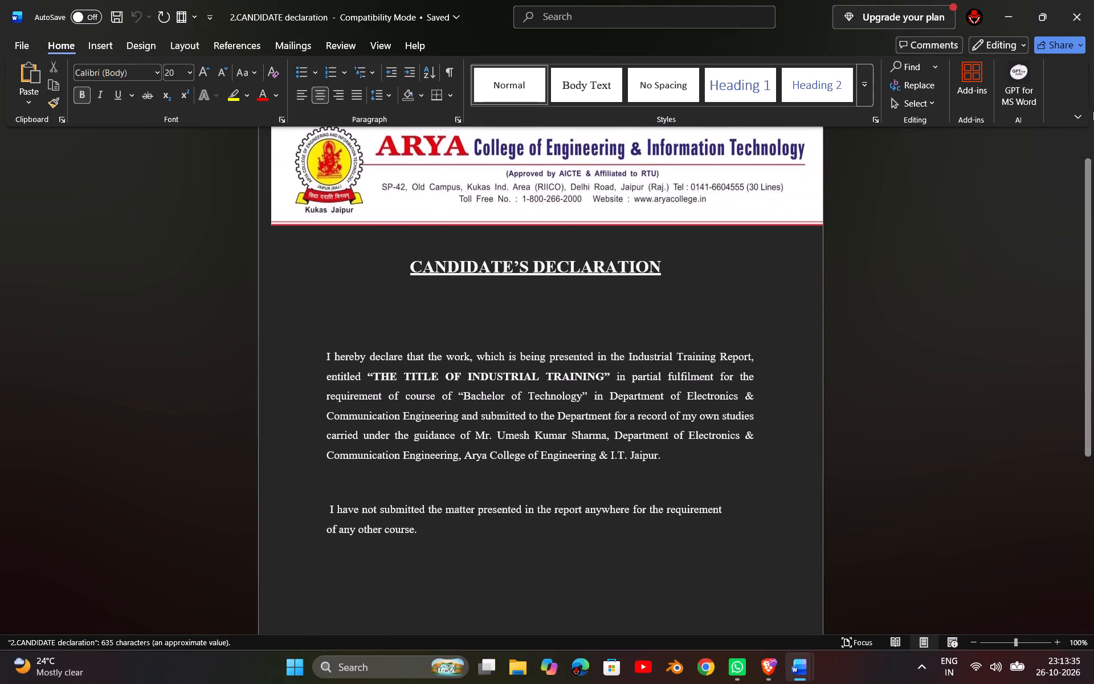
Close the candidate declaration document.
click(1077, 7)
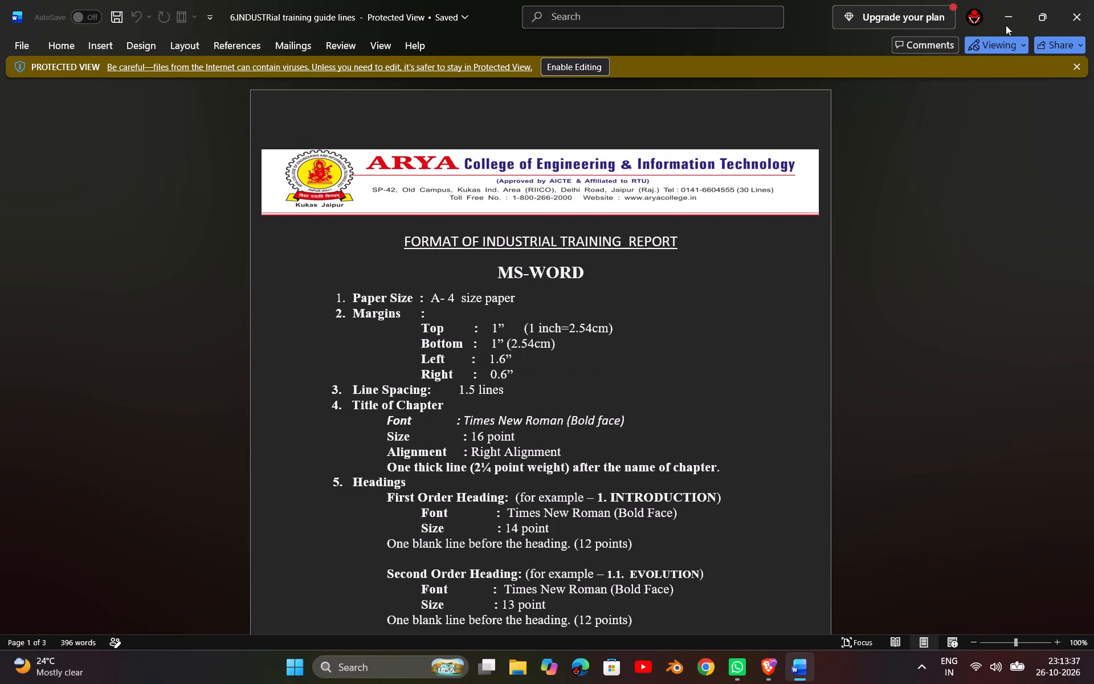
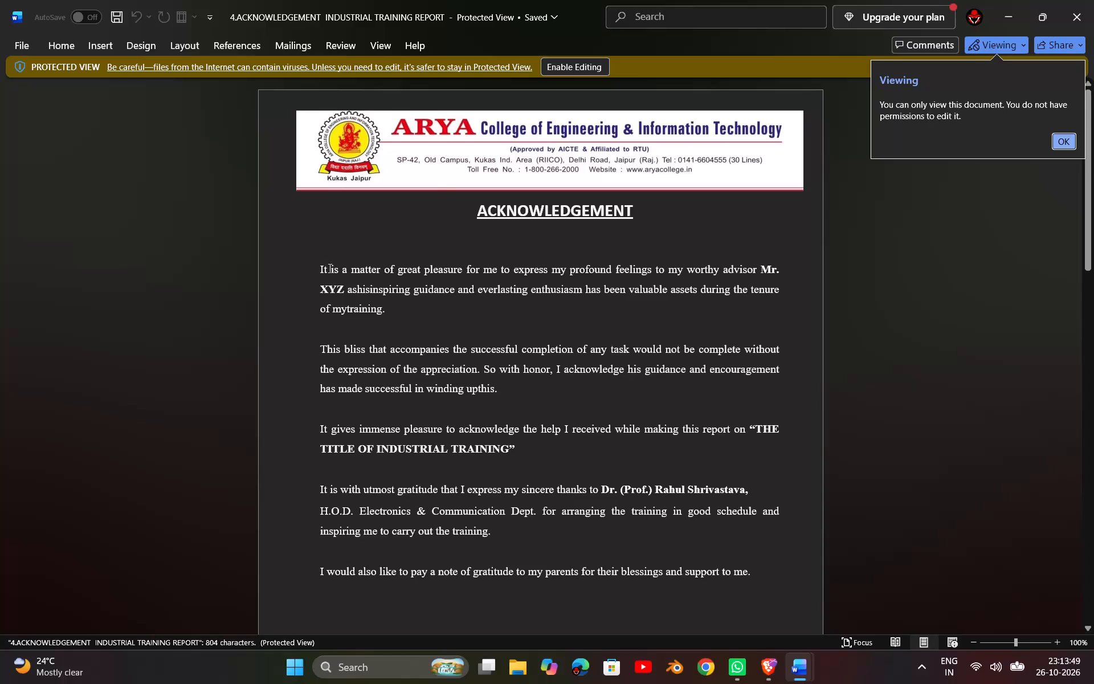
Enable editing of the protected acknowledgement document.
click(546, 67)
Narrow the college letterhead image above the ACKNOWLEDGEMENT heading to about 17.34 cm wide and try to move it inward.
double_click(403, 199)
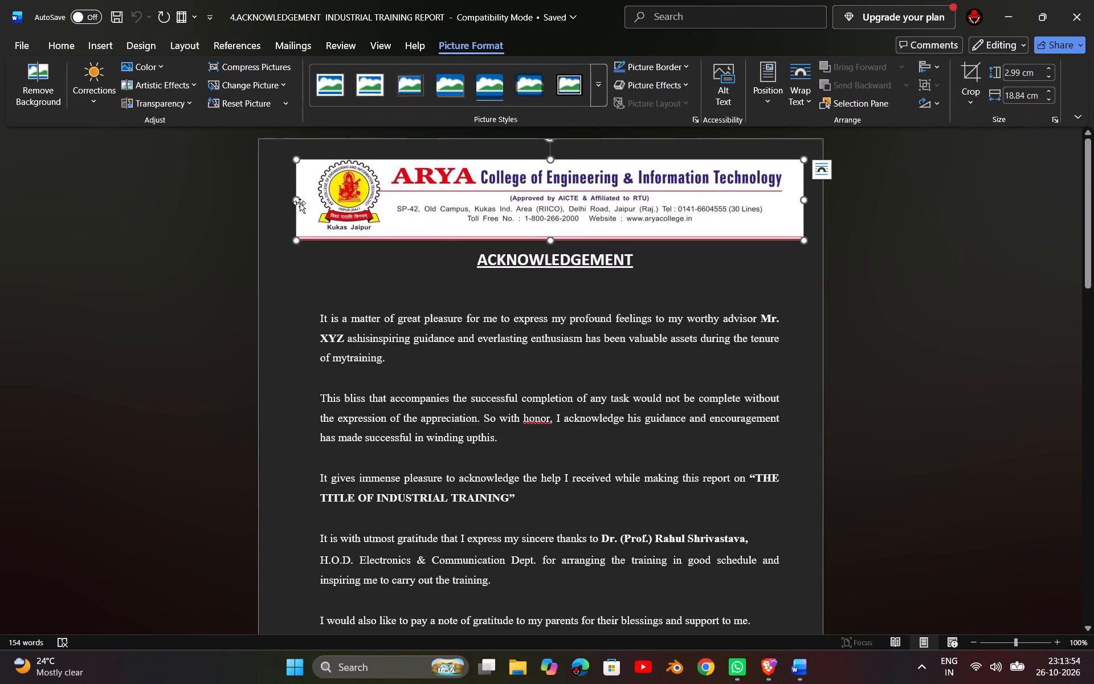
drag(299, 203, 337, 205)
drag(387, 210, 453, 204)
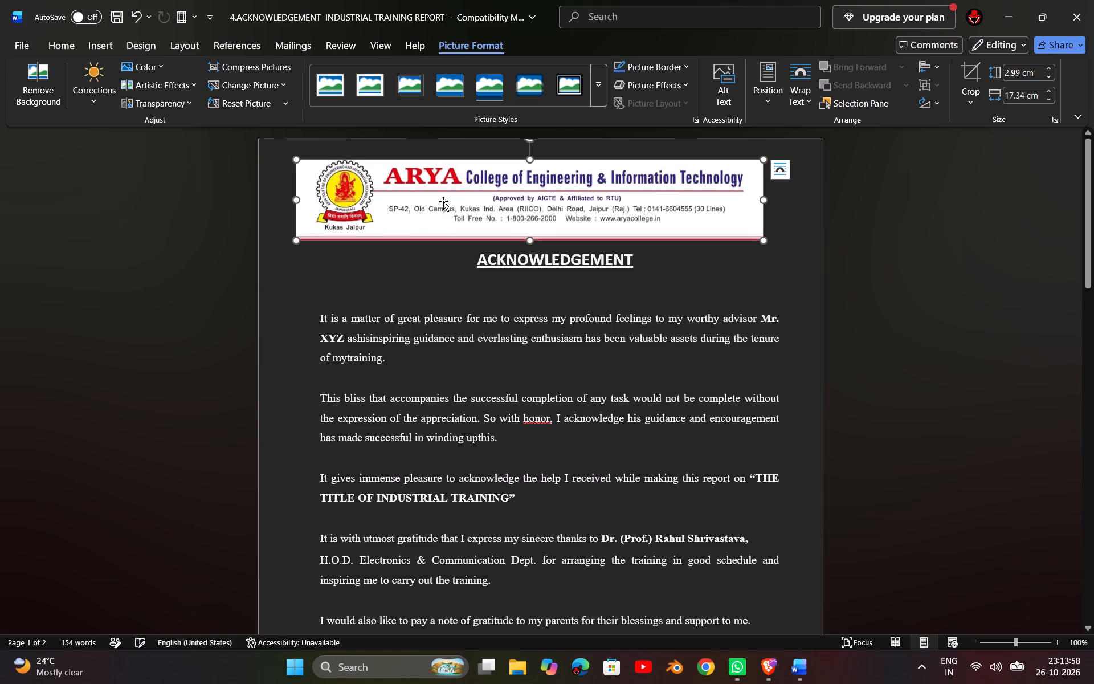
drag(427, 189, 444, 196)
Shift the letterhead image inward from the page's left edge by inserting spaces in front of it.
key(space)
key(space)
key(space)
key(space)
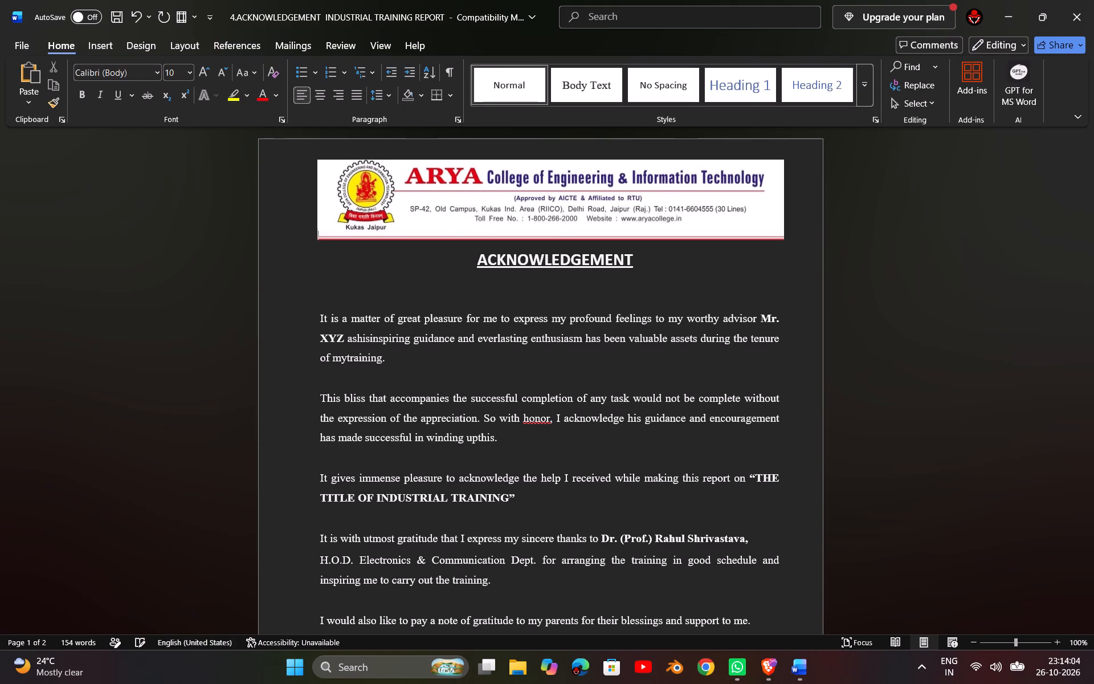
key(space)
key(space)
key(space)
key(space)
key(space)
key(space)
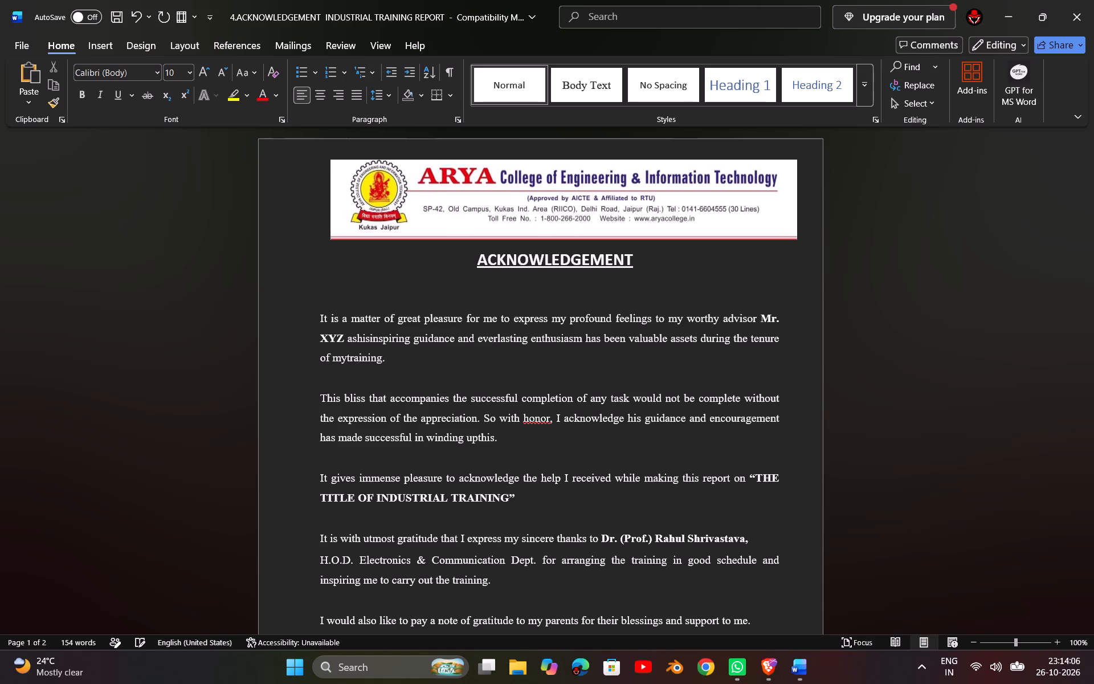
Reduce the letterhead image's height slightly, keeping its width.
click(533, 233)
drag(563, 245, 563, 226)
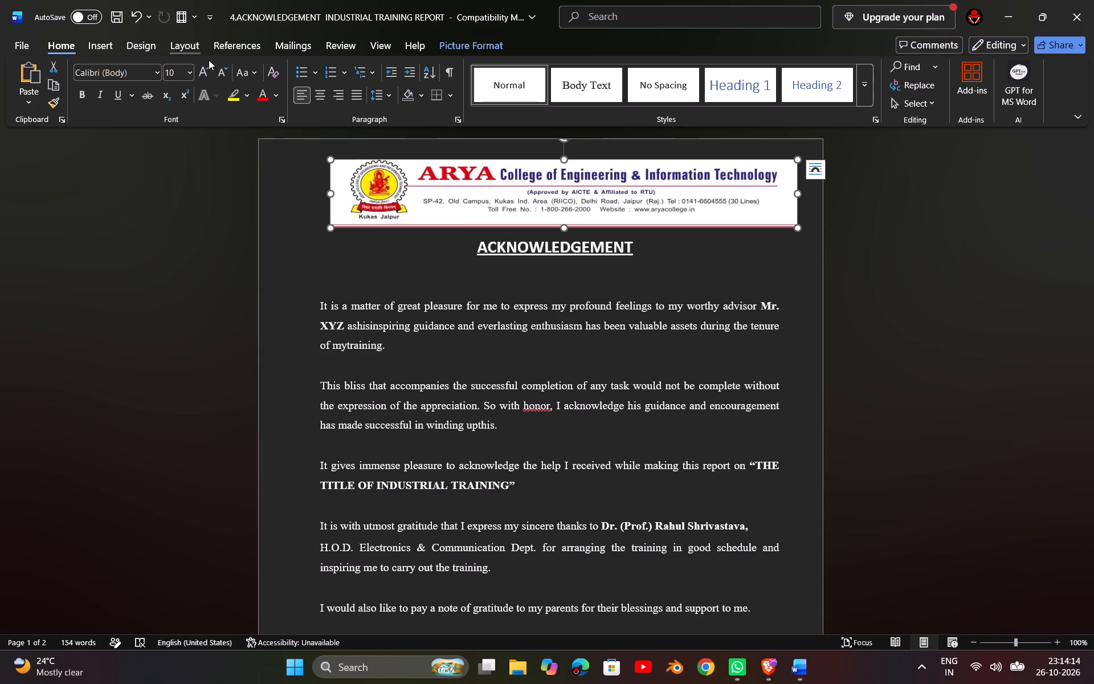
Set the top and bottom page margins to 2.54 cm using custom margins.
click(189, 41)
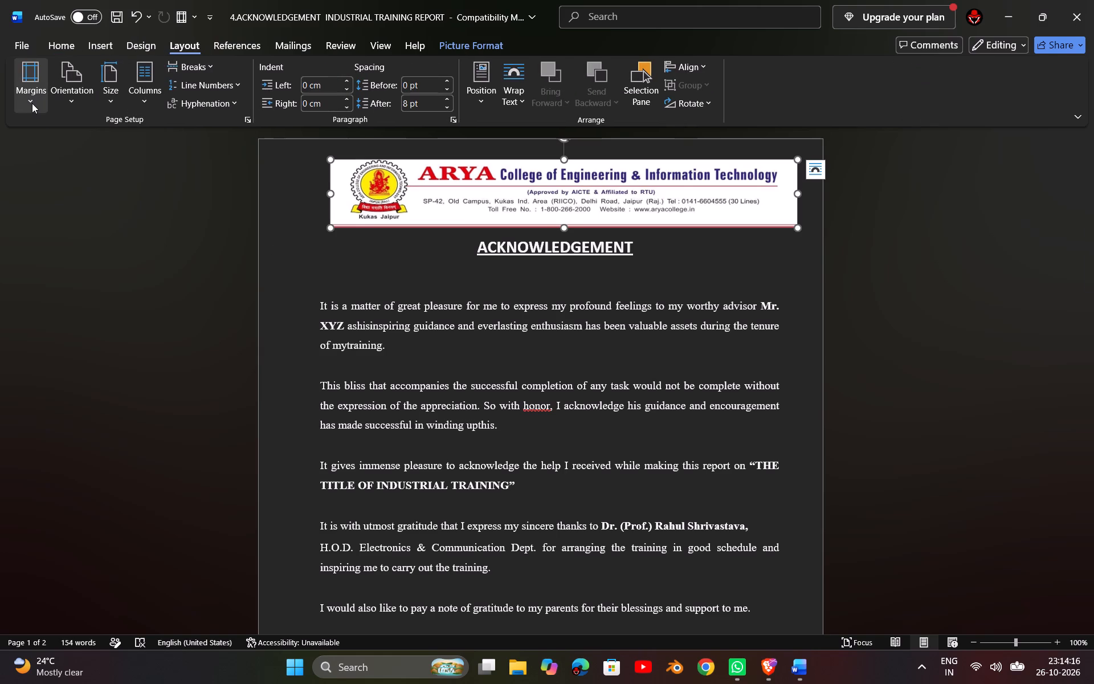
click(32, 103)
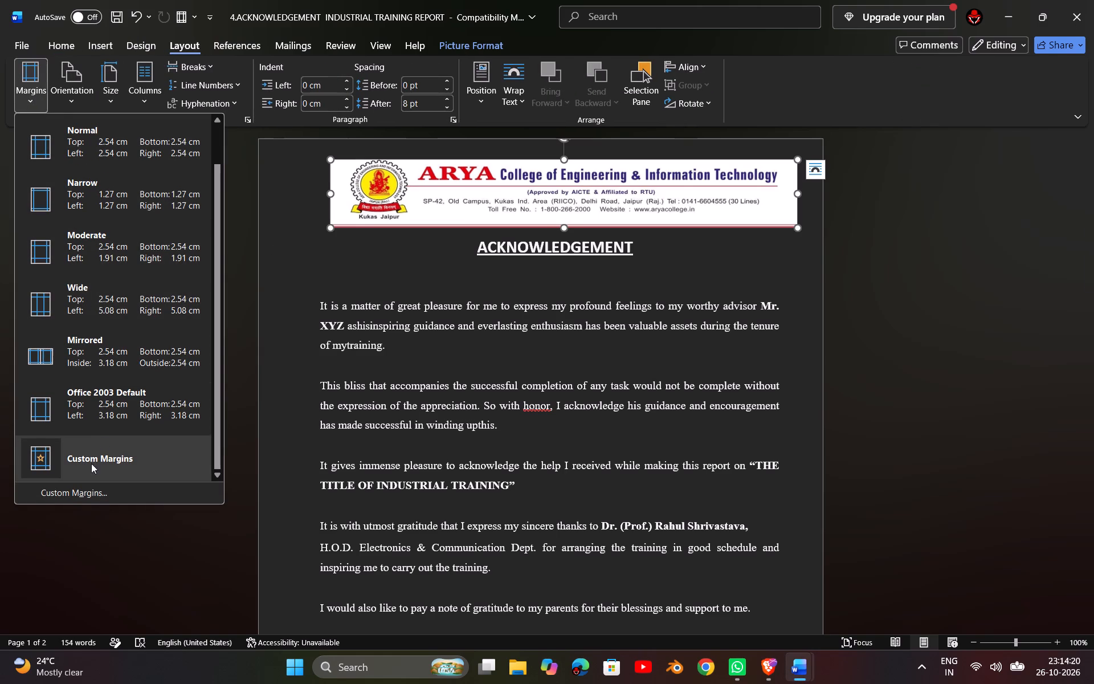
click(89, 494)
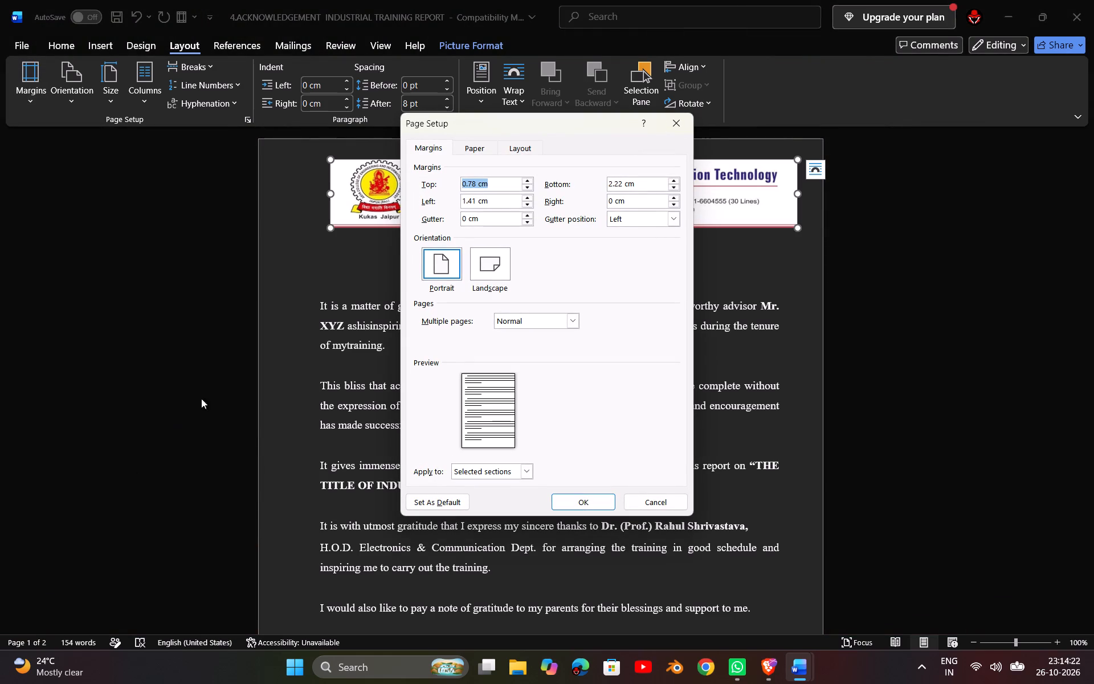
click(466, 184)
click(473, 186)
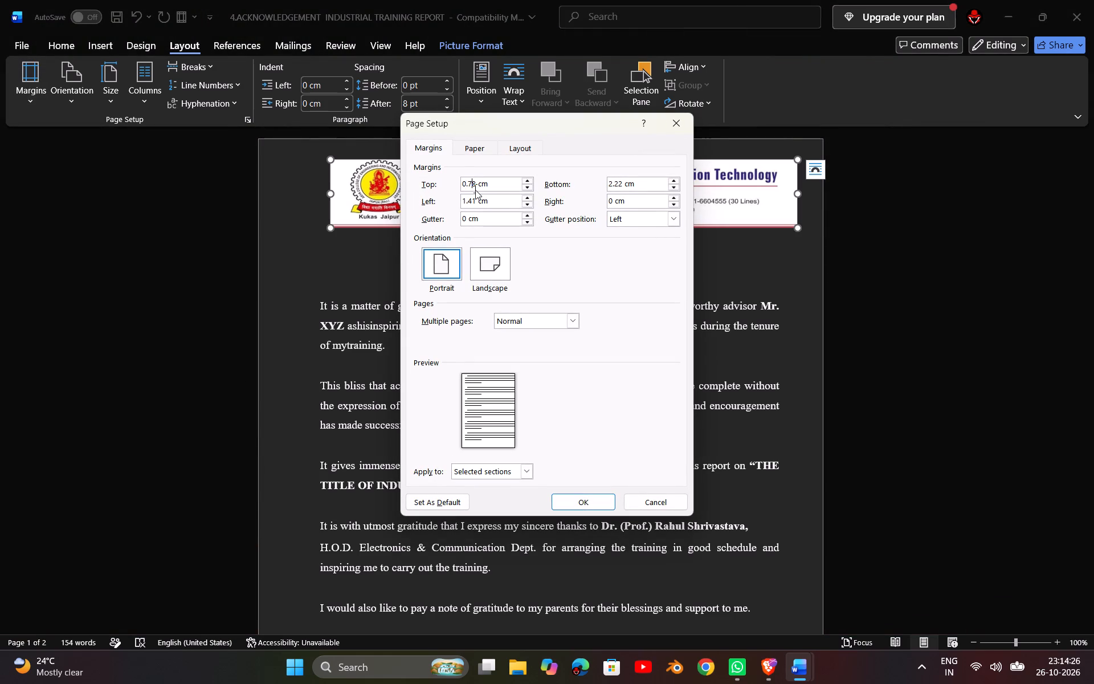
click(476, 186)
key(BackSpace)
key(BackSpace)
key(BackSpace)
key(BackSpace)
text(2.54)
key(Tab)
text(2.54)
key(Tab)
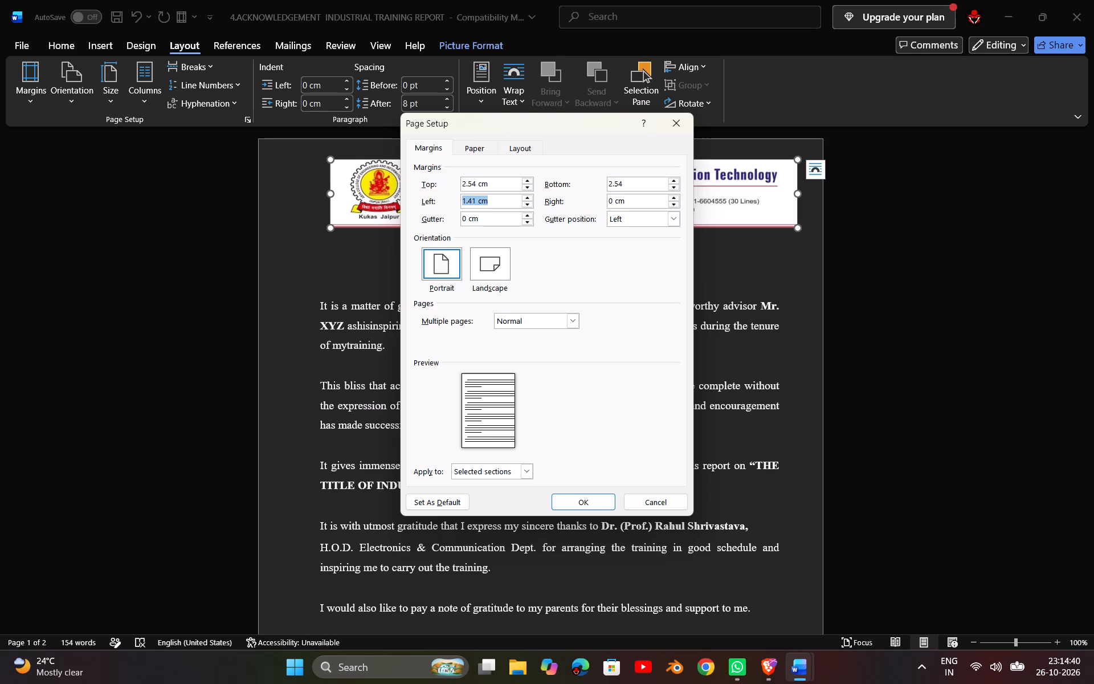
Set the left margin to 4.062 cm and the right margin to 1.524 cm, and apply the page setup.
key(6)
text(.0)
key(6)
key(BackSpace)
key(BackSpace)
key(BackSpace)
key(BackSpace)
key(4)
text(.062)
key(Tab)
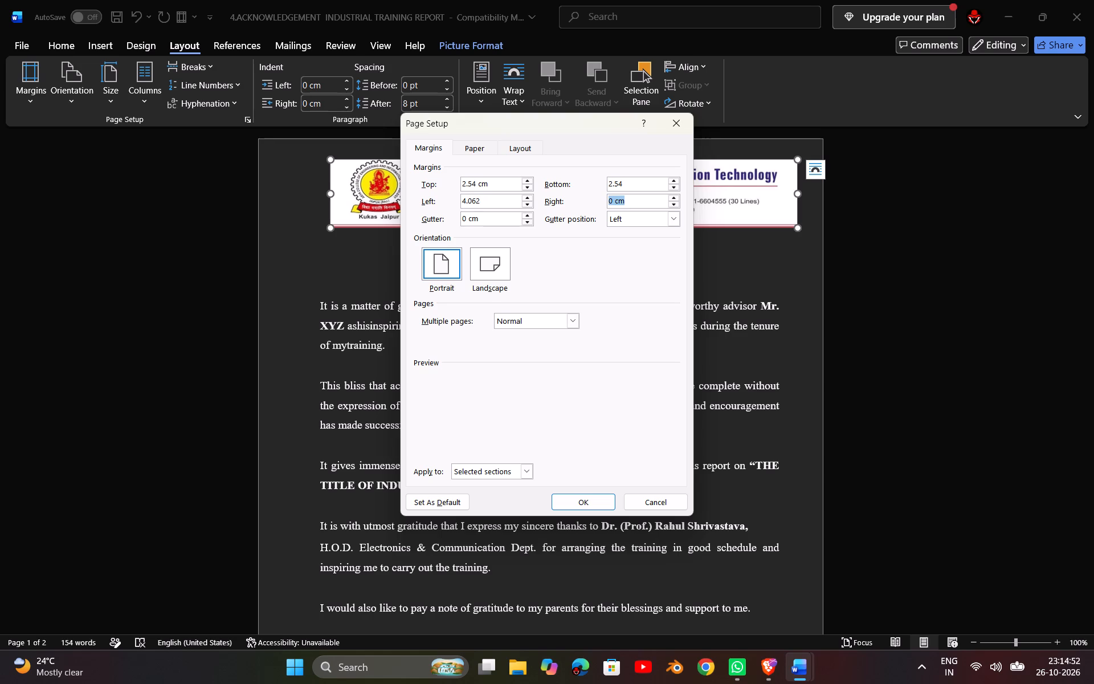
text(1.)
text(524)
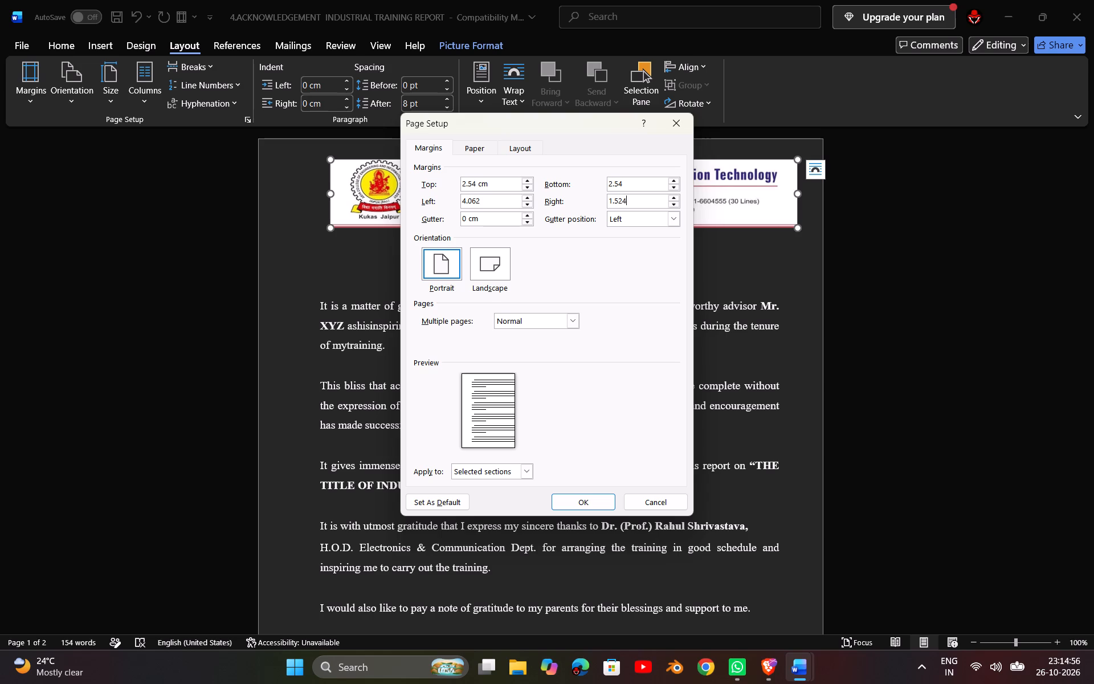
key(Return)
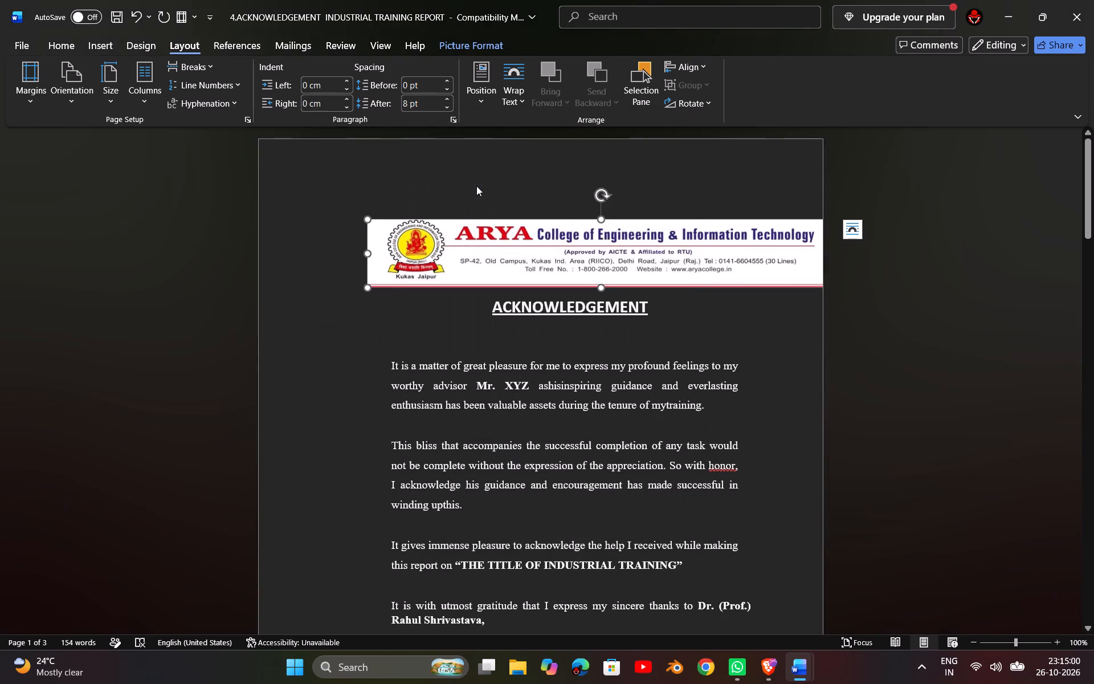
Cut the letterhead image from the body above the ACKNOWLEDGEMENT heading and paste it into the page header.
click(476, 186)
double_click(456, 188)
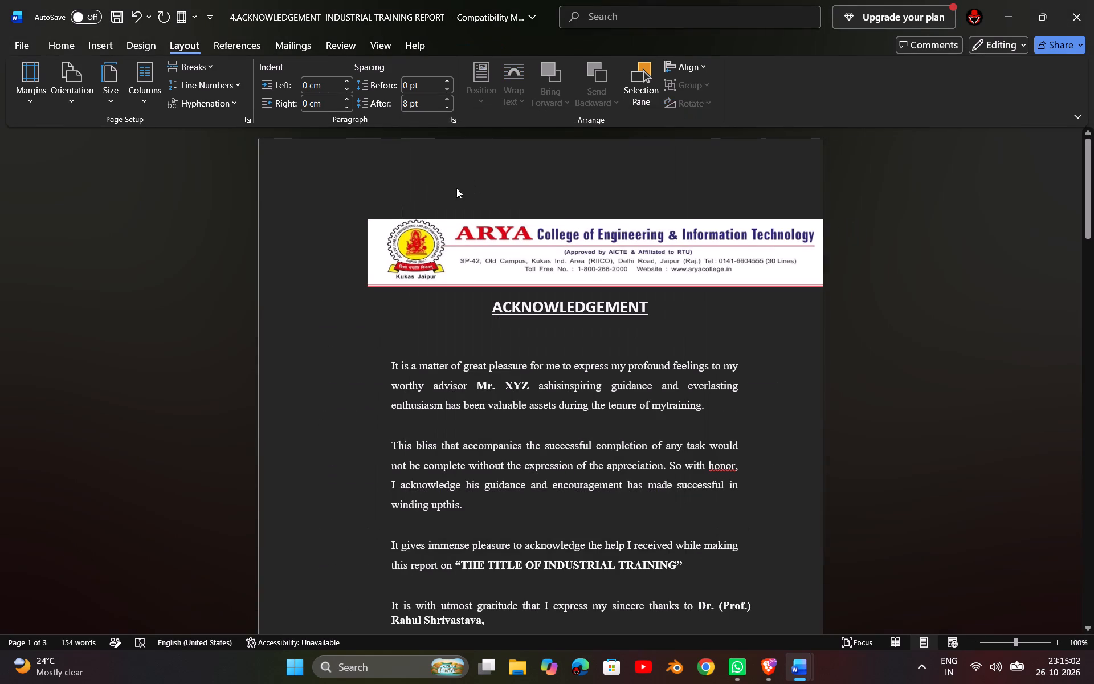
double_click(480, 260)
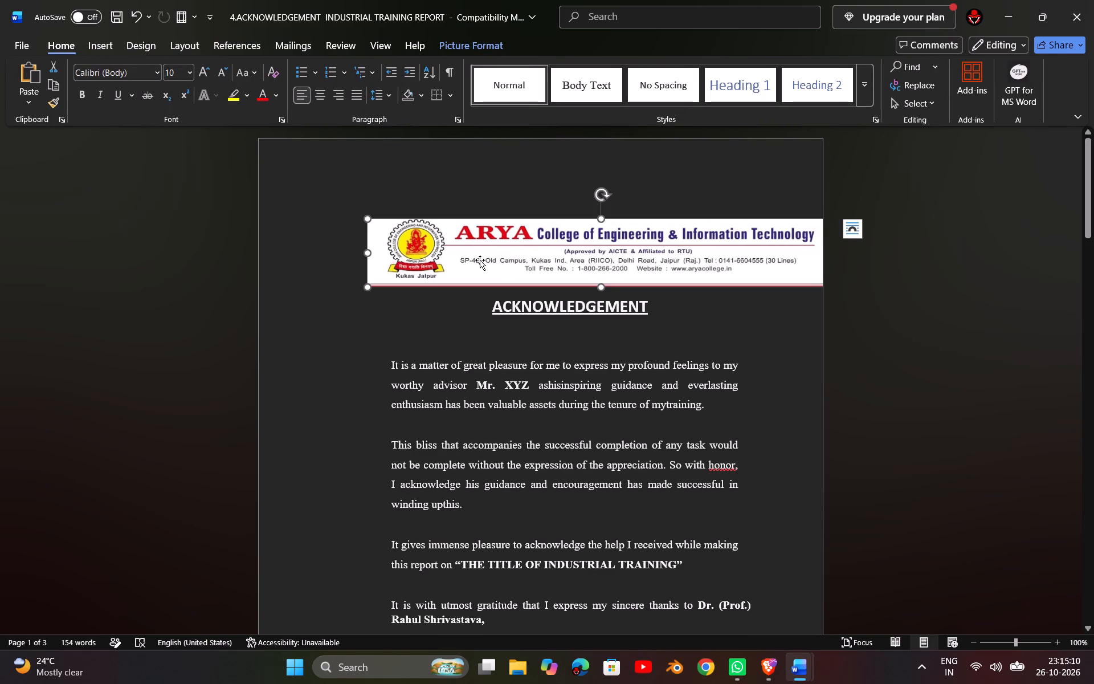
right_click(480, 260)
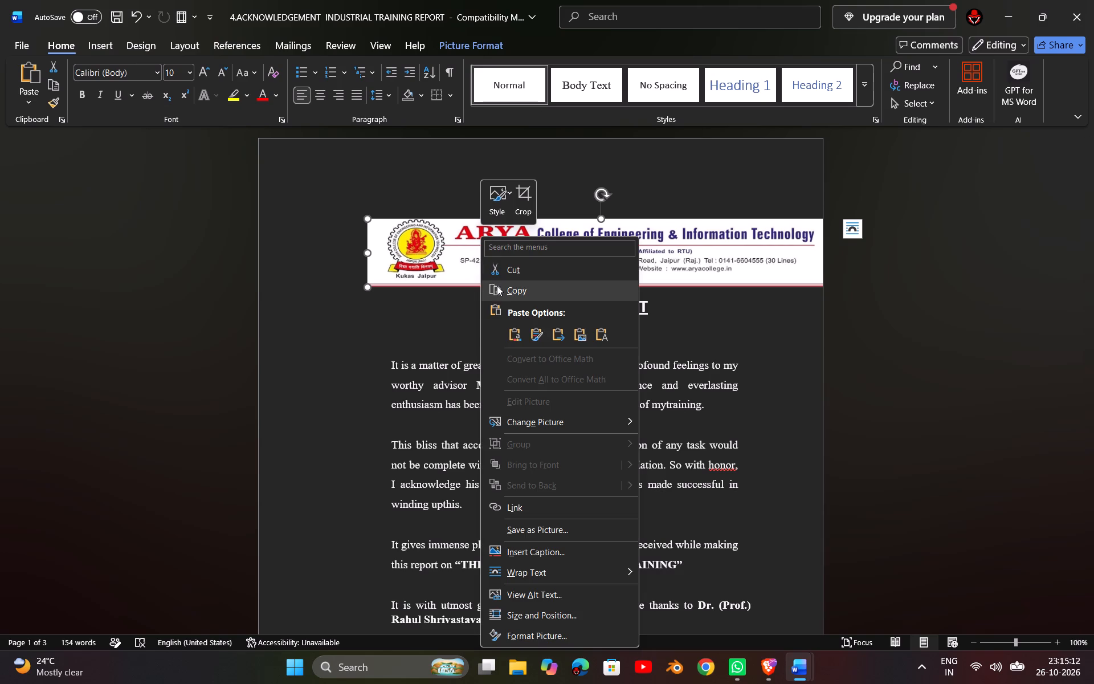
click(519, 275)
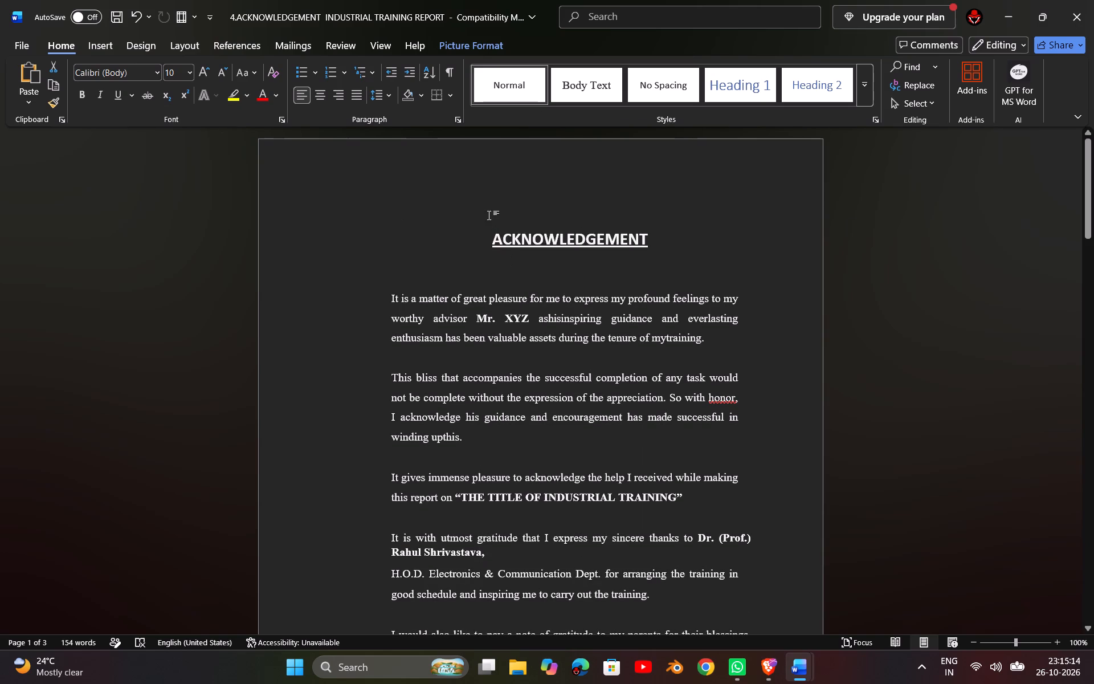
double_click(472, 163)
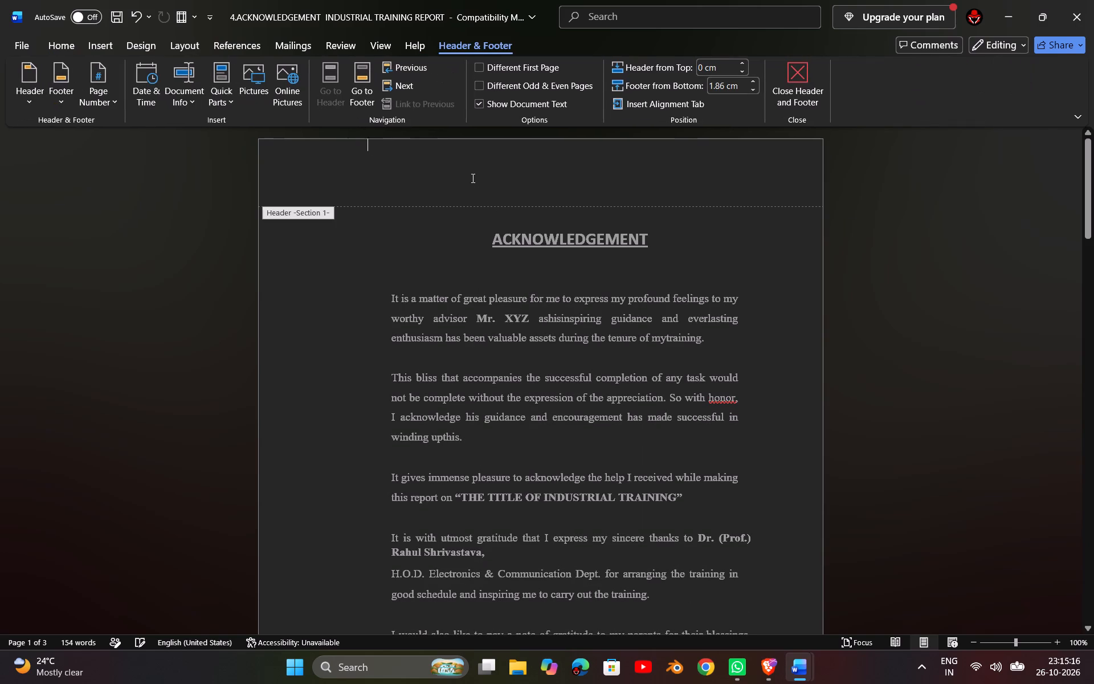
key(ctrl+v)
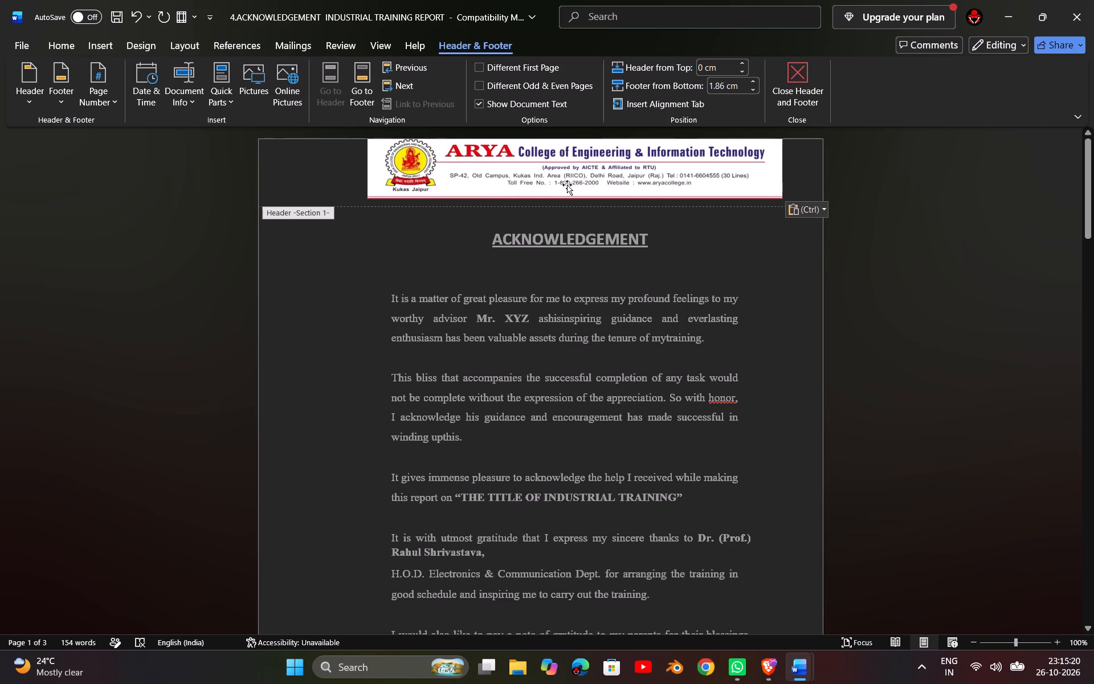
Widen the letterhead image in the header so it extends close to the page's right edge.
click(777, 174)
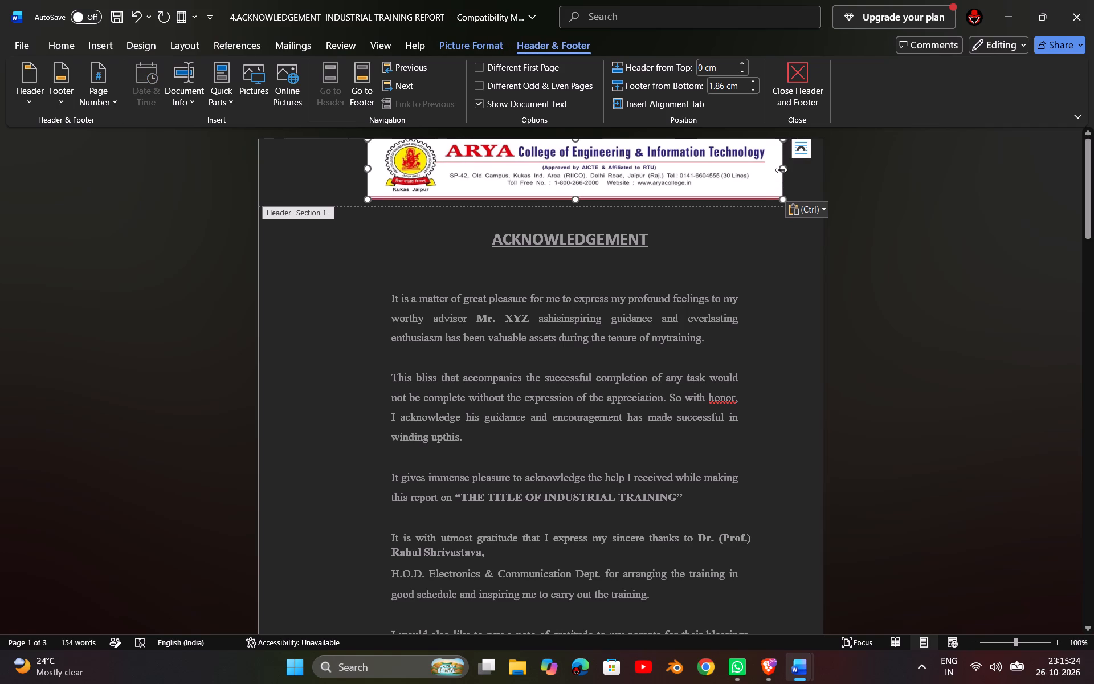
drag(781, 170, 811, 180)
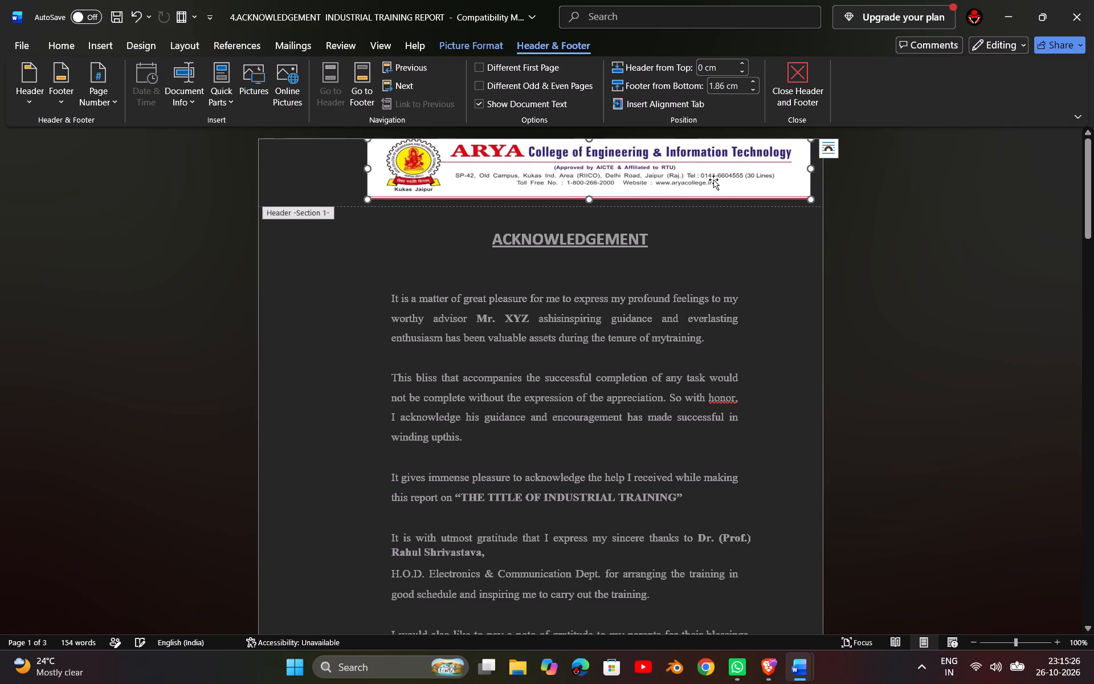
Lower the letterhead image slightly within the header by adding a blank line above it.
drag(624, 153, 624, 164)
drag(623, 164, 624, 172)
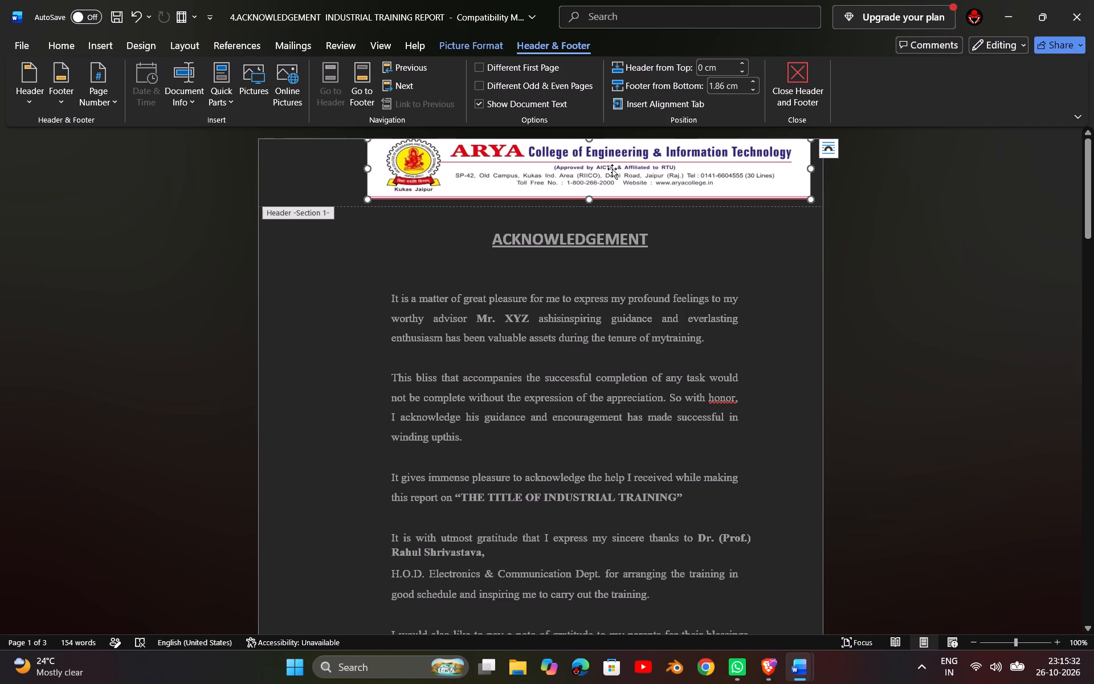
key(Return)
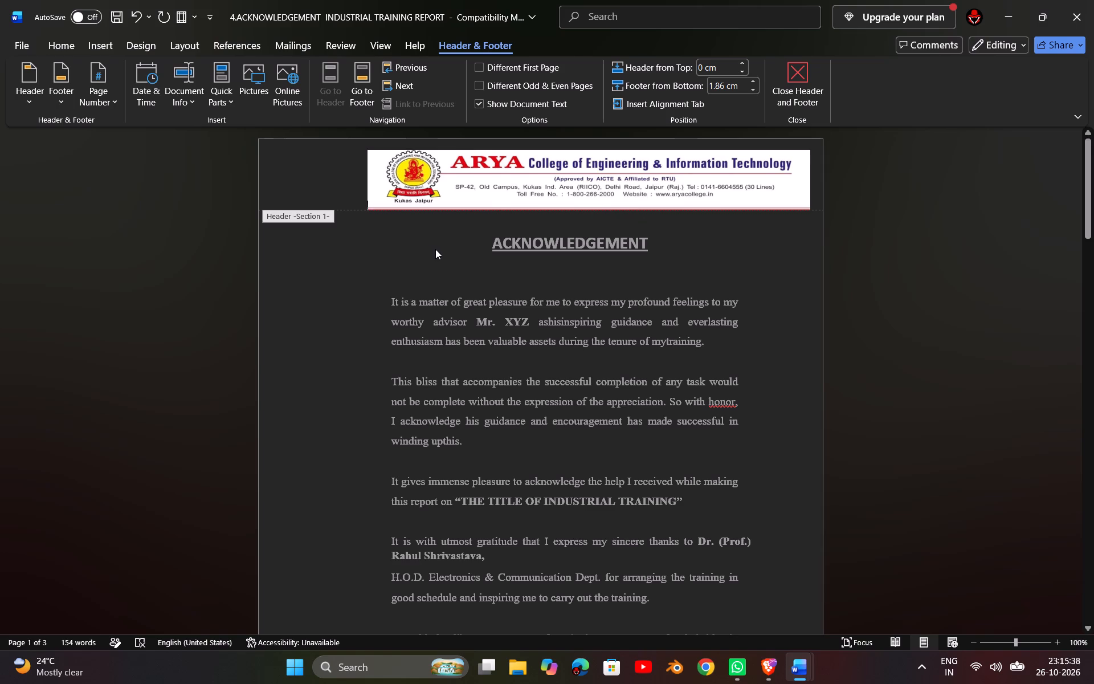
Review the acknowledgement's pages, checking the header, body text layout and student signature block against the new margins.
scroll(435, 249, down, 2)
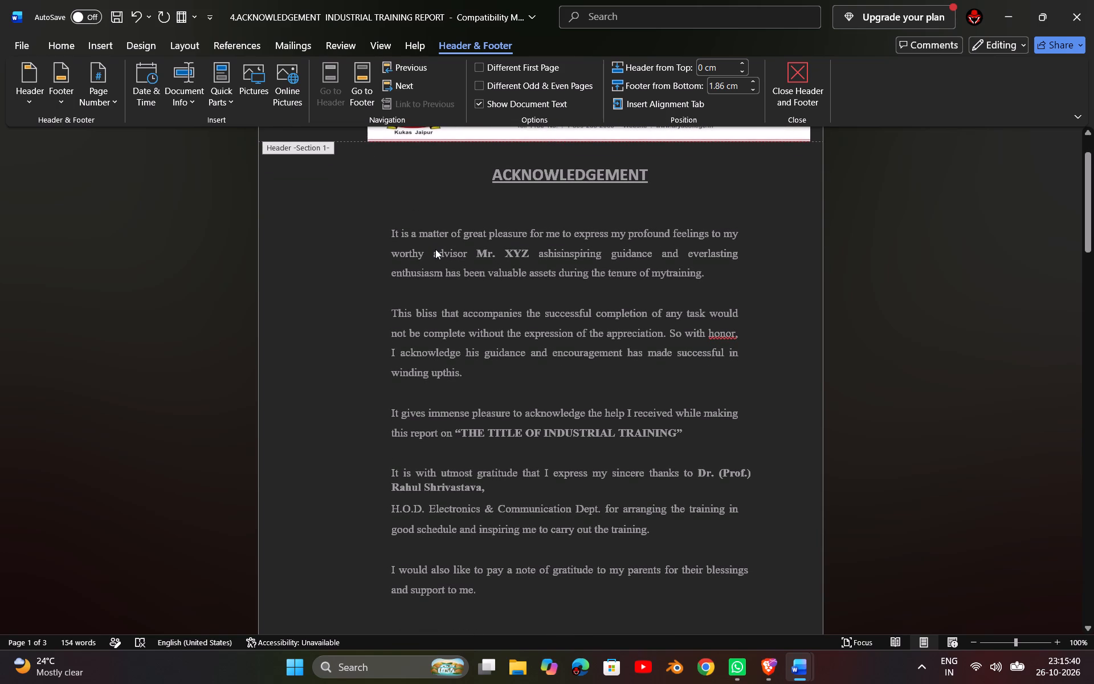
scroll(435, 249, up, 4)
scroll(435, 249, down, 11)
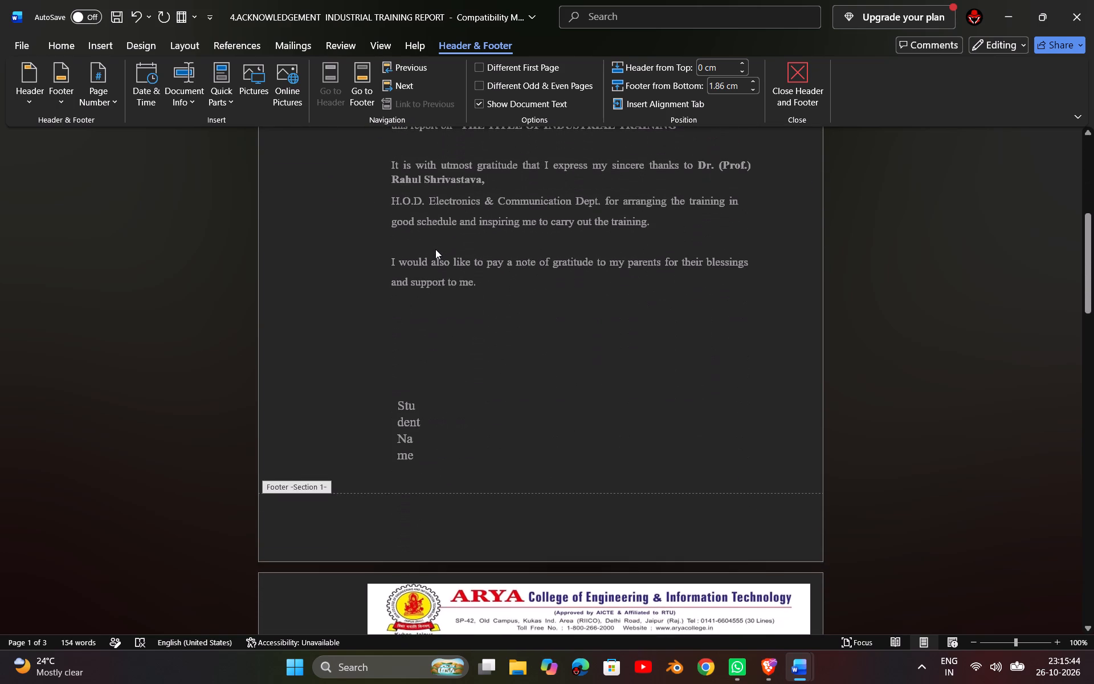
scroll(435, 249, down, 9)
scroll(431, 250, up, 4)
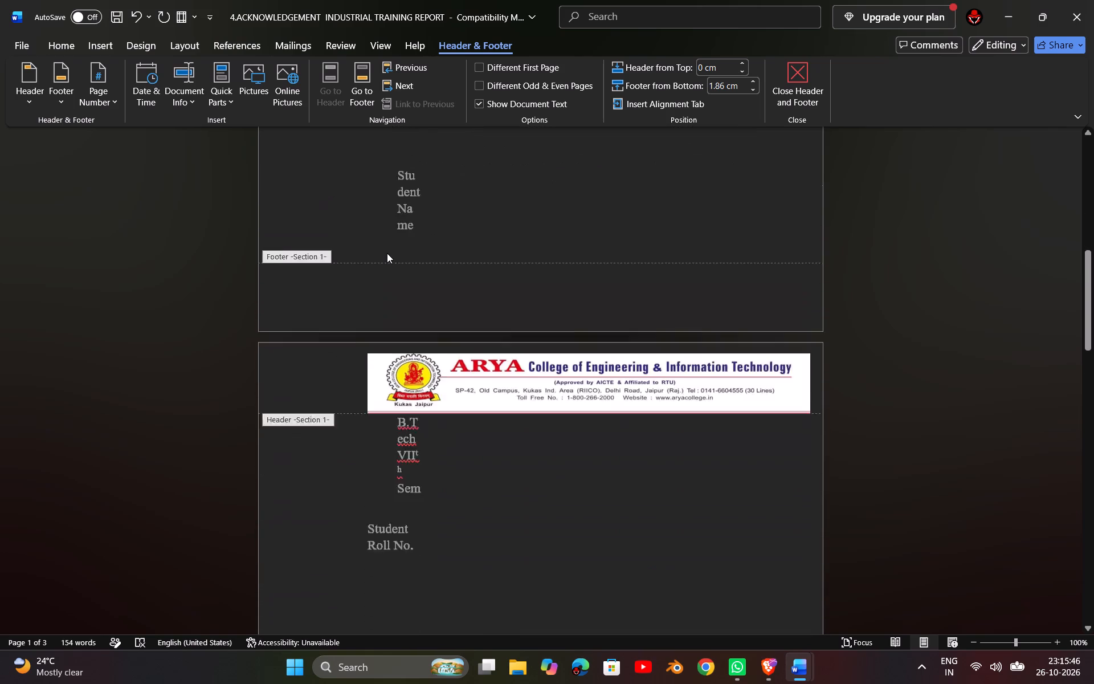
scroll(387, 253, up, 17)
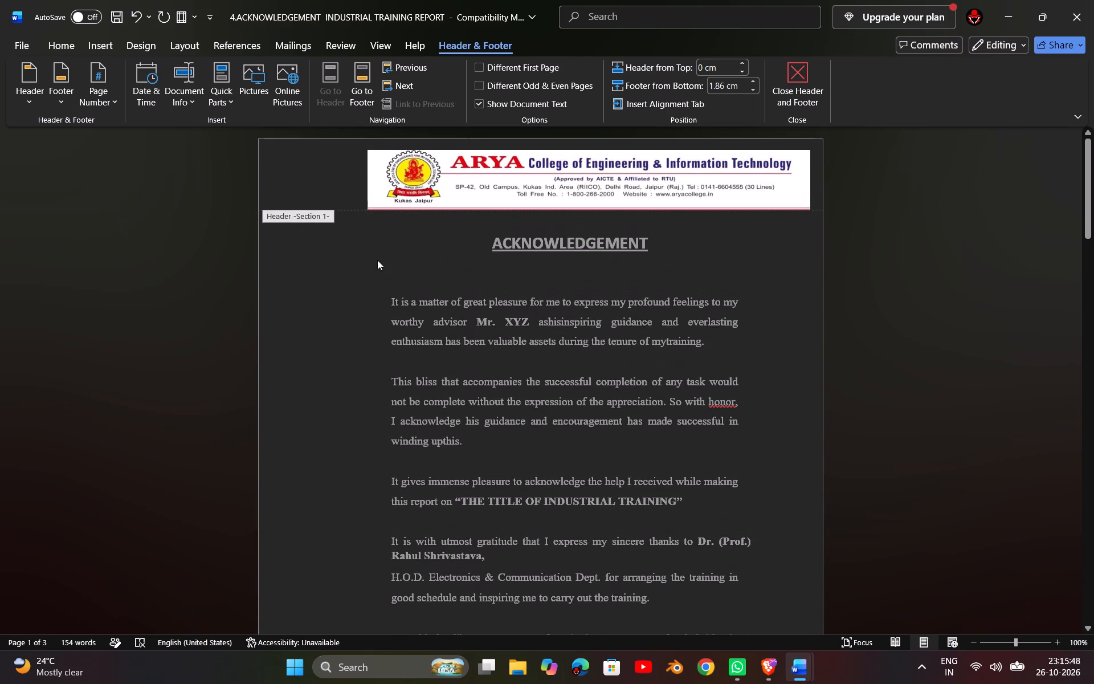
Return to the body text and separate "my" and "training" with a space at the end of the first paragraph.
click(438, 268)
double_click(438, 268)
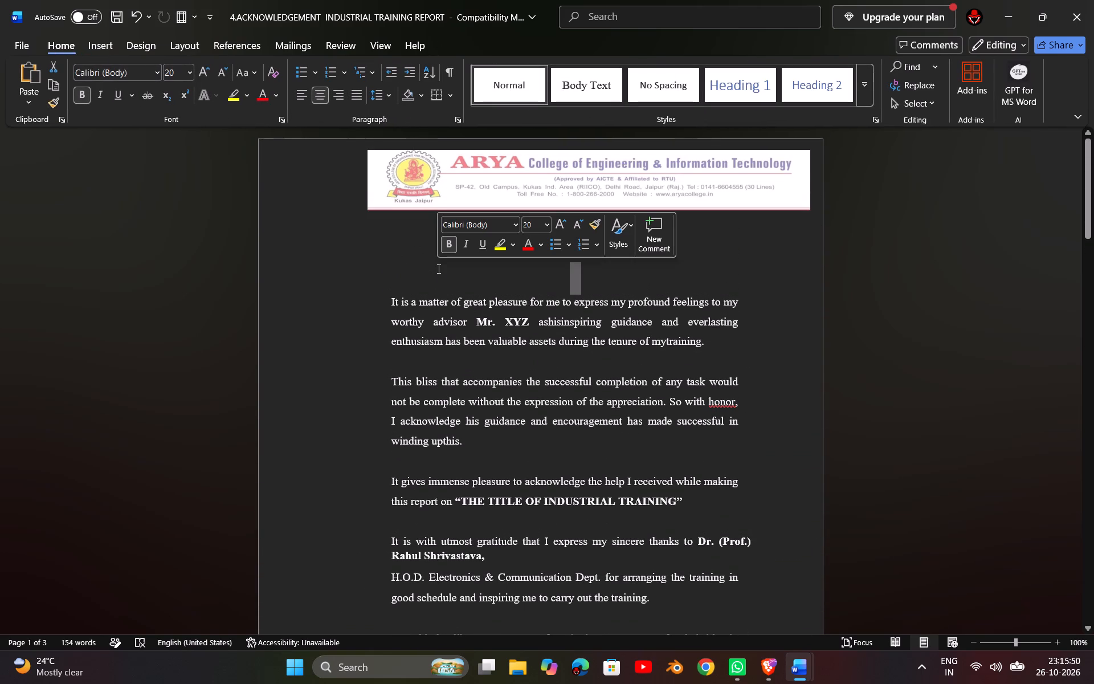
click(438, 275)
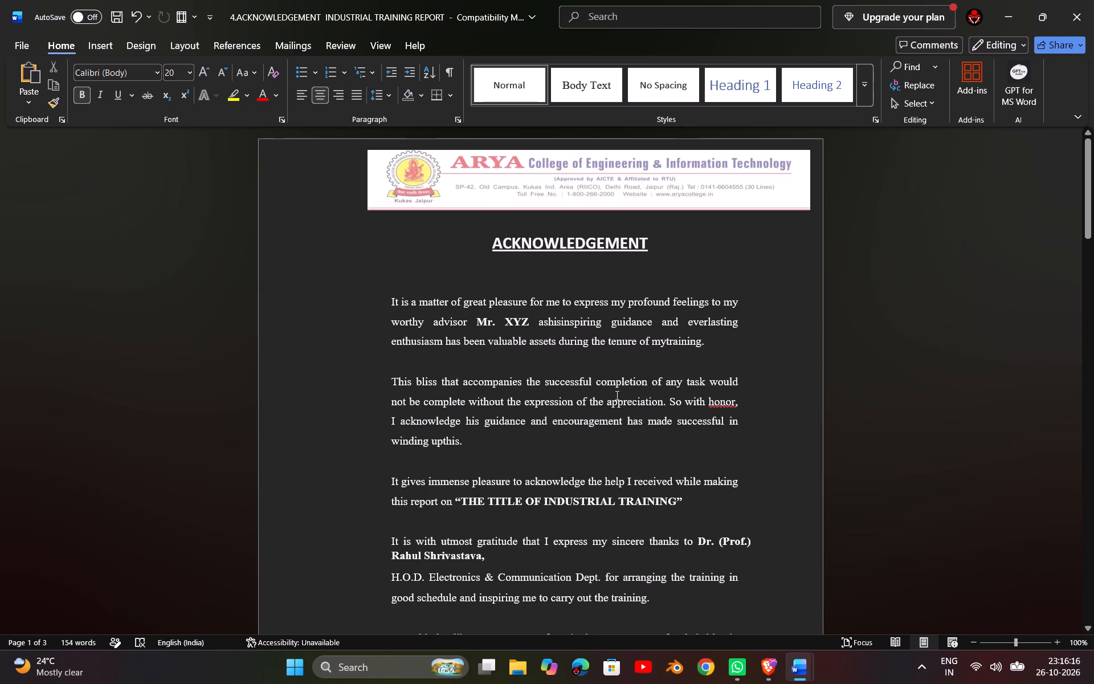
click(667, 344)
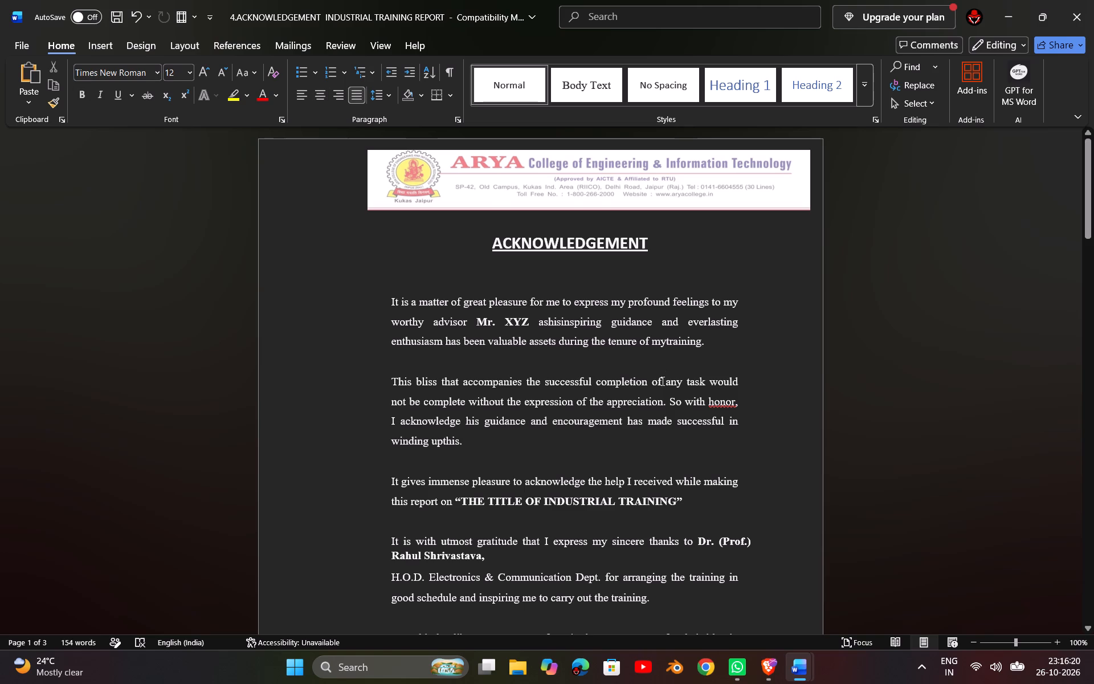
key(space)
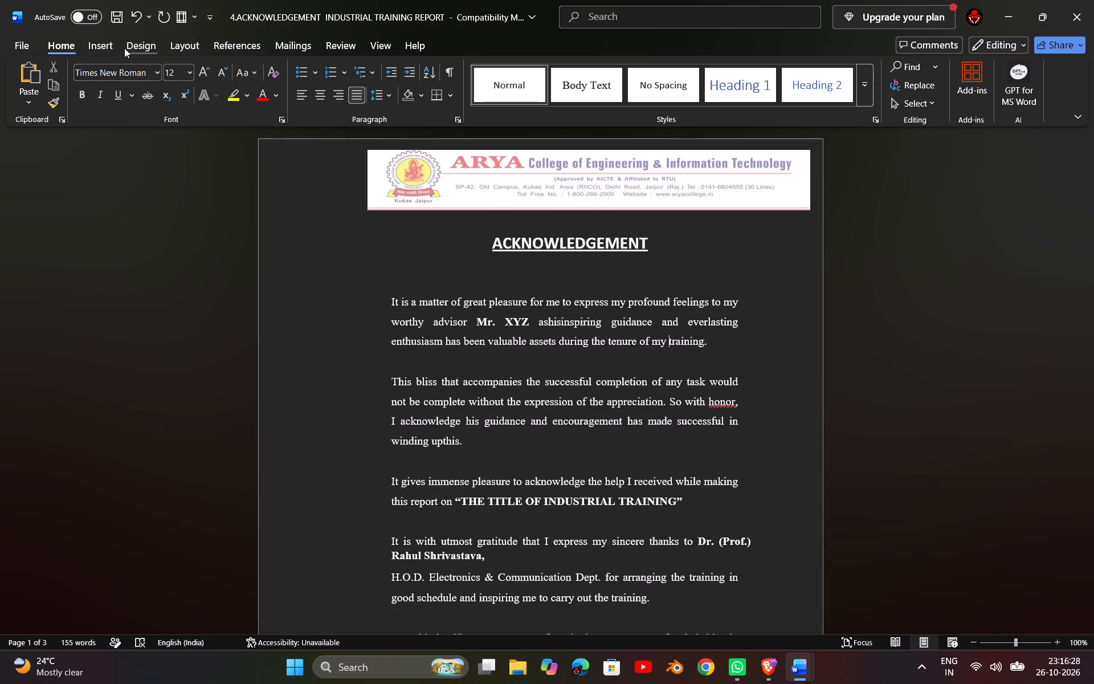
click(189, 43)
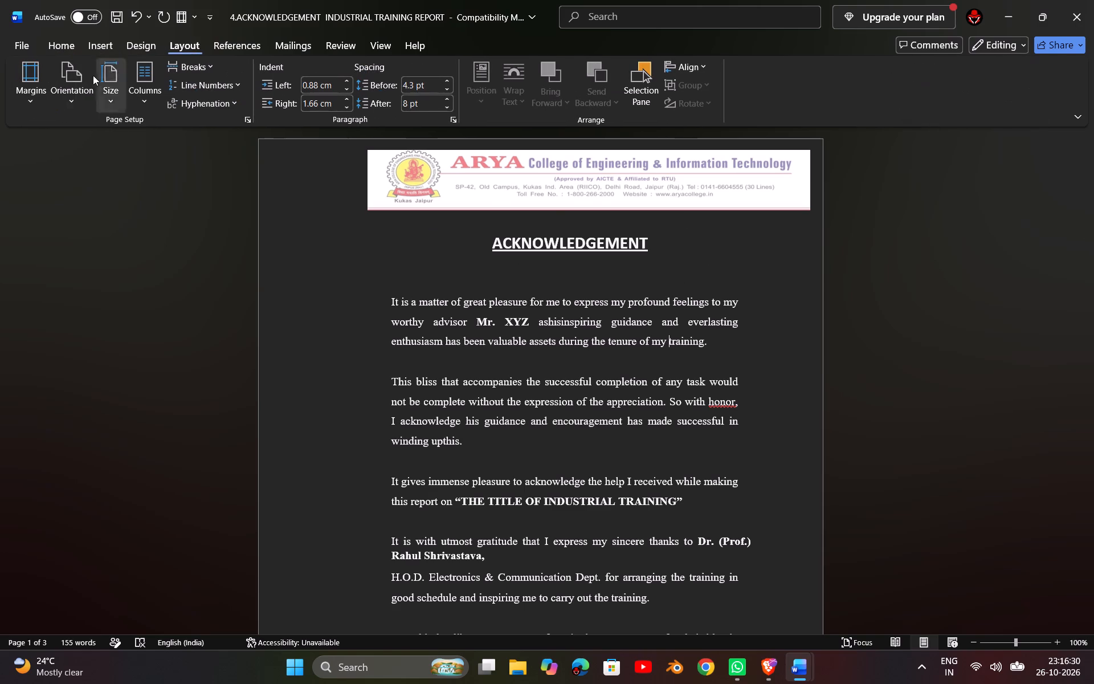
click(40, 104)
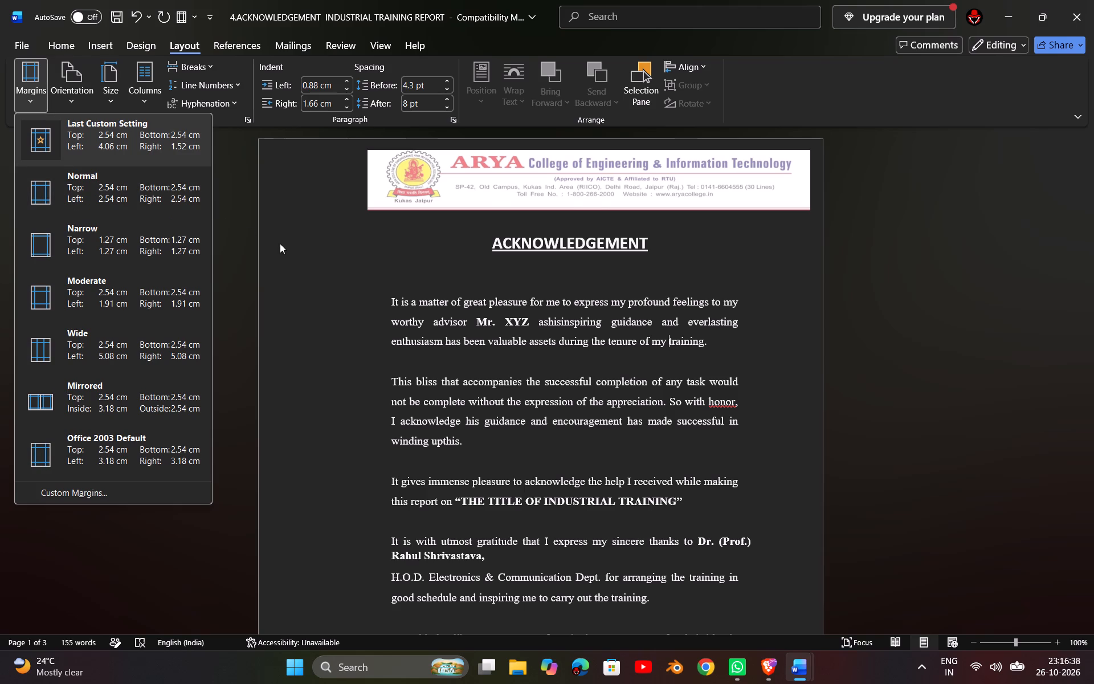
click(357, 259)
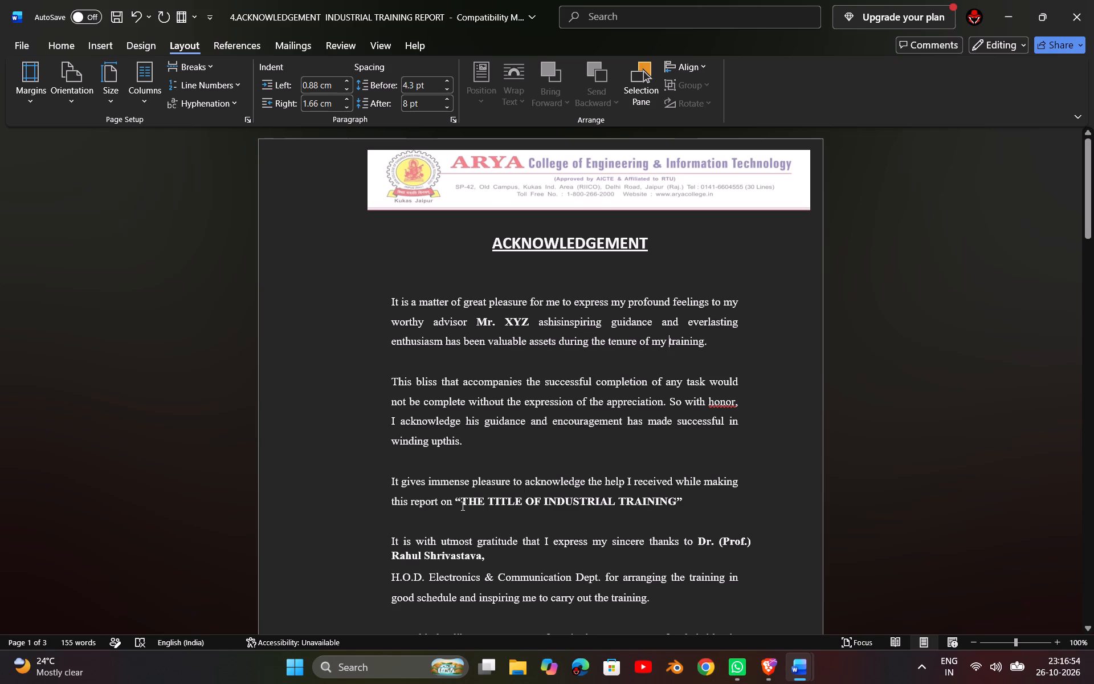
Replace the placeholder title inside the quotation marks with "PYTHON DEVELOPER INTERN".
drag(462, 500, 626, 503)
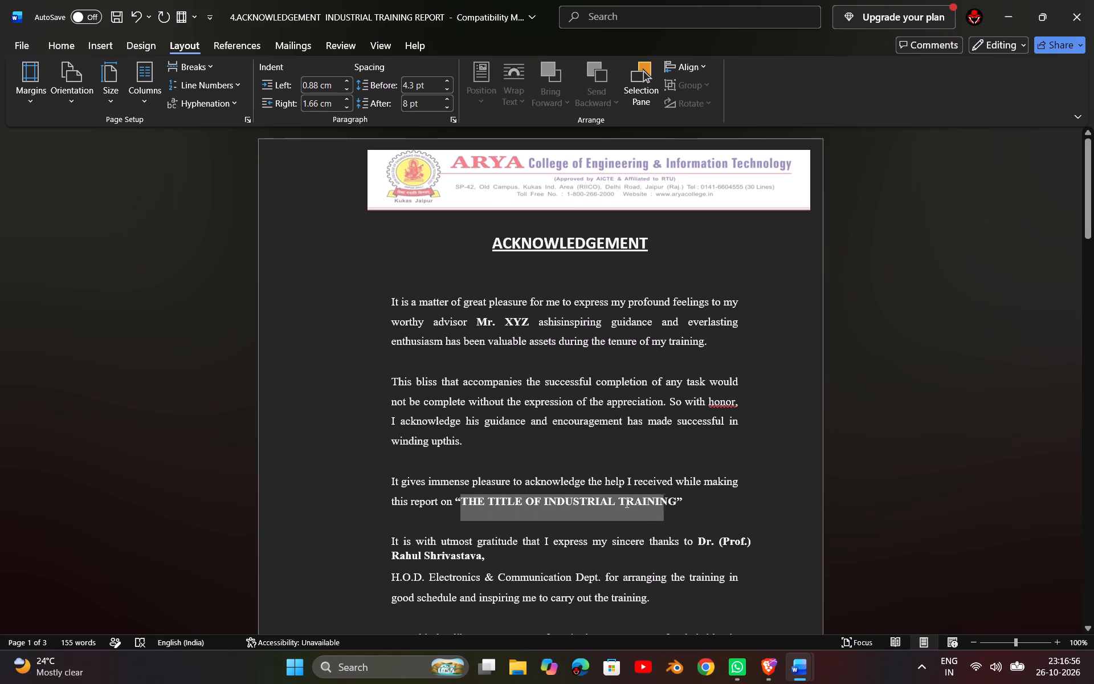
drag(626, 503, 661, 498)
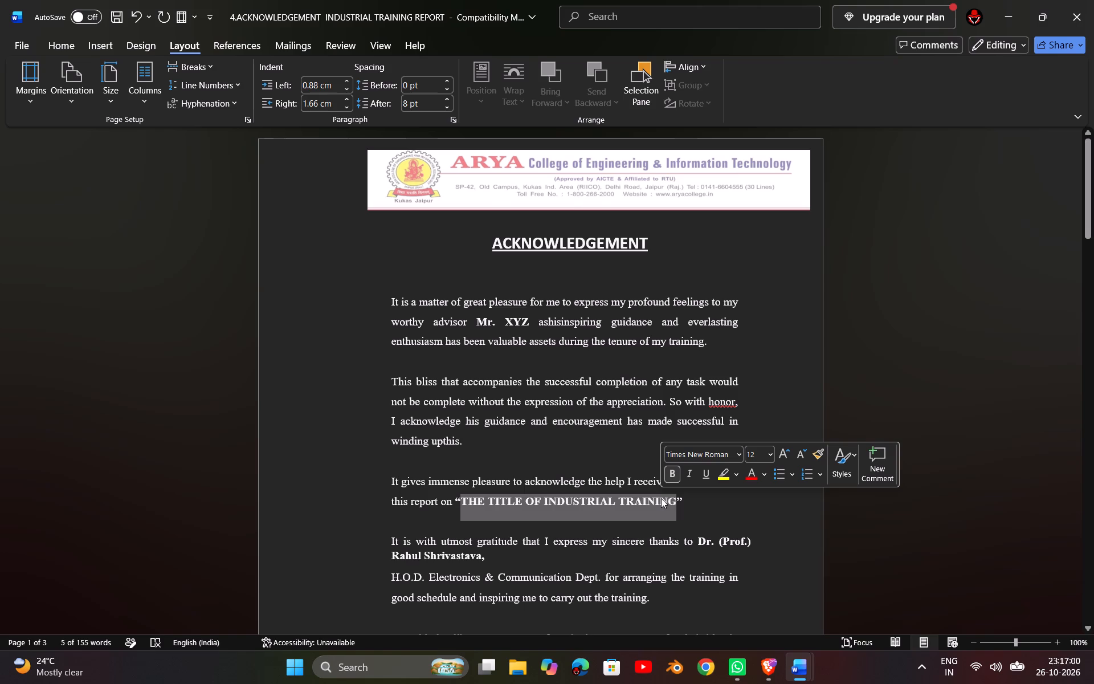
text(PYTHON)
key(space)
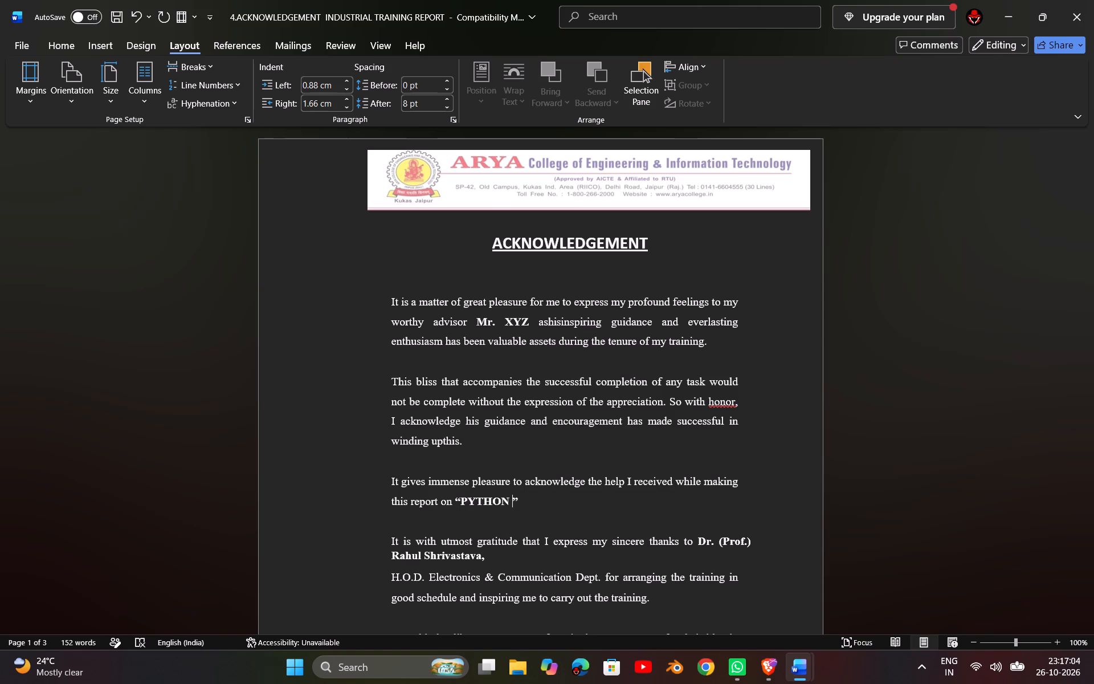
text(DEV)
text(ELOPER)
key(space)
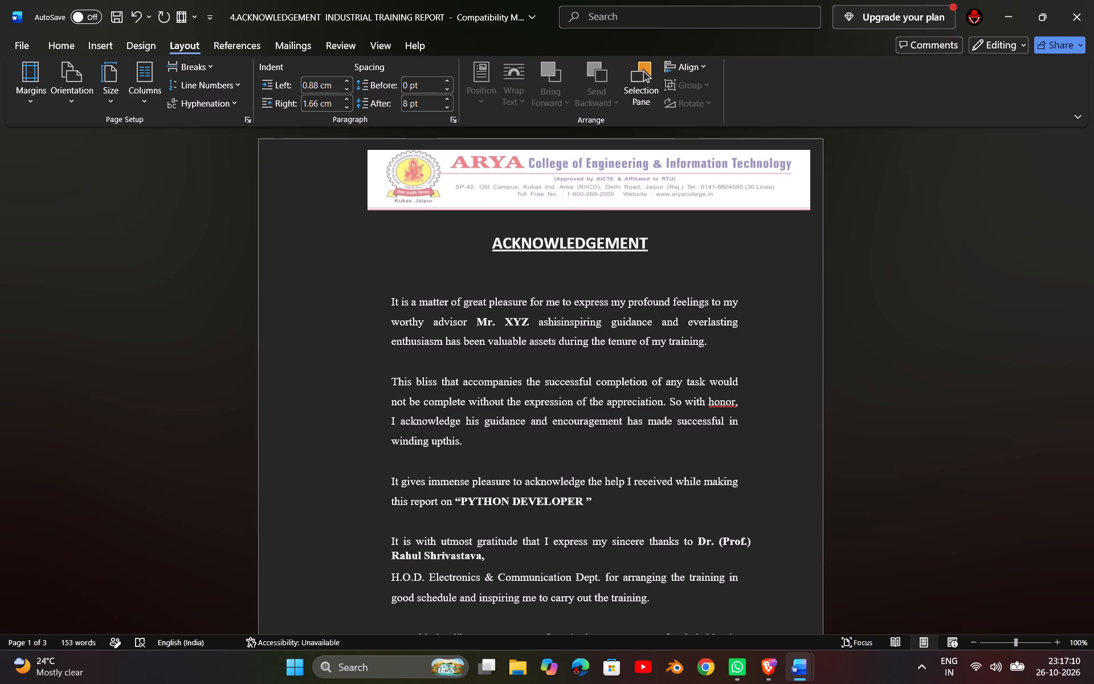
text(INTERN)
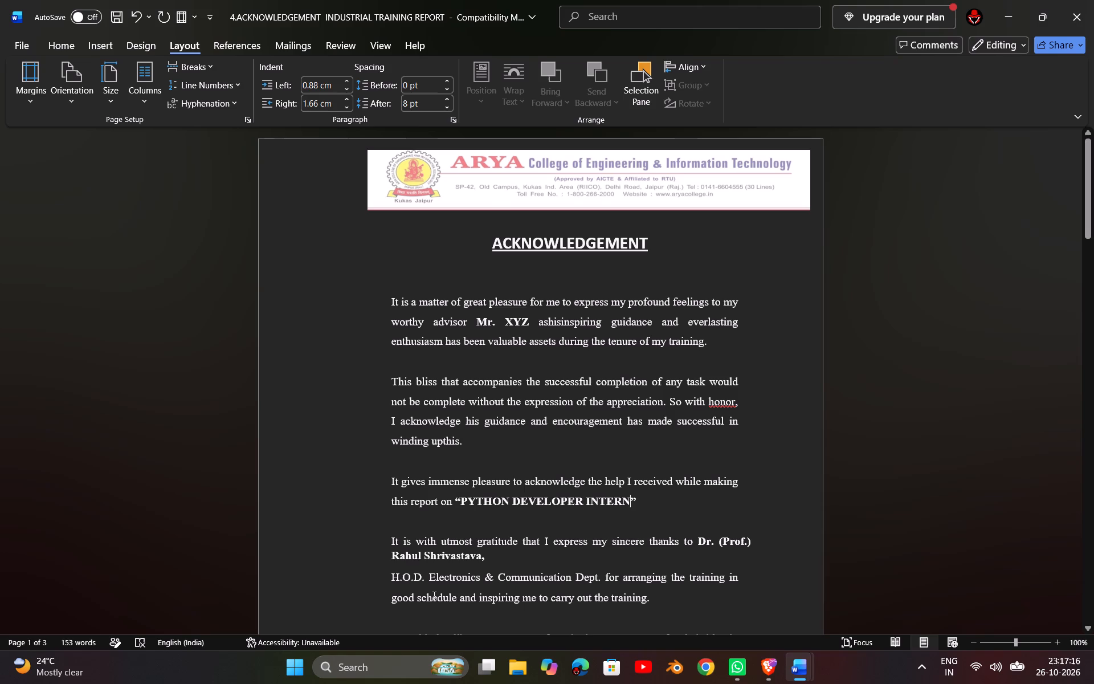
Join the "H.O.D. Electronics & Communication Dept." paragraph to the line naming the department head, with a space after the comma.
scroll(514, 578, down, 1)
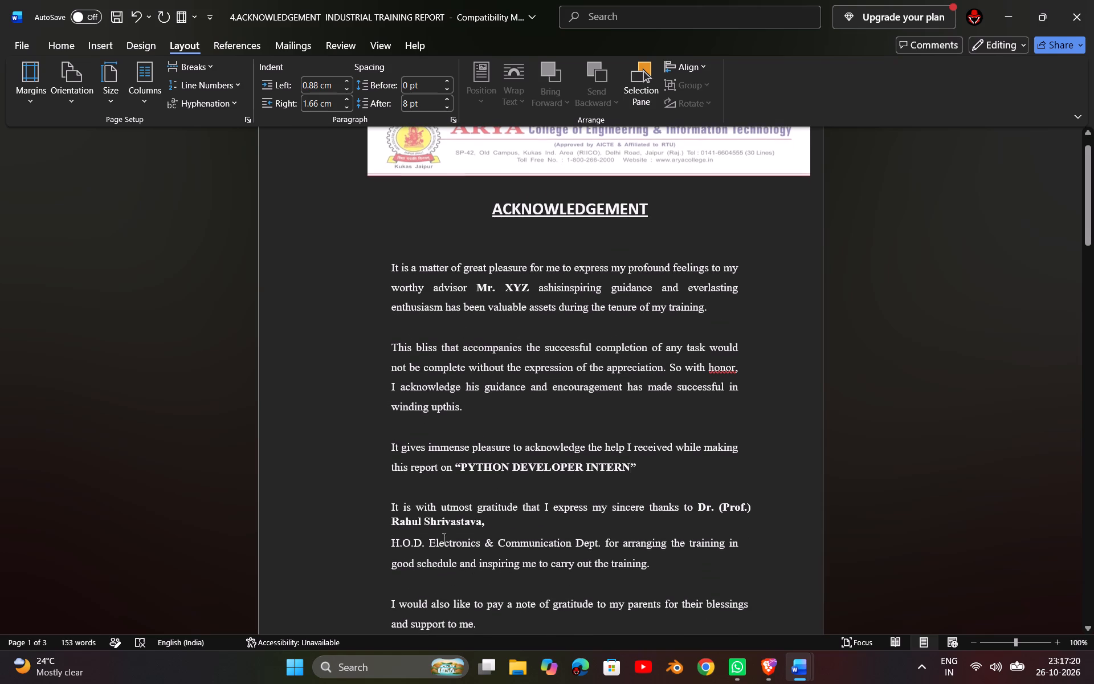
click(489, 523)
click(382, 543)
key(BackSpace)
key(BackSpace)
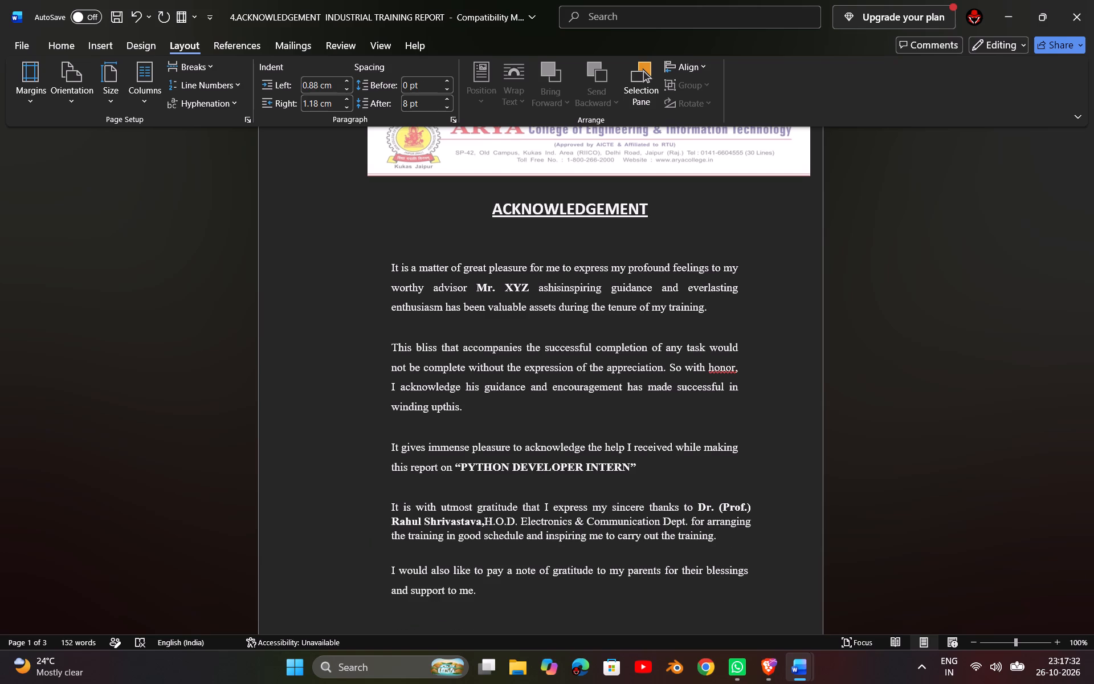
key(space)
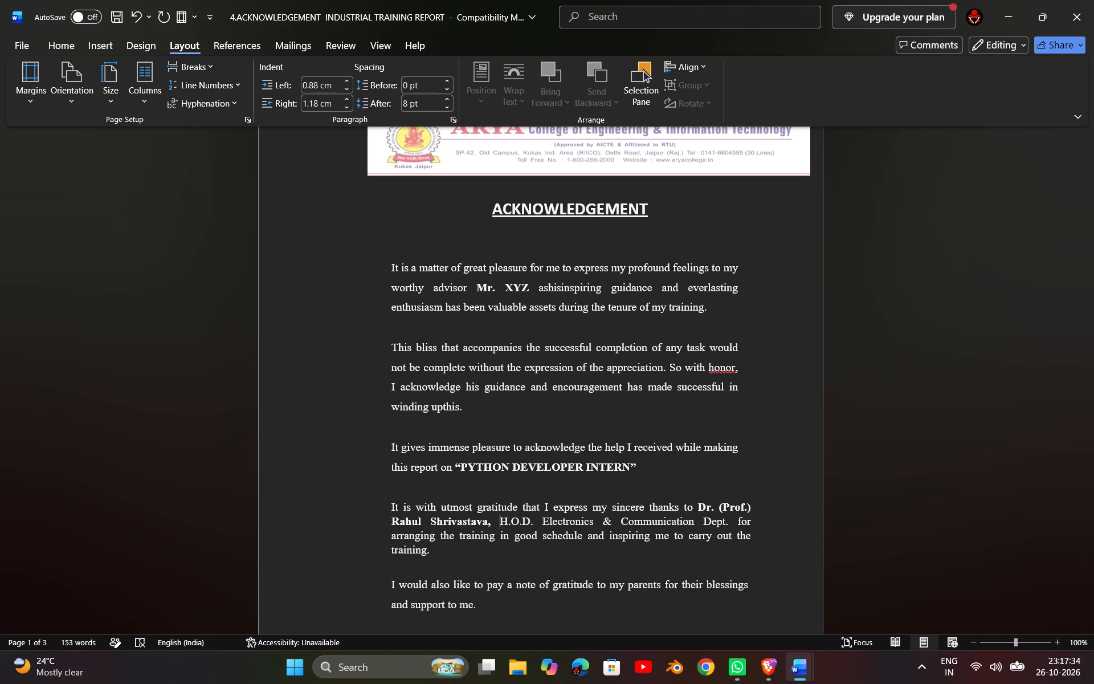
Remove two blank lines between the paragraph thanking the parents and the student signature block.
scroll(351, 639, down, 2)
scroll(476, 590, down, 6)
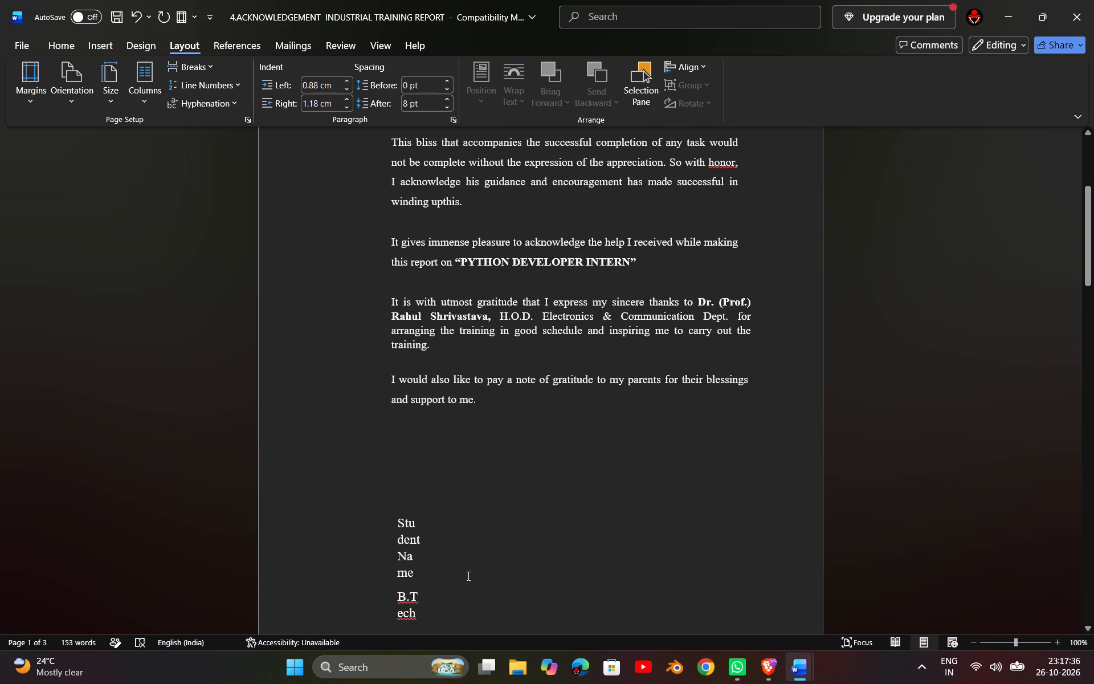
click(403, 434)
key(BackSpace)
key(BackSpace)
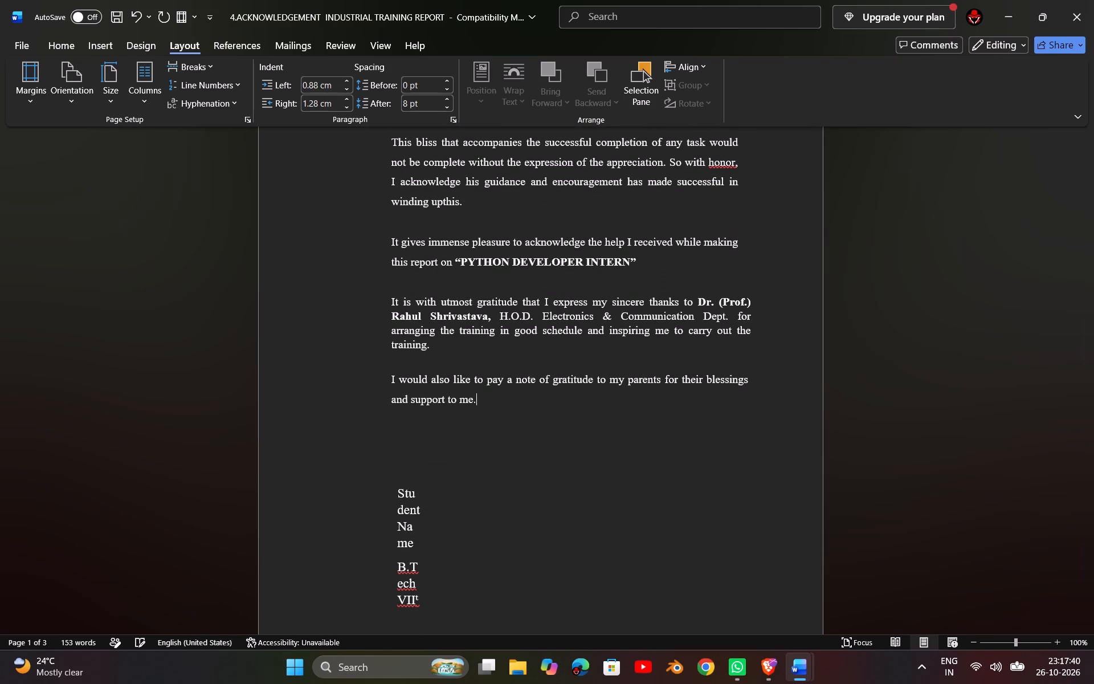
key(Down)
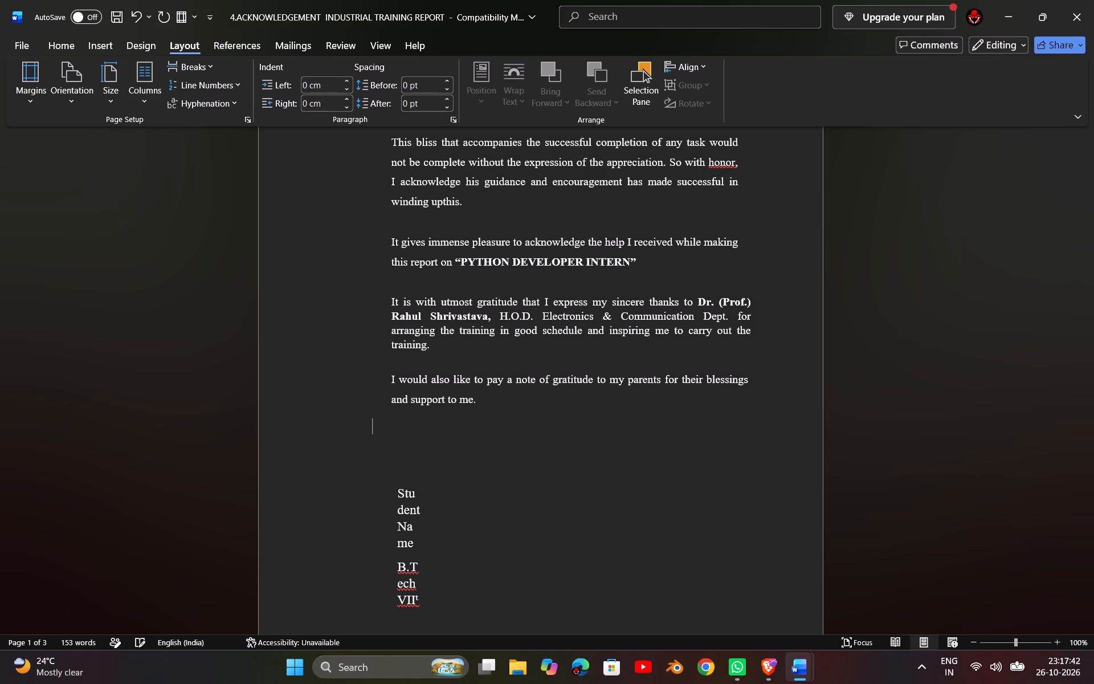
key(Down)
key(Down)
key(Down)
key(BackSpace)
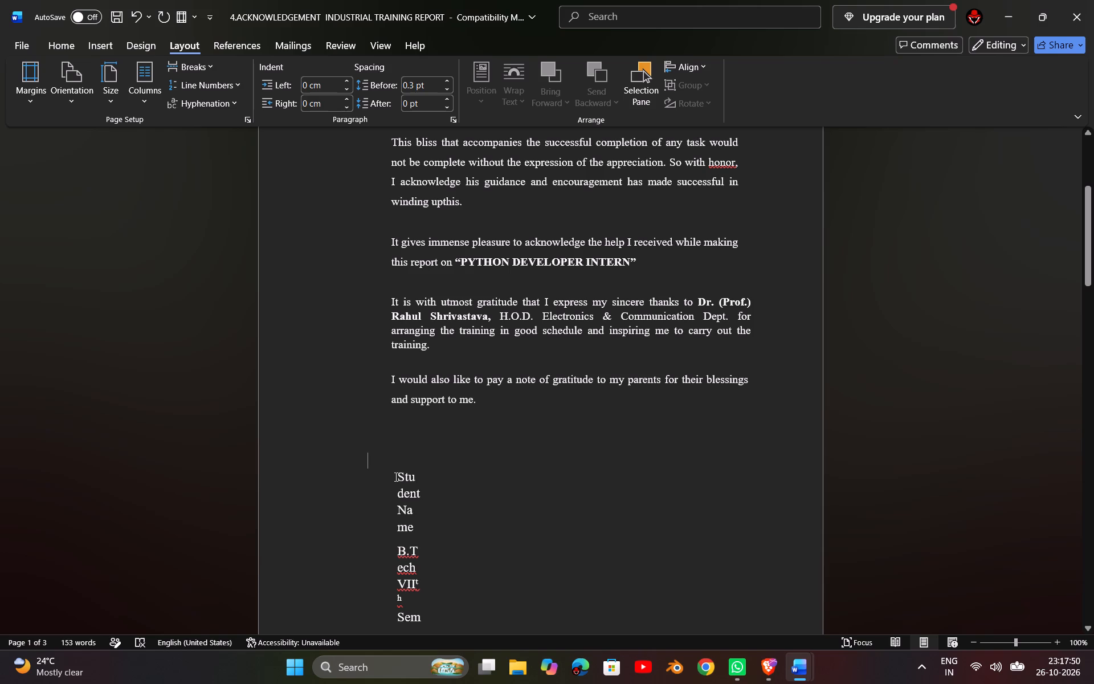
Delete the "Student Name" placeholder from the signature block and remove that line's indent.
drag(395, 477, 406, 528)
drag(406, 528, 407, 529)
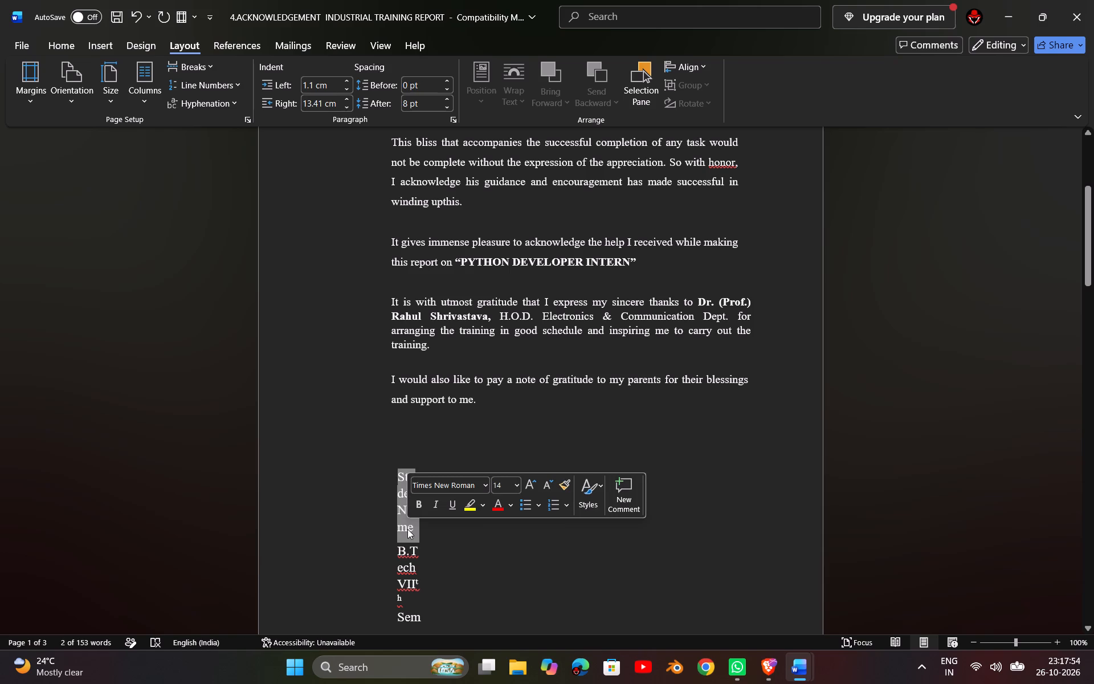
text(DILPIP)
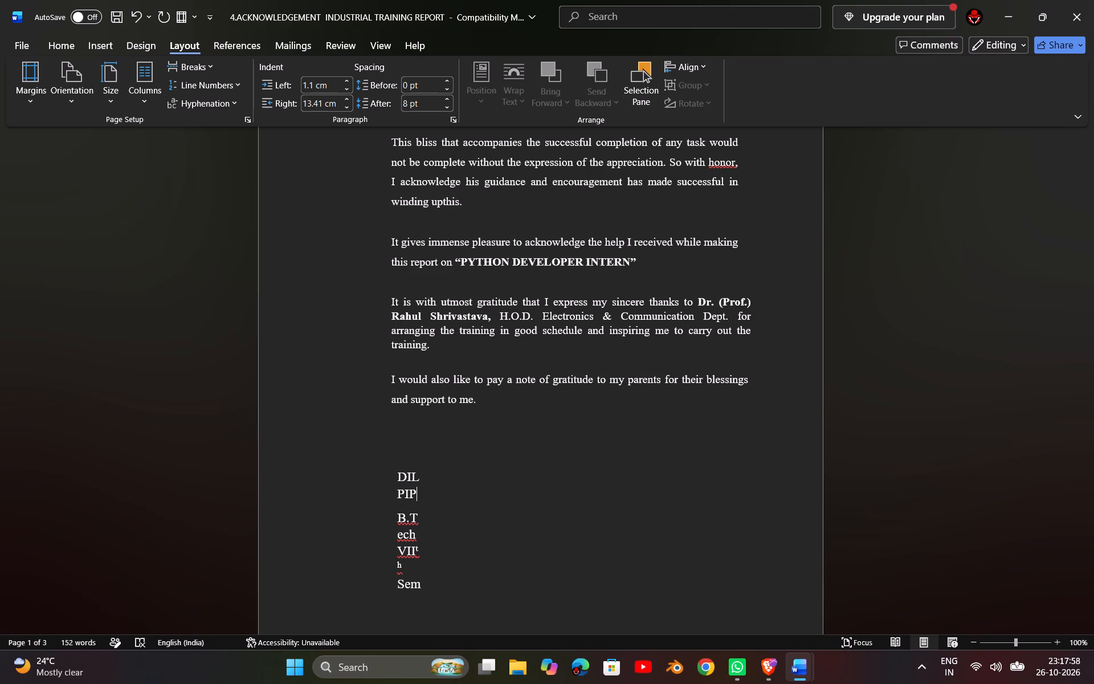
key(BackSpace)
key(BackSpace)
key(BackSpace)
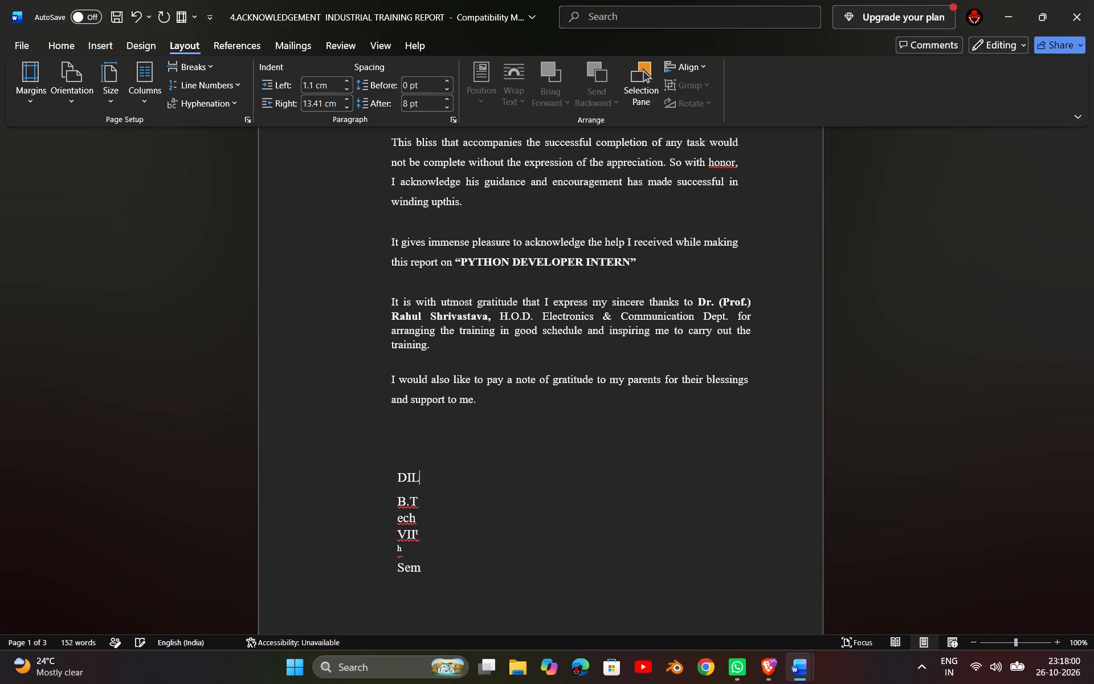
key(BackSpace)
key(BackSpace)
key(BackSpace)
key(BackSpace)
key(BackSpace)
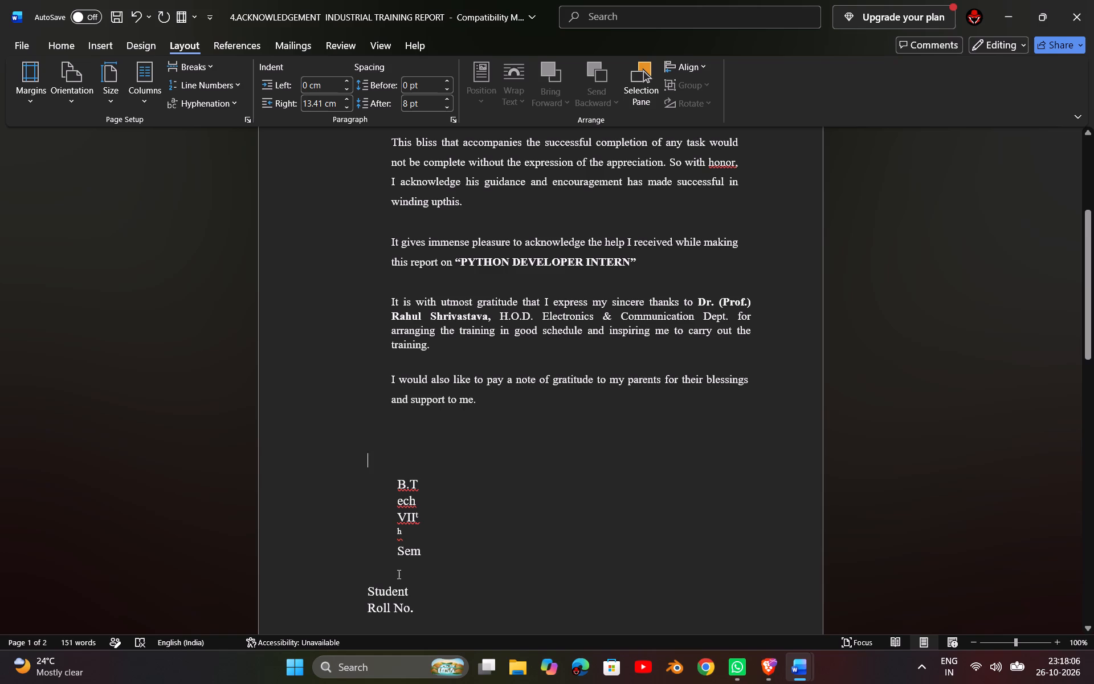
Review the signature block at the end of the first page and the start of the following page.
scroll(380, 583, down, 6)
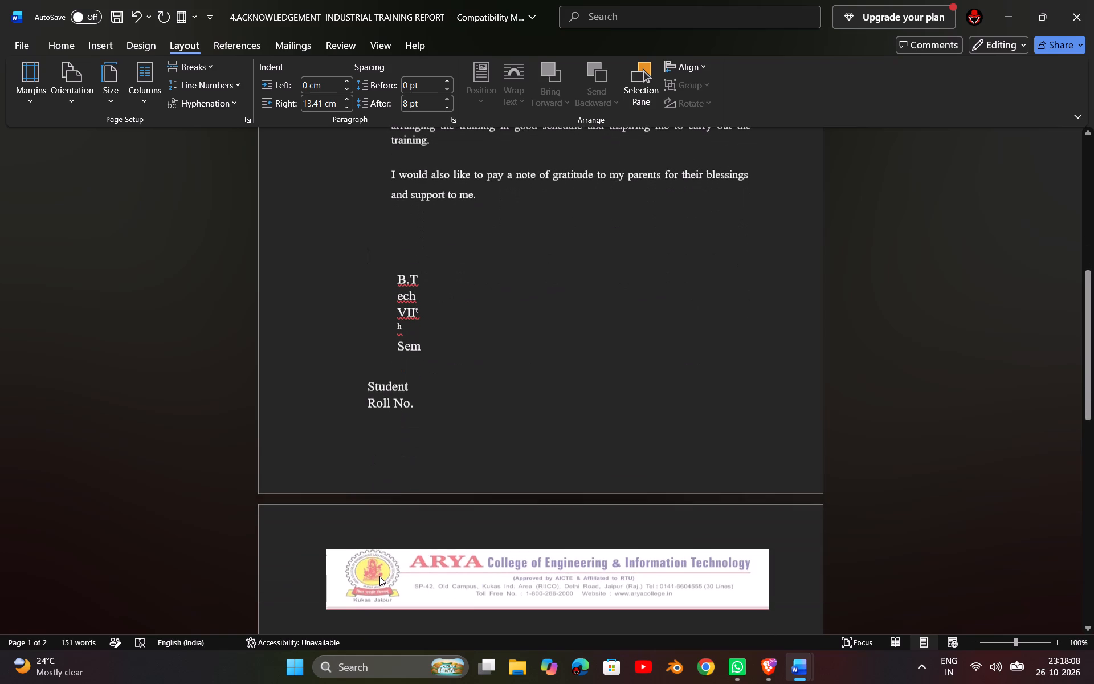
scroll(379, 576, up, 2)
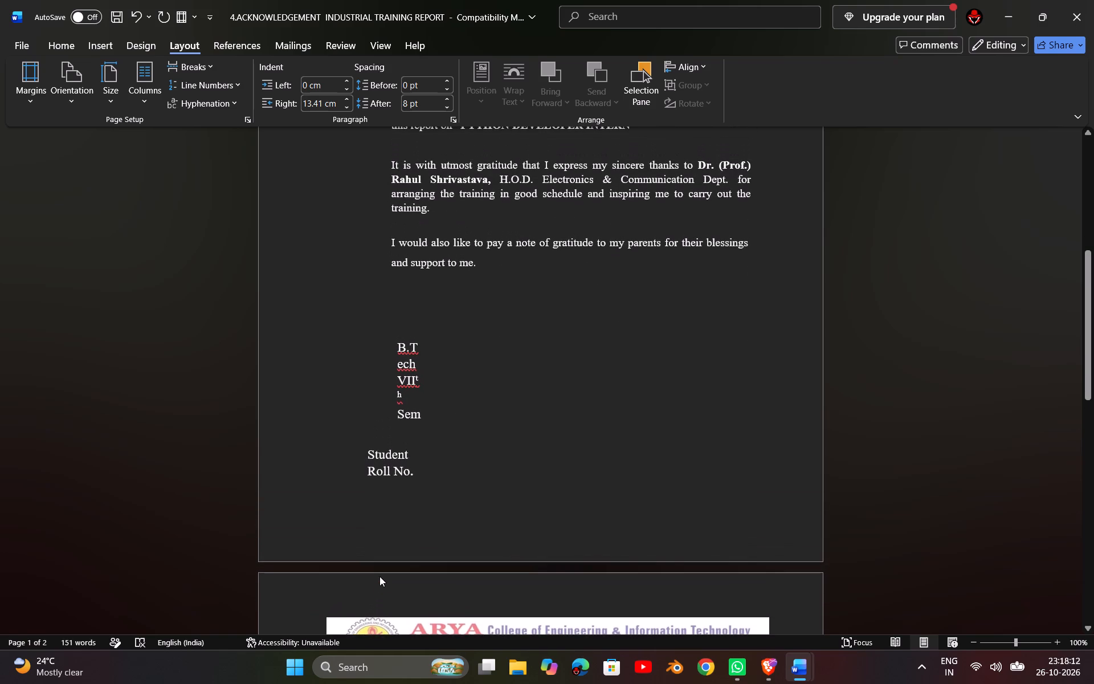
scroll(379, 576, down, 9)
scroll(379, 576, up, 9)
Enter the student's name in capitals on the empty line above "B.Tech VIIth Sem" in the signature block.
click(392, 326)
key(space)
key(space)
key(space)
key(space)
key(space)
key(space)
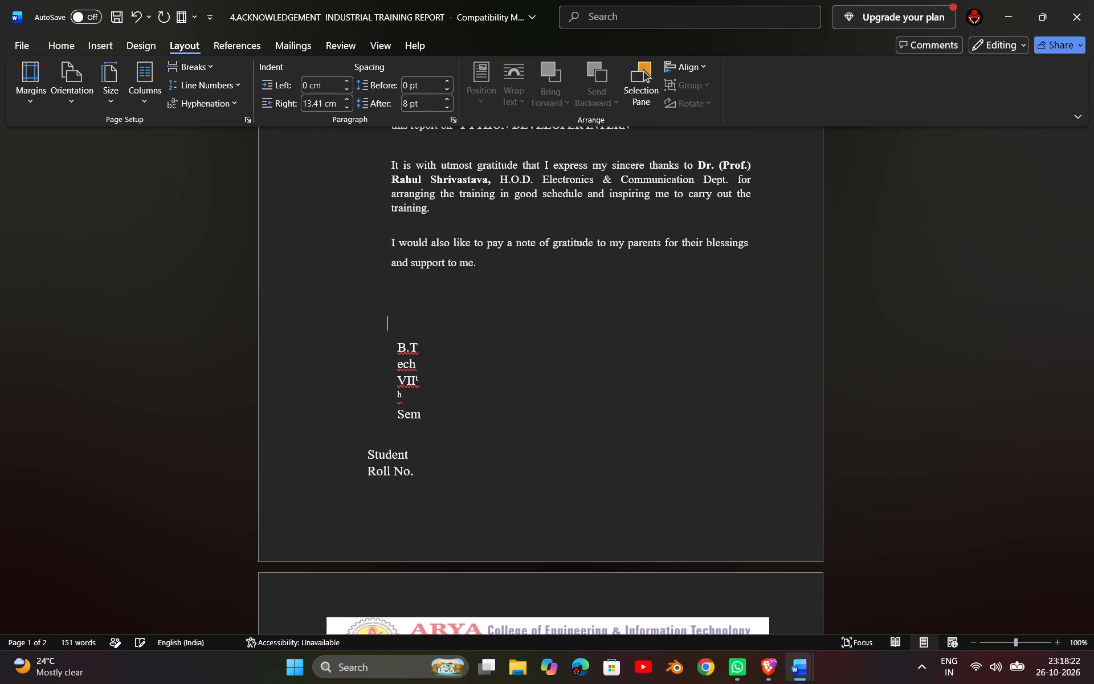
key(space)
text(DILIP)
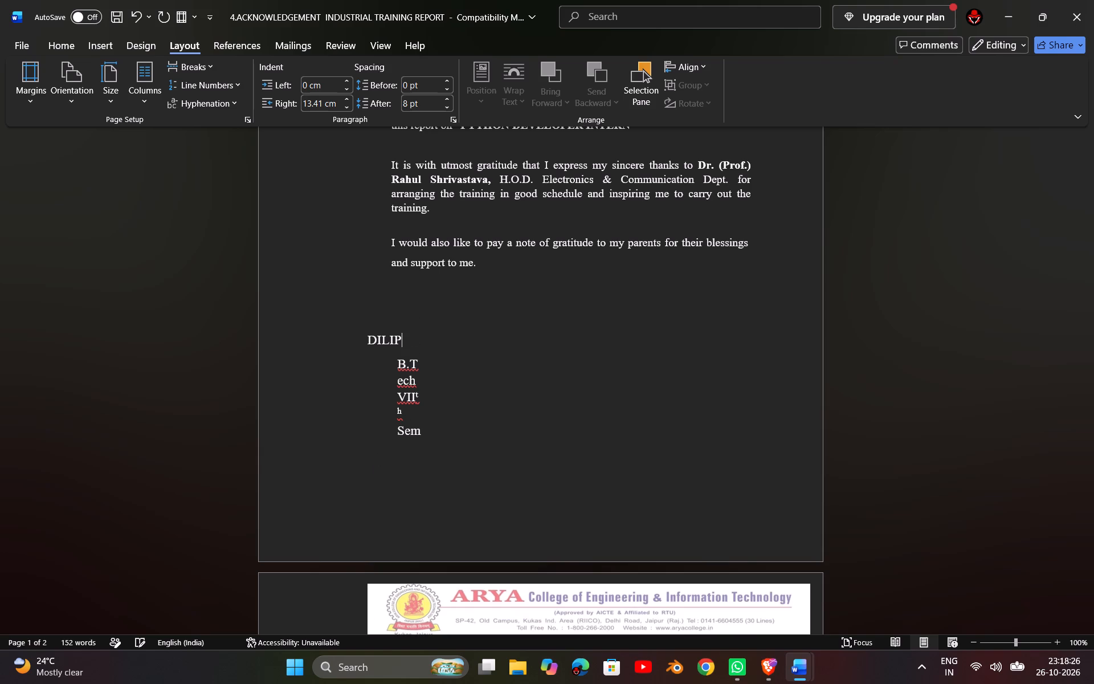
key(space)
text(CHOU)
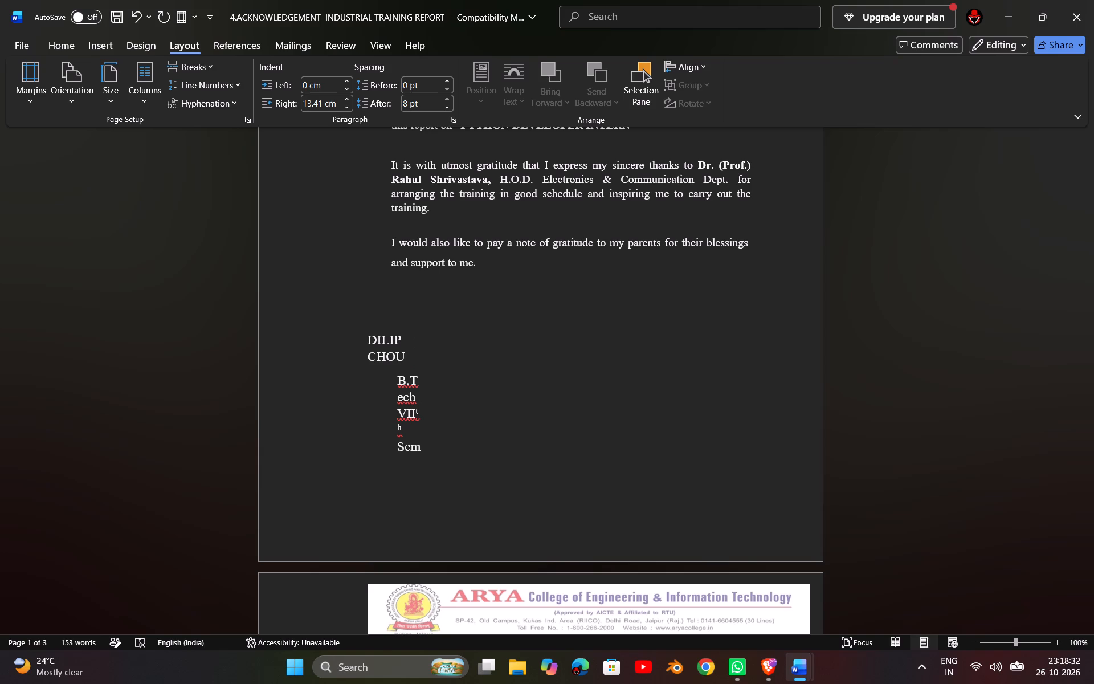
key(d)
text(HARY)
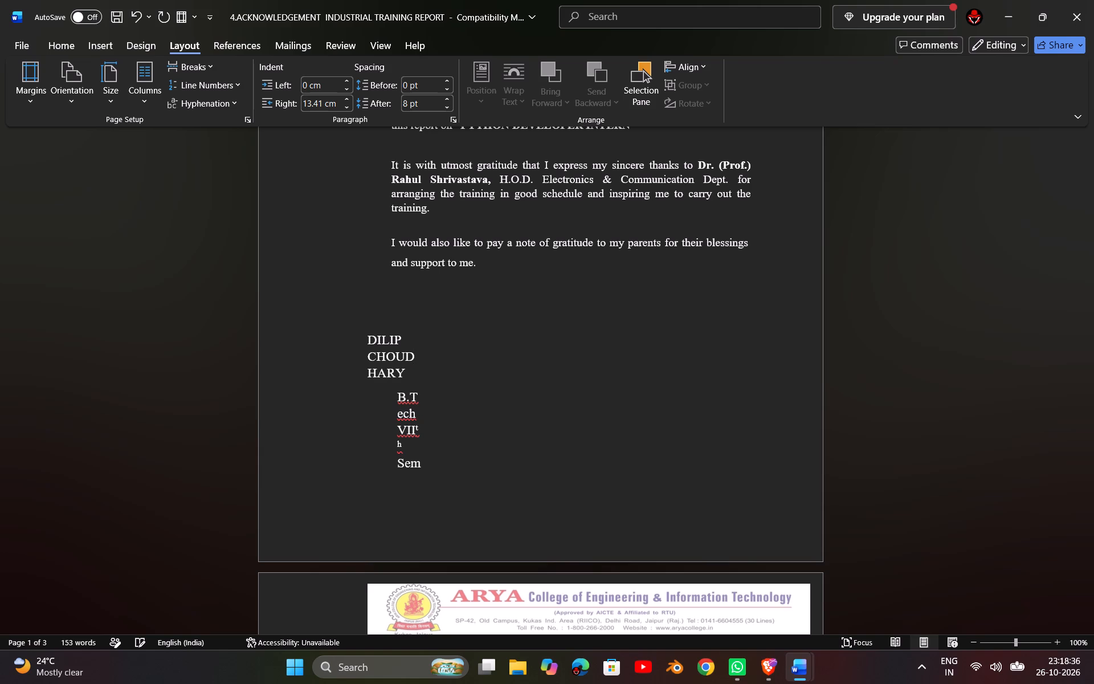
Join the indented "B.Tech VIIth Sem" line to the student's name, separated by a space.
drag(398, 394, 395, 401)
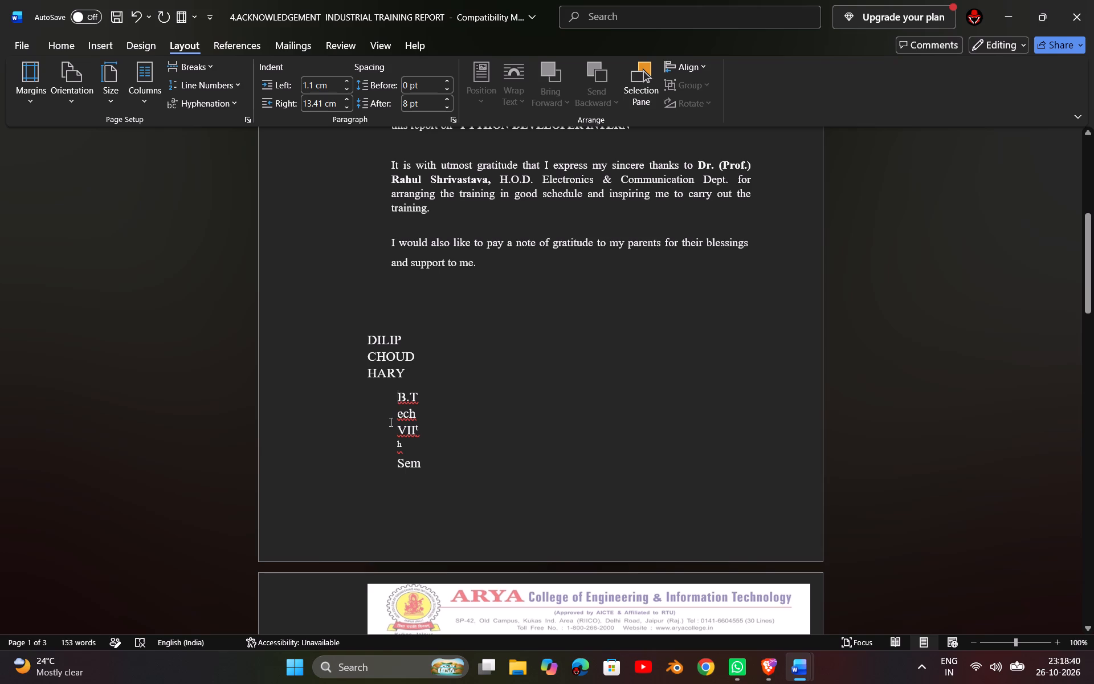
key(BackSpace)
key(BackSpace)
key(BackSpace)
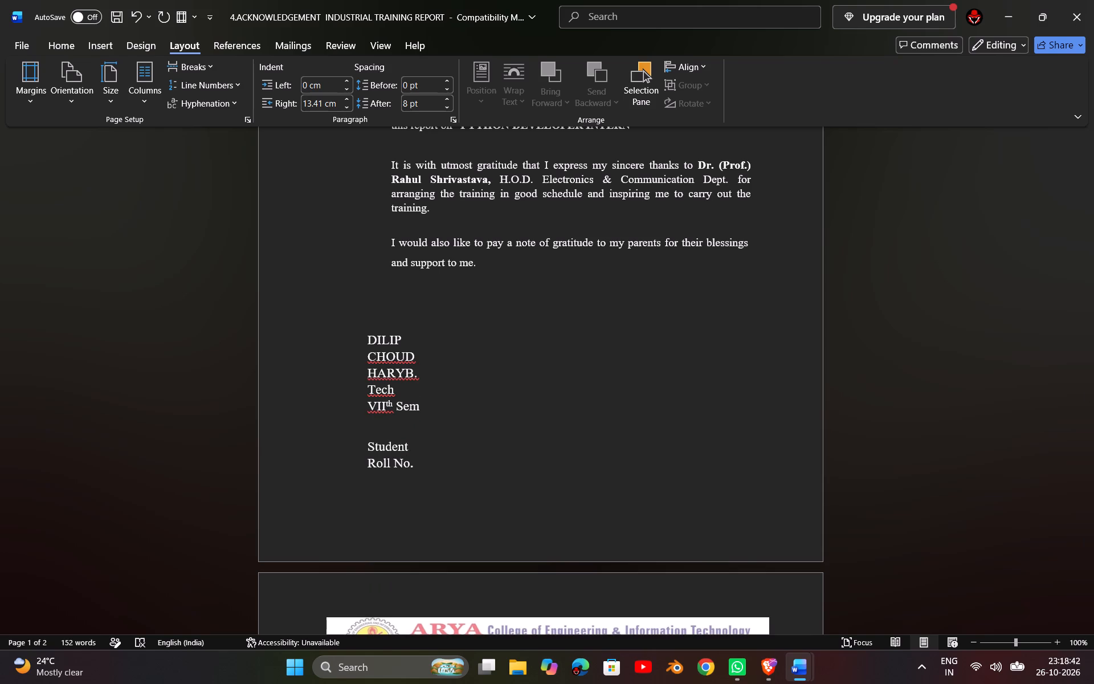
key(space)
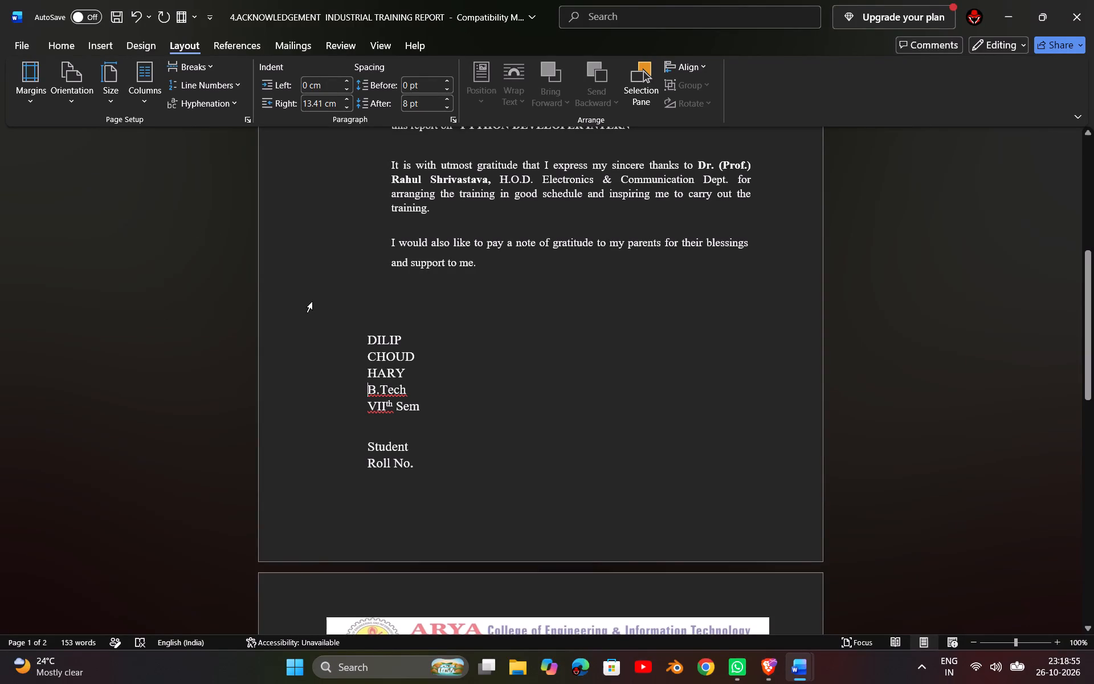
Remove the left indent of the first acknowledgement paragraph and remake the blank line between it and the heading.
scroll(337, 307, up, 7)
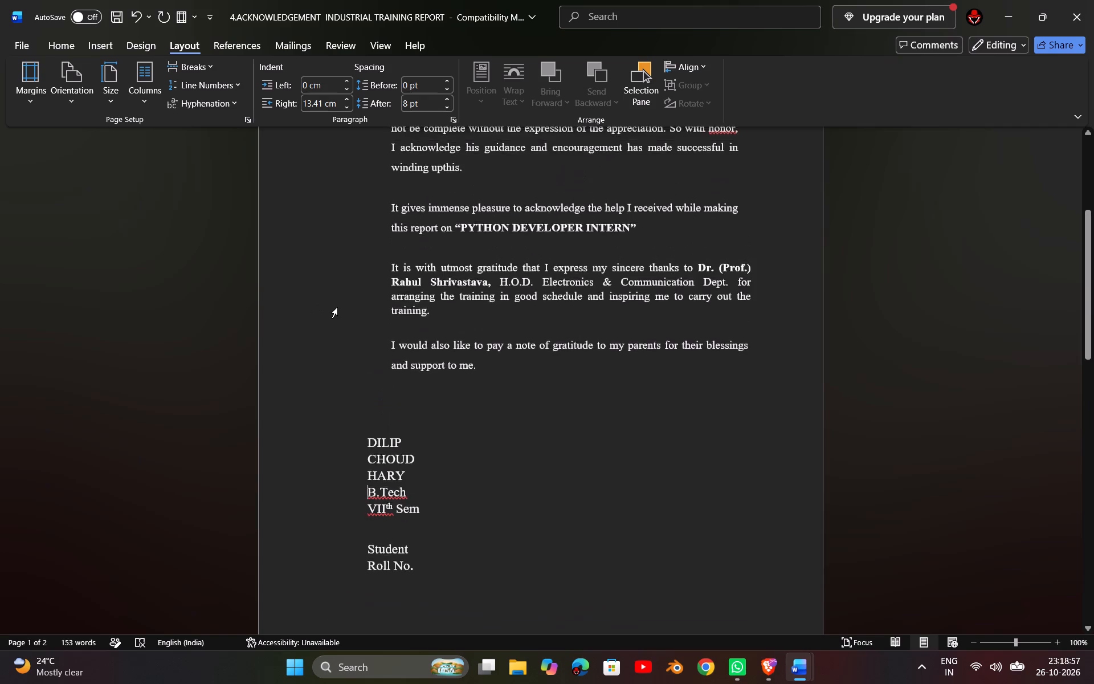
scroll(337, 307, up, 3)
click(387, 267)
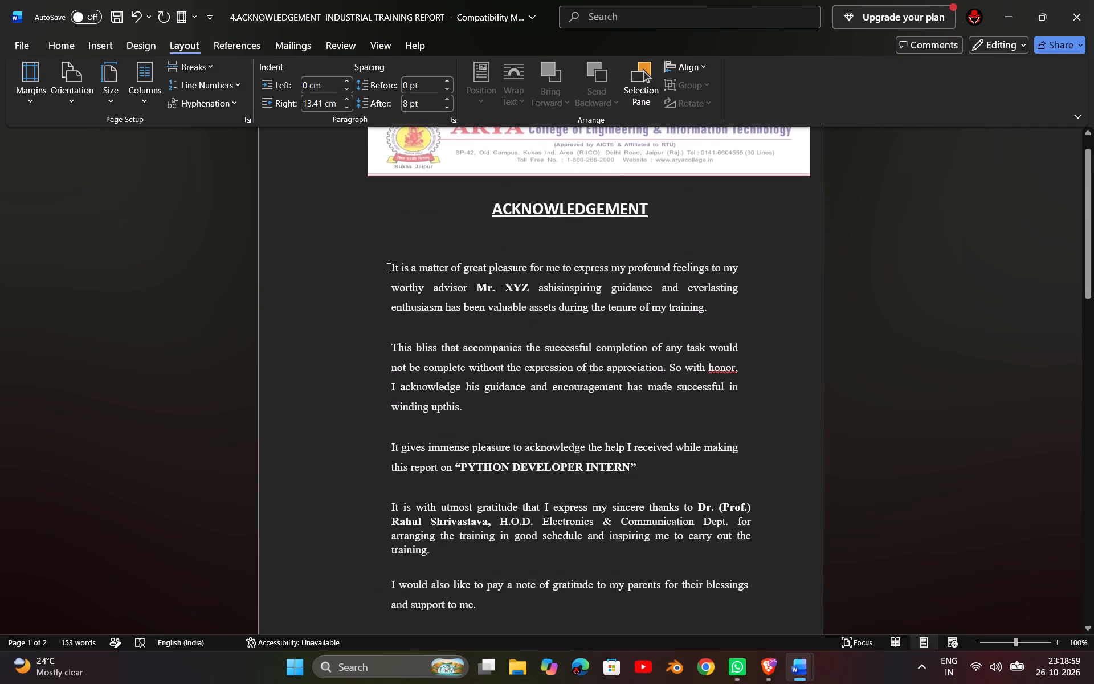
key(BackSpace)
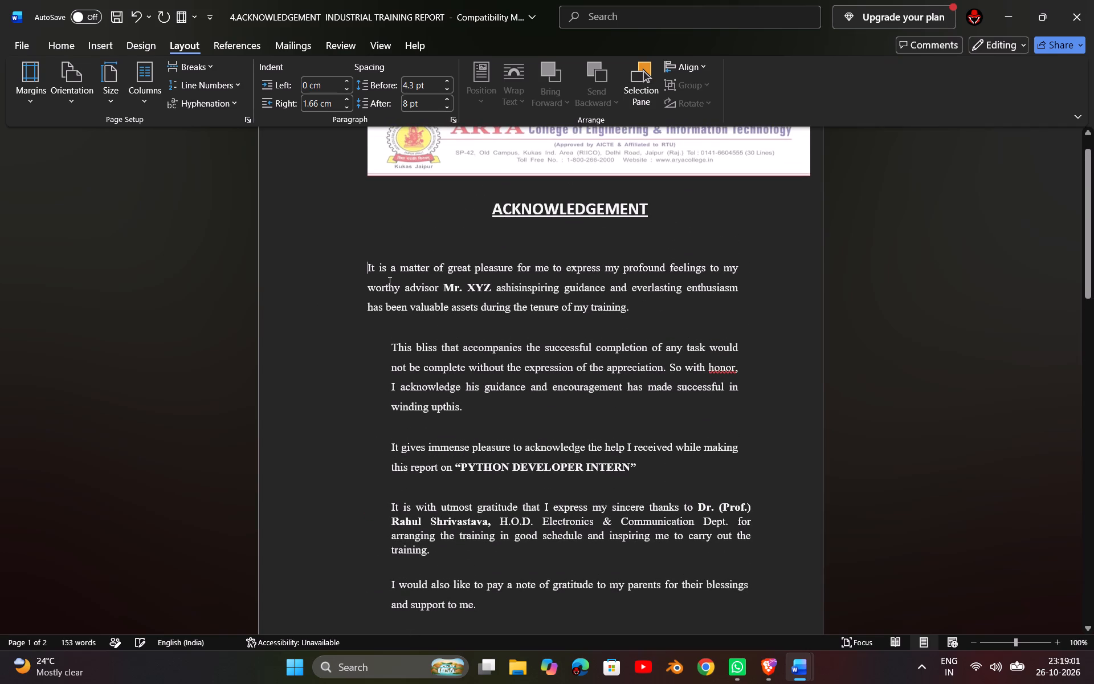
key(BackSpace)
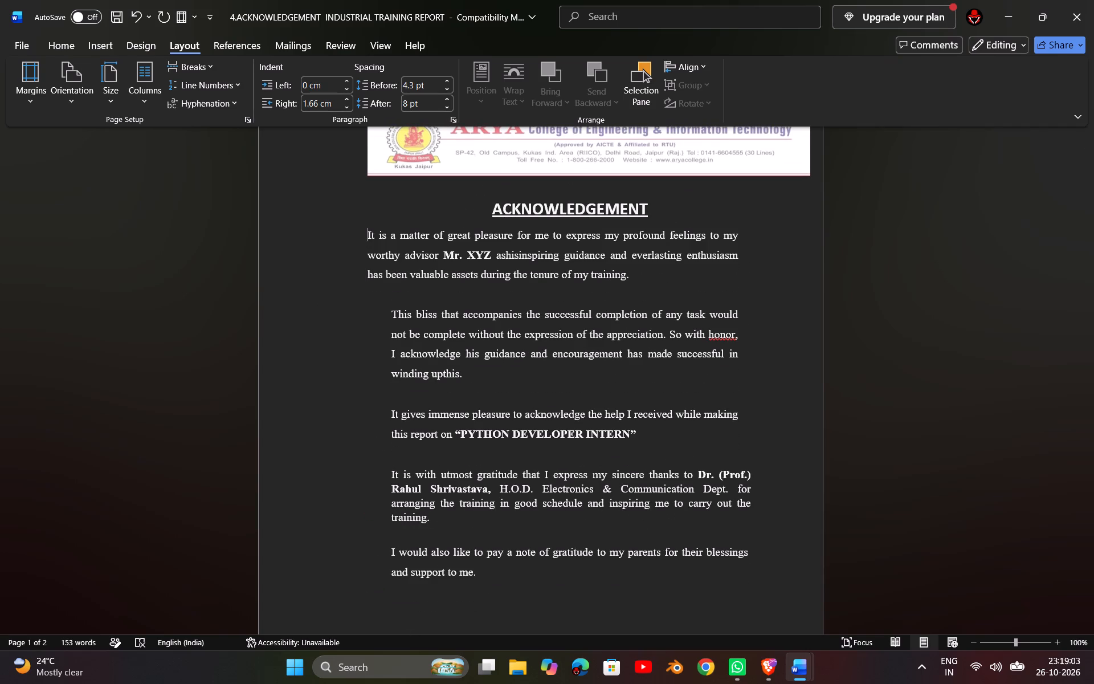
key(Return)
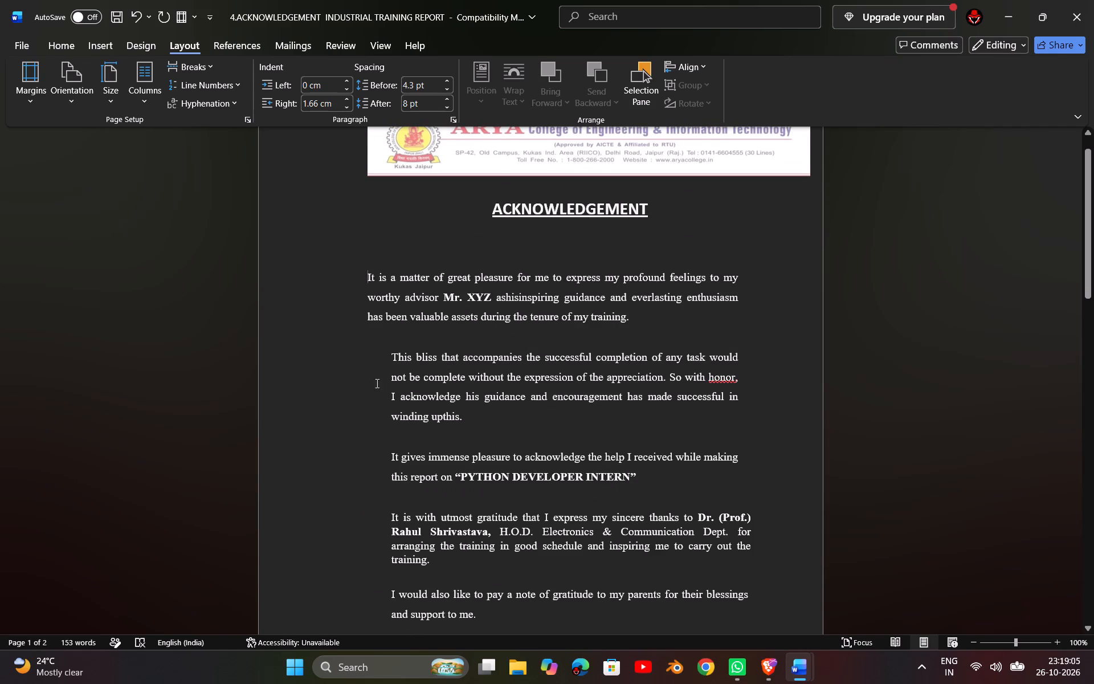
Remove the left indent and preceding blank line from the "This bliss", "It gives immense pleasure" and "It is with utmost gratitude" paragraphs.
click(389, 361)
key(BackSpace)
key(BackSpace)
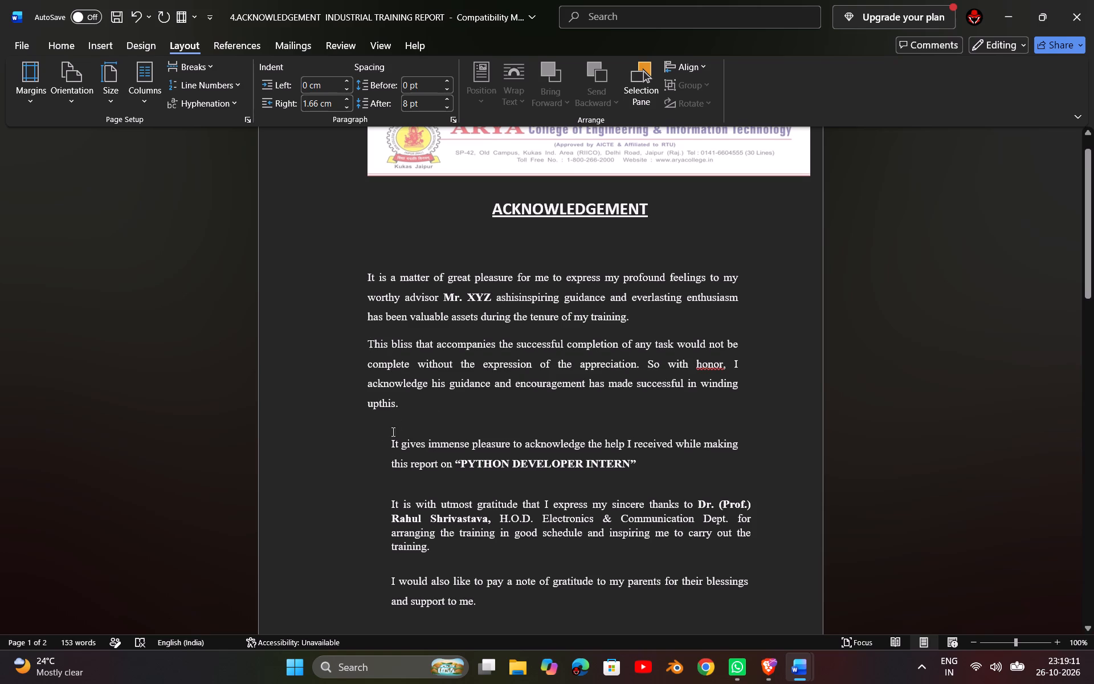
click(387, 446)
key(BackSpace)
key(BackSpace)
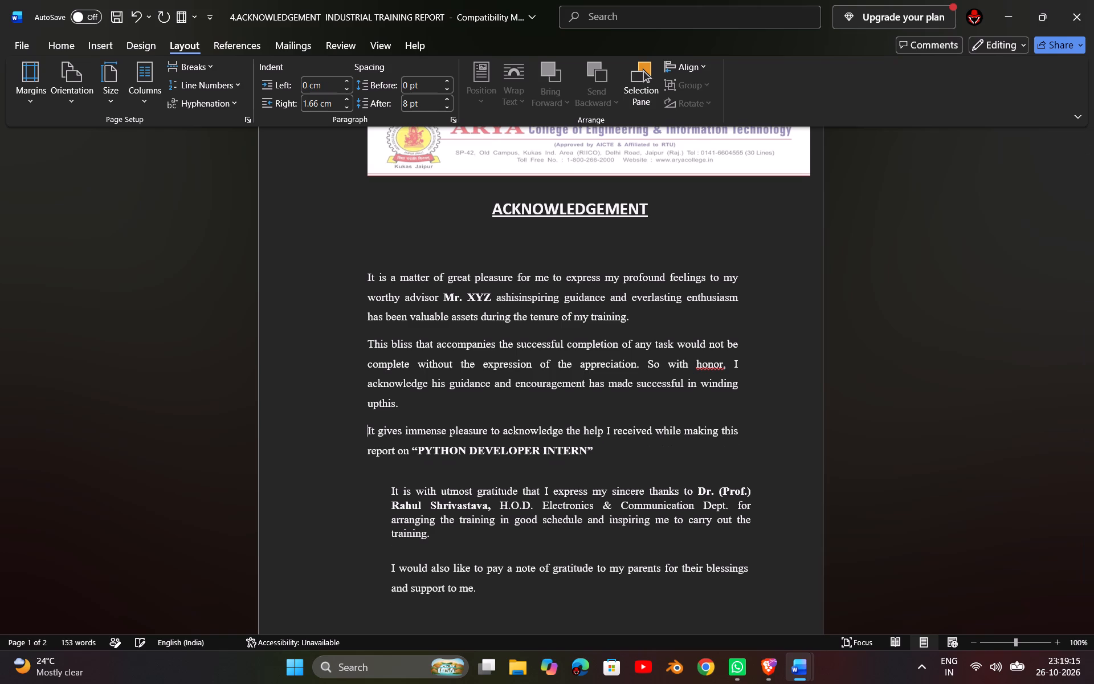
click(390, 495)
key(BackSpace)
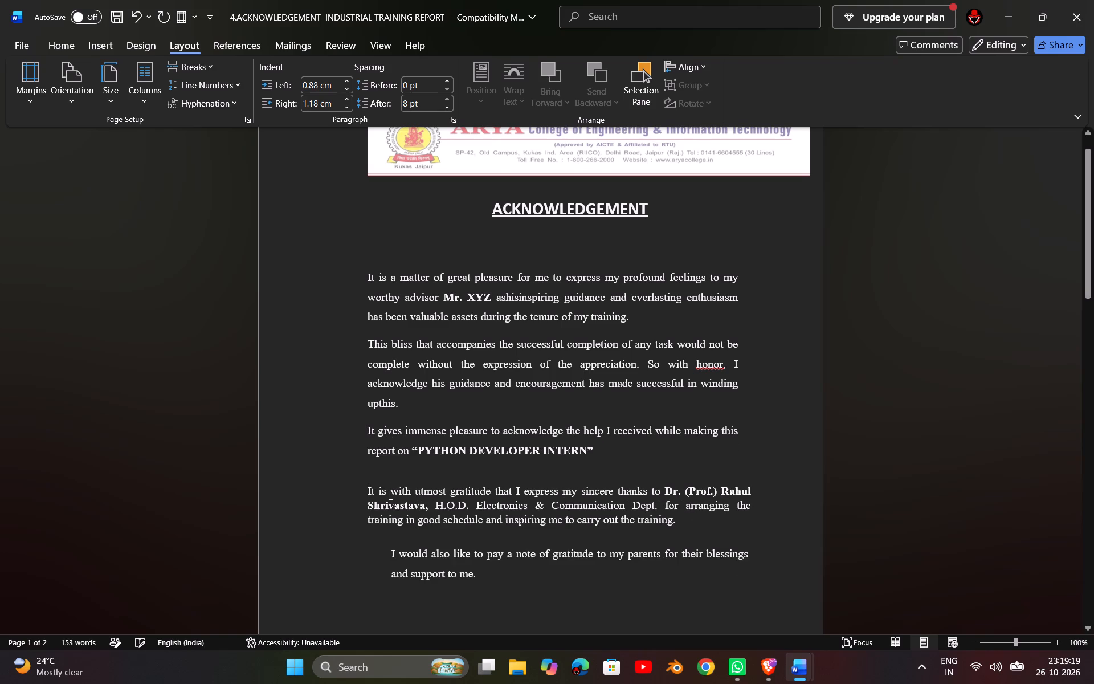
key(BackSpace)
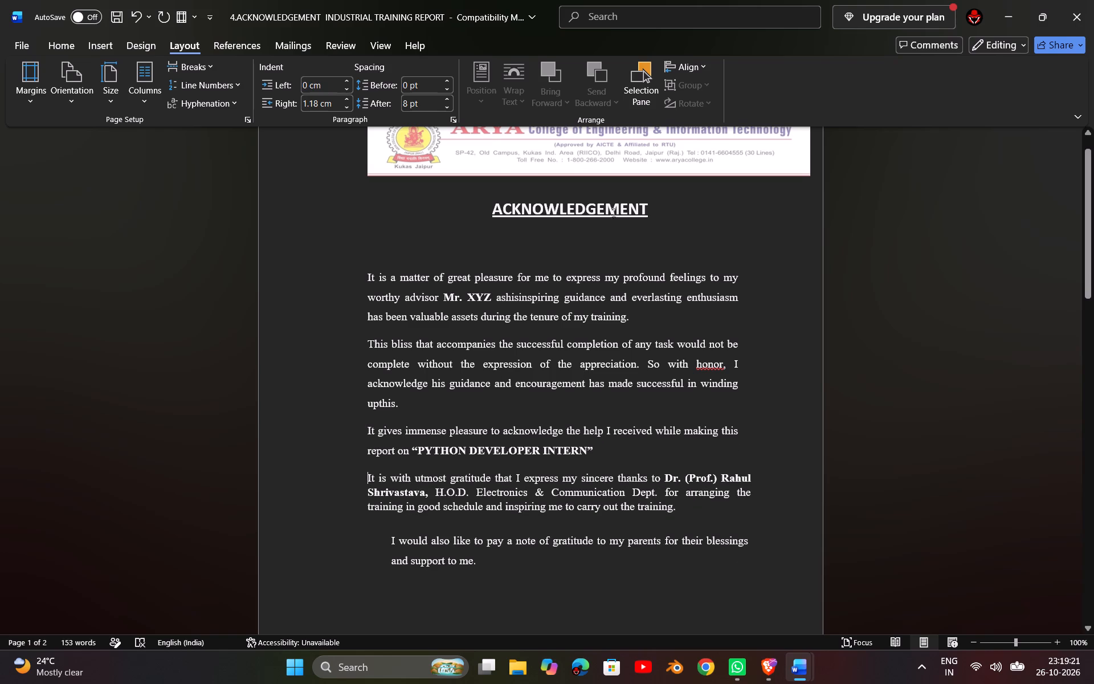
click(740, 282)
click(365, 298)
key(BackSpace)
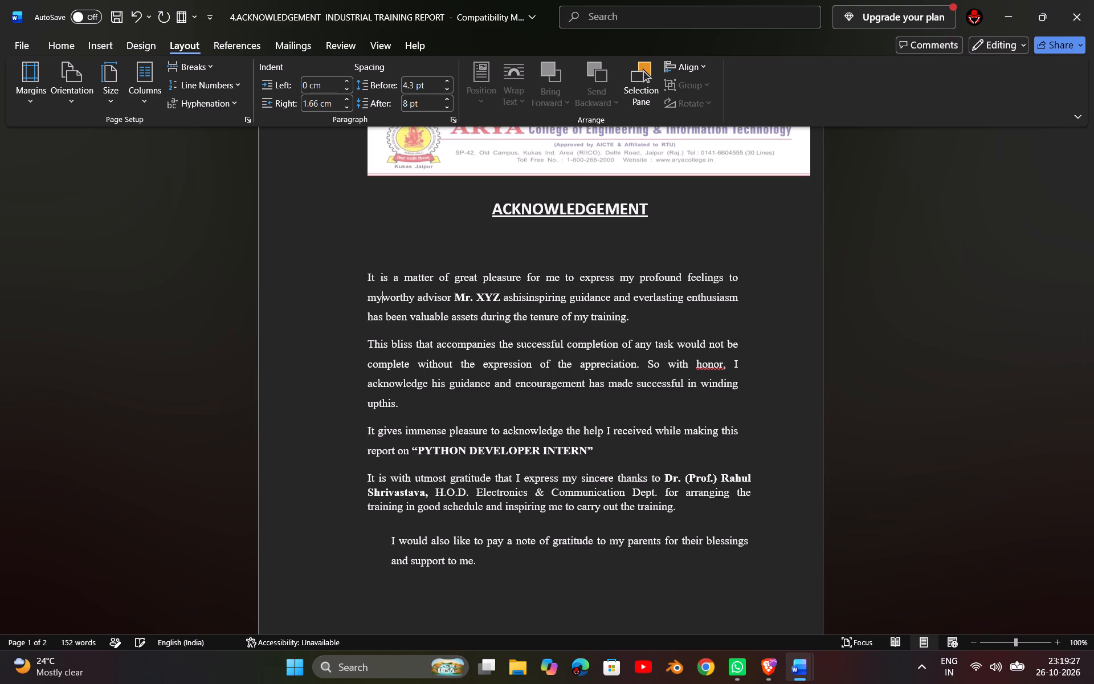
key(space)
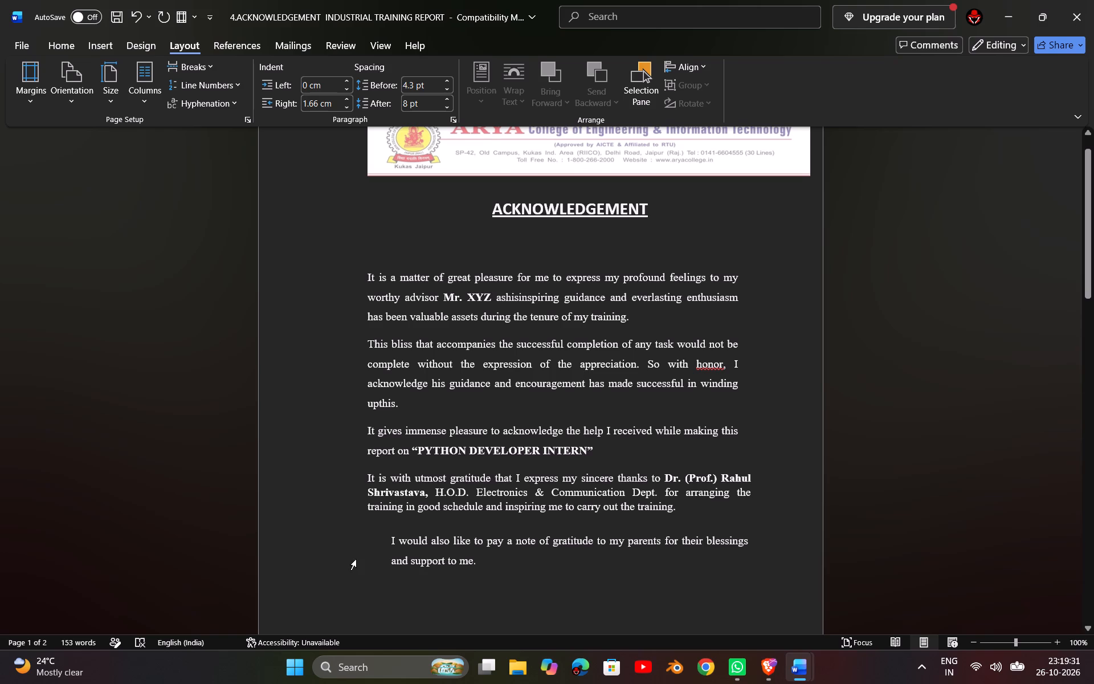
Remove the left indent and the preceding blank line from the paragraph thanking the parents.
click(381, 547)
key(BackSpace)
key(BackSpace)
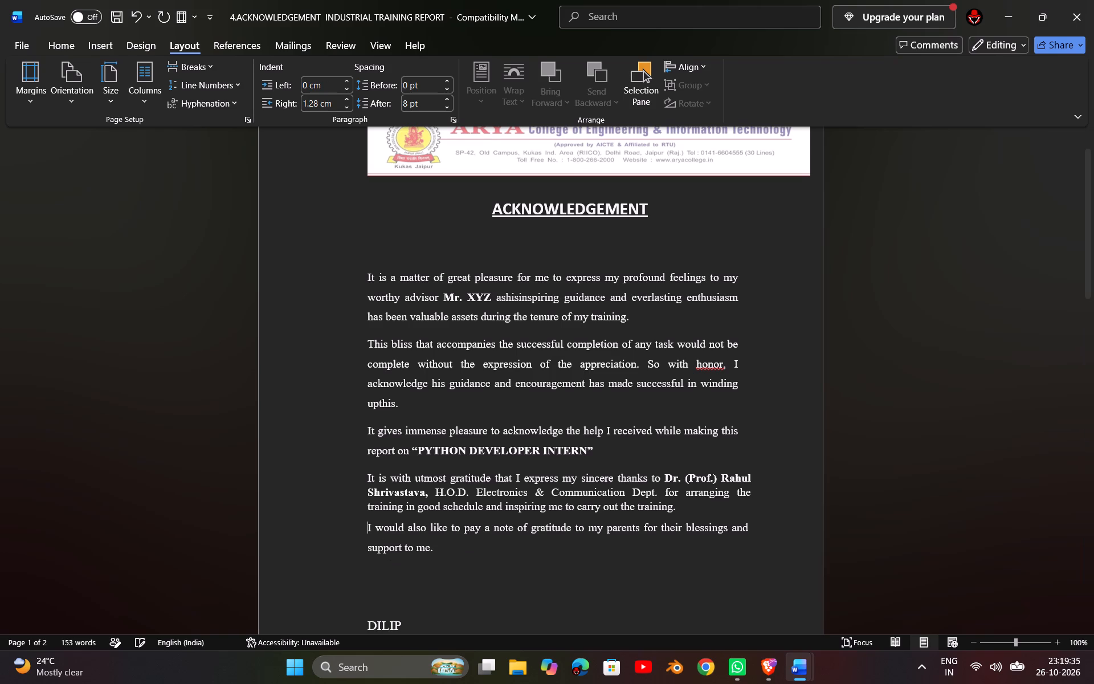
Delete the breaks between the parents paragraph and the student's name, and start the name on a new line in that paragraph's format.
scroll(381, 547, down, 3)
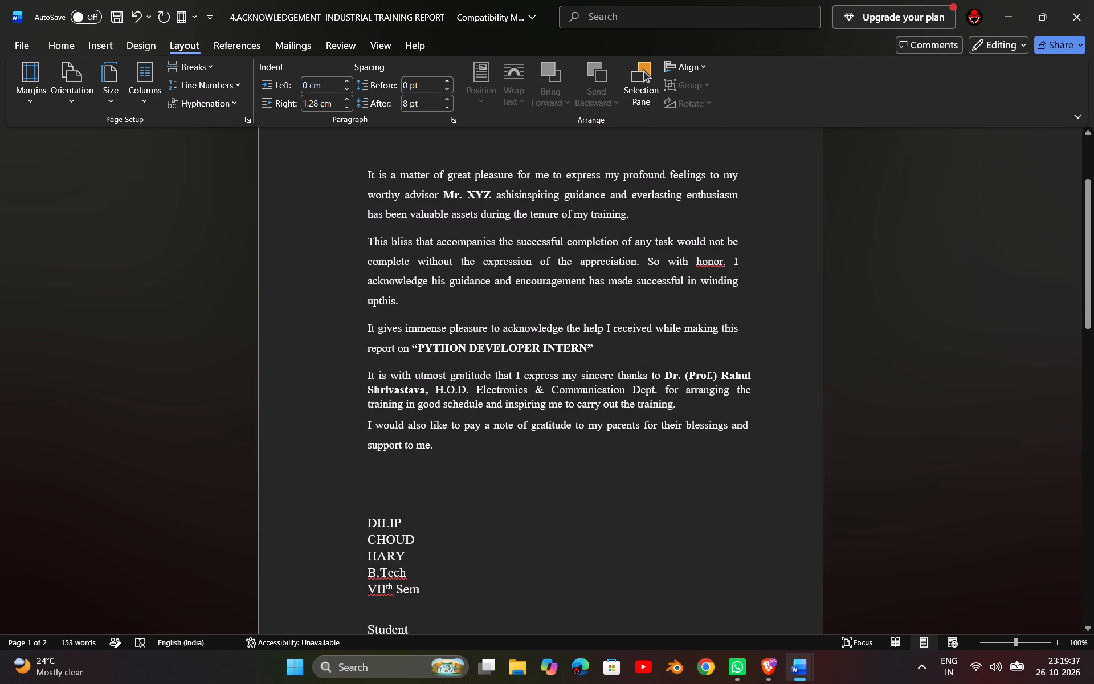
click(439, 450)
key(Delete)
key(Delete)
key(Delete)
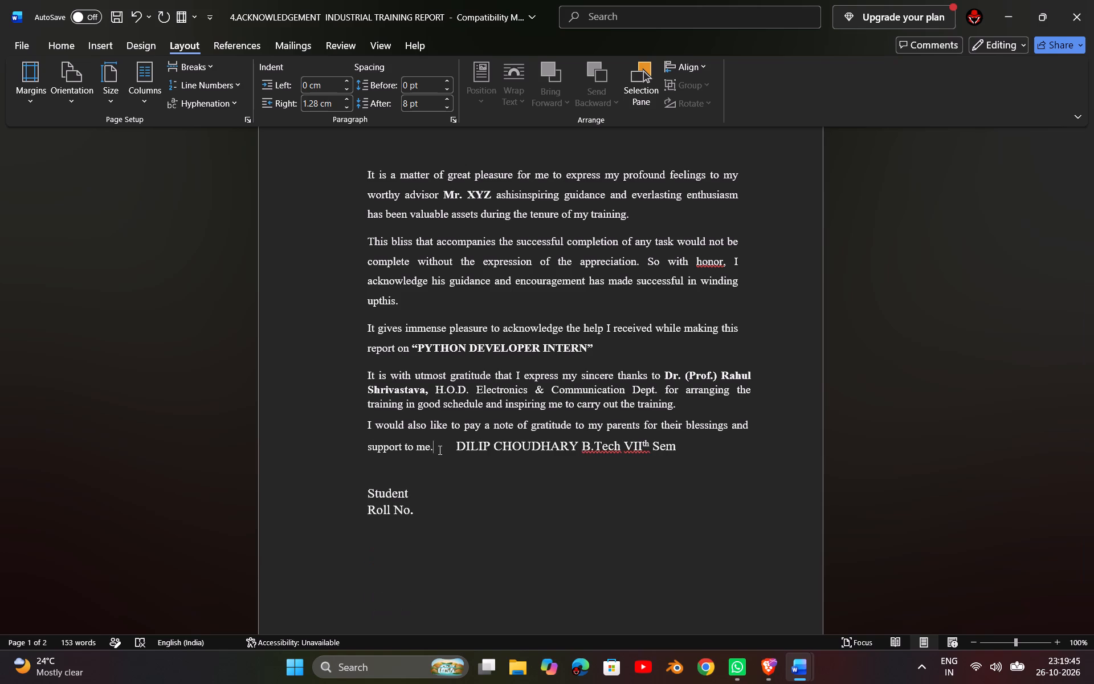
key(Return)
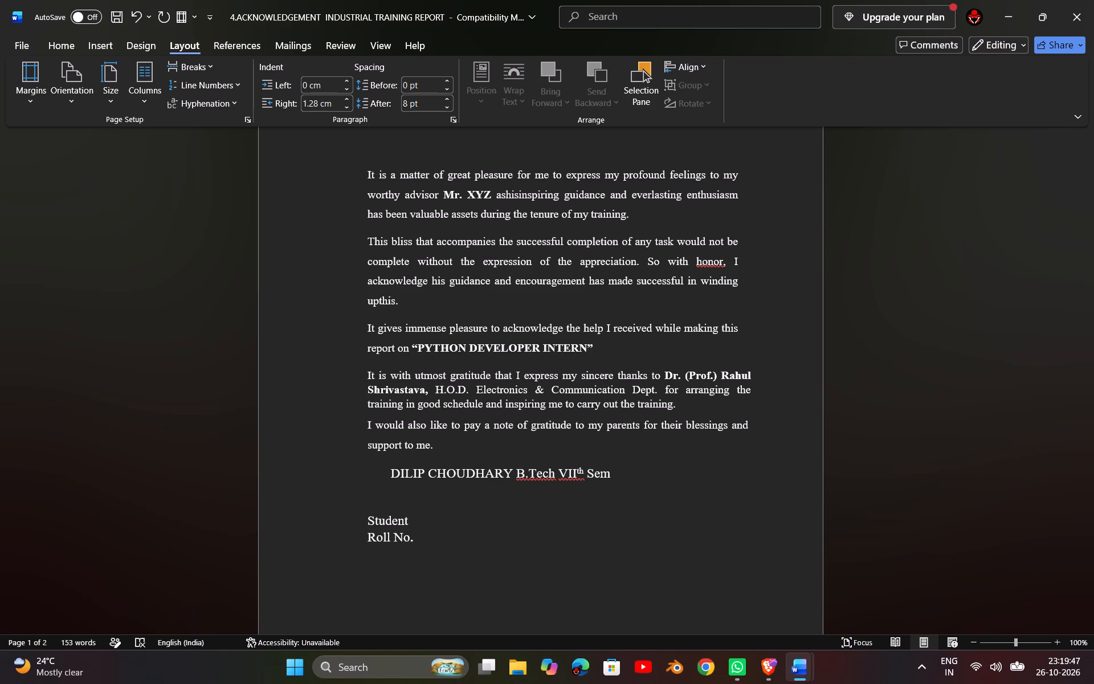
Delete the seven leading spaces before the student's name and insert a blank line above it.
key(Right)
key(Right)
key(Right)
key(Right)
key(Right)
key(Right)
key(Right)
key(BackSpace)
key(BackSpace)
key(BackSpace)
key(BackSpace)
key(BackSpace)
key(BackSpace)
key(BackSpace)
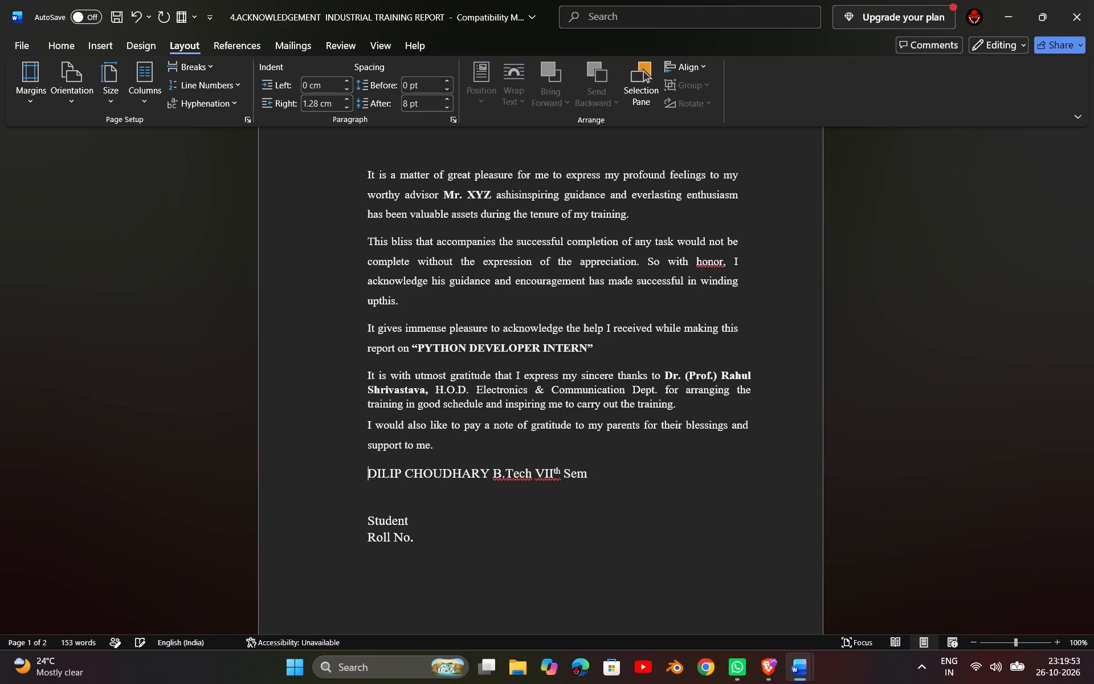
key(Return)
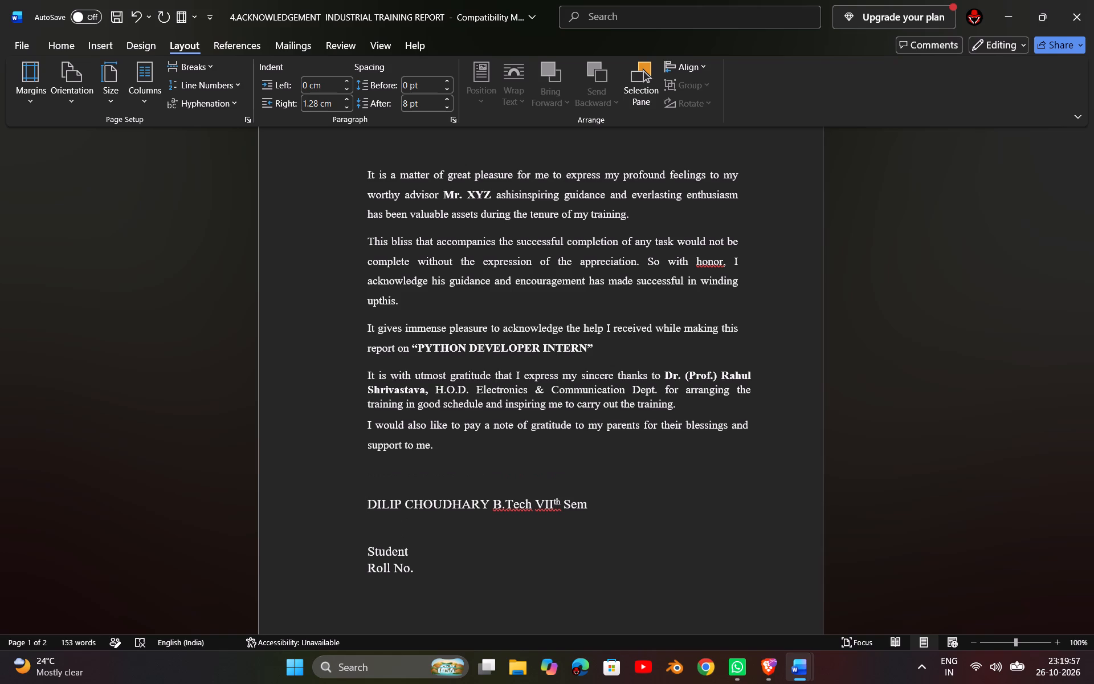
Move the course text "B.Tech VIIth Sem" onto its own line directly below the student's name.
key(Right)
key(Right)
key(Right)
key(Right)
key(Right)
key(Right)
key(Right)
key(Right)
key(Right)
key(Right)
key(Right)
key(Right)
key(Right)
key(Right)
key(Right)
key(Right)
key(Return)
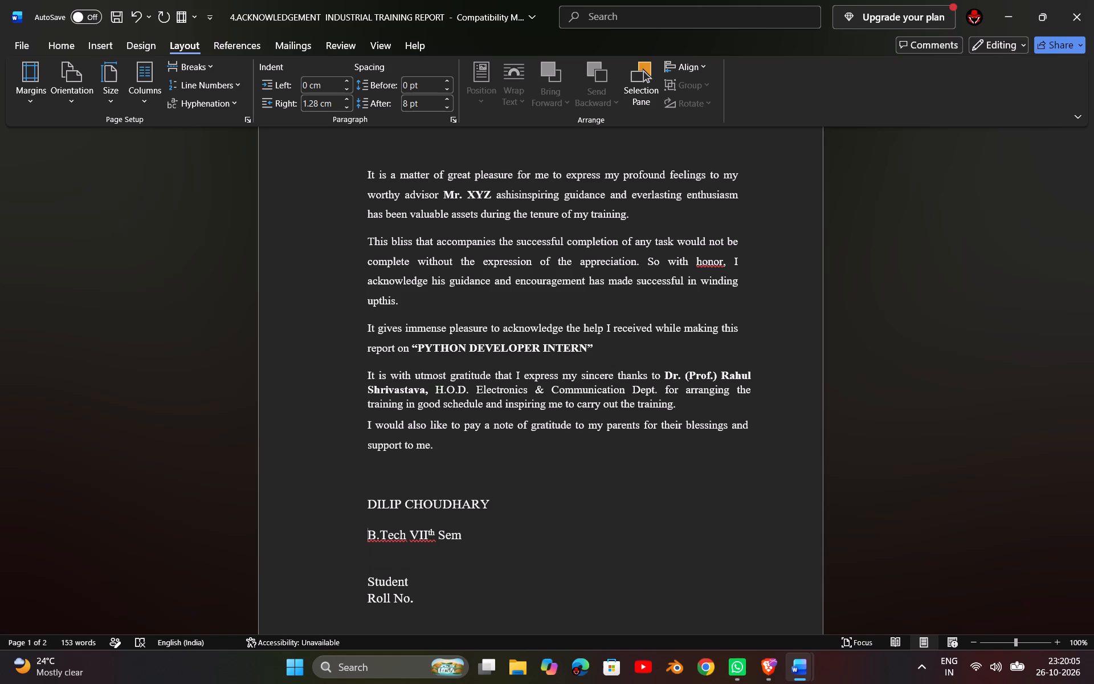
key(BackSpace)
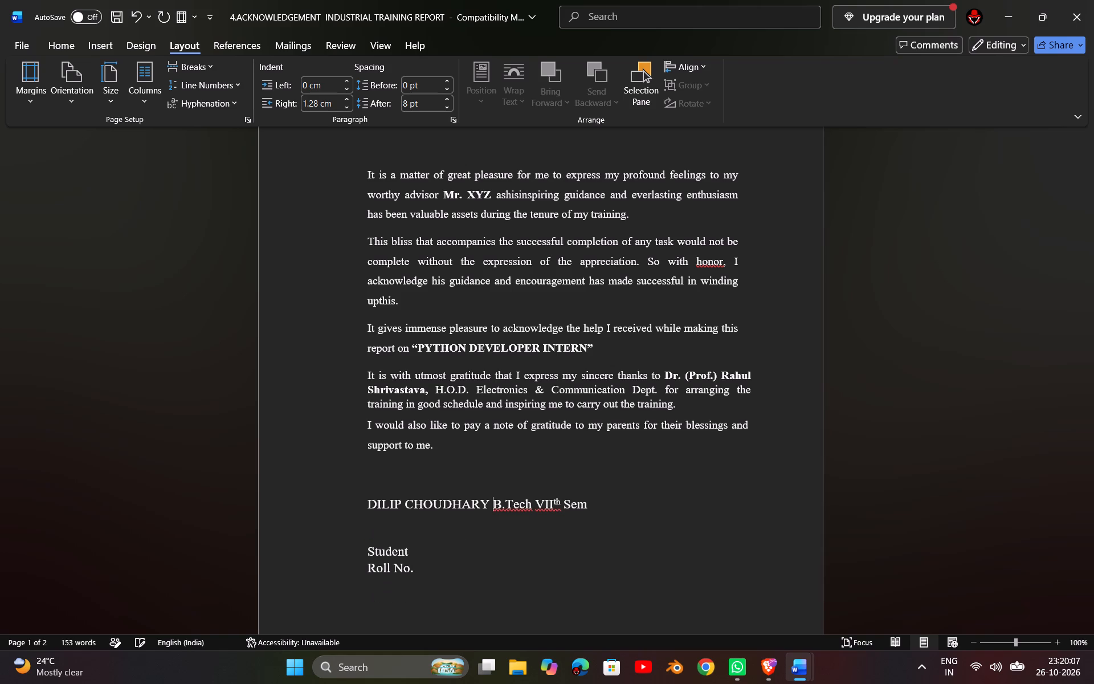
key(Return)
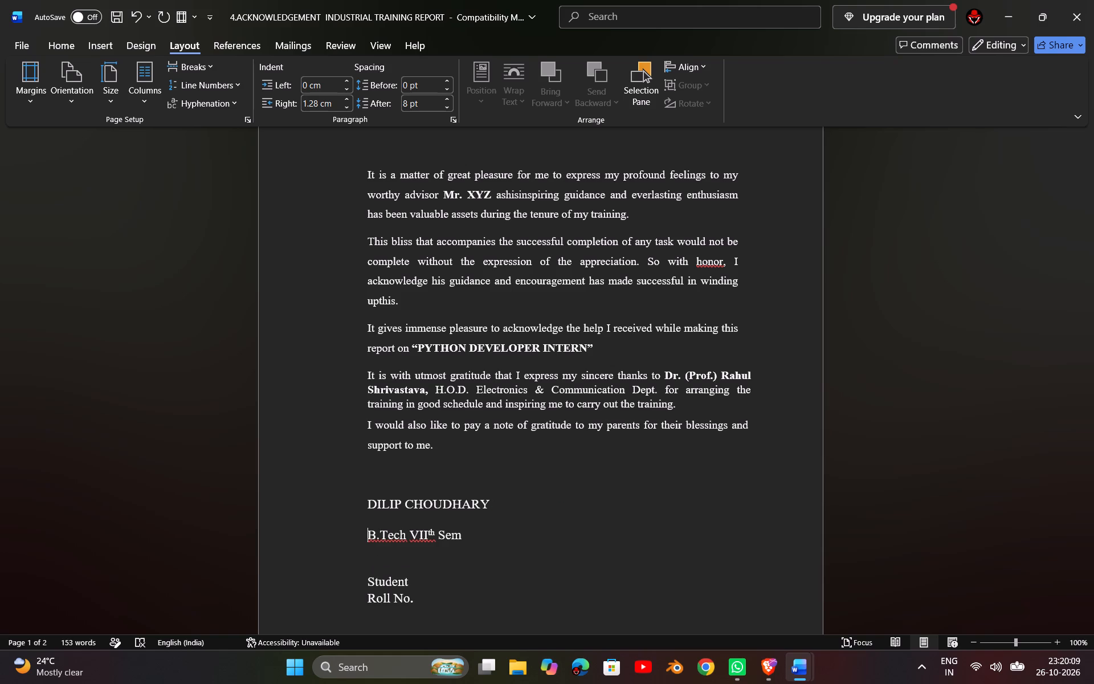
Enter the student's roll number on its own line below "B.Tech VIIth Sem", in the same paragraph format.
key(Up)
key(Down)
key(Down)
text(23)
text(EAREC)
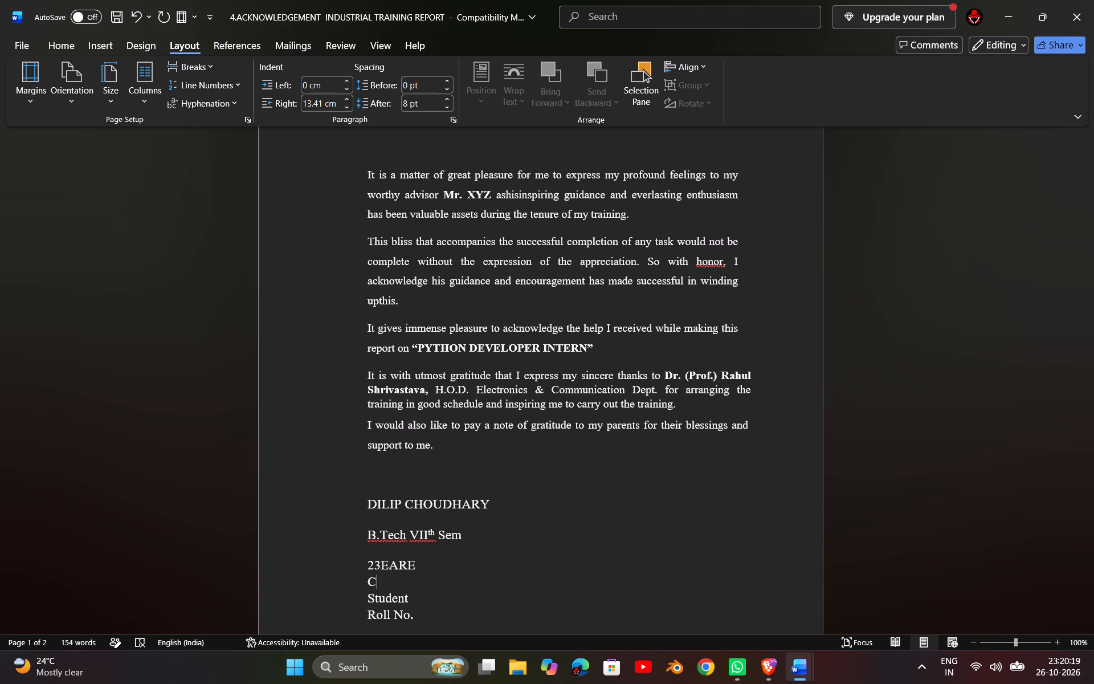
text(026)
click(366, 568)
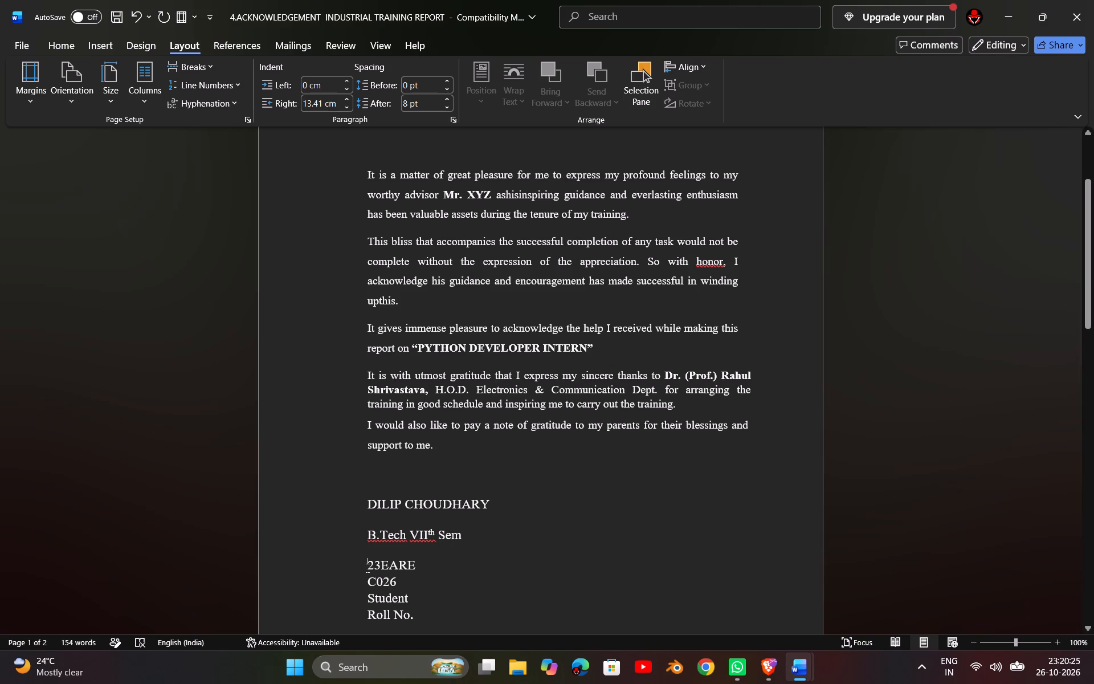
key(BackSpace)
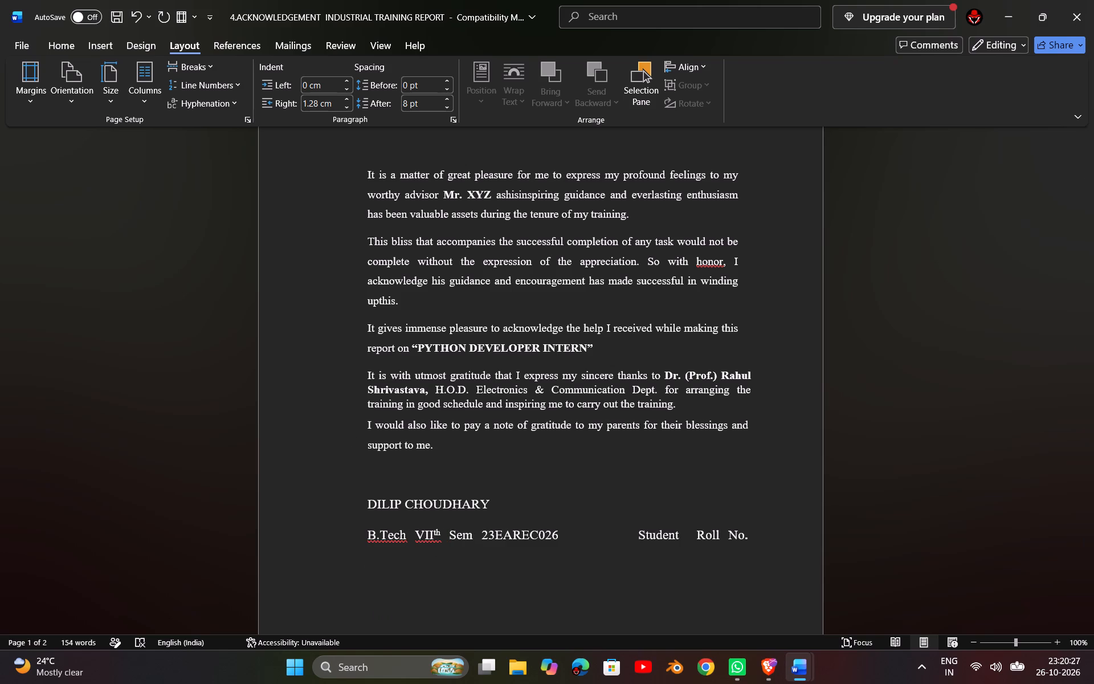
key(Return)
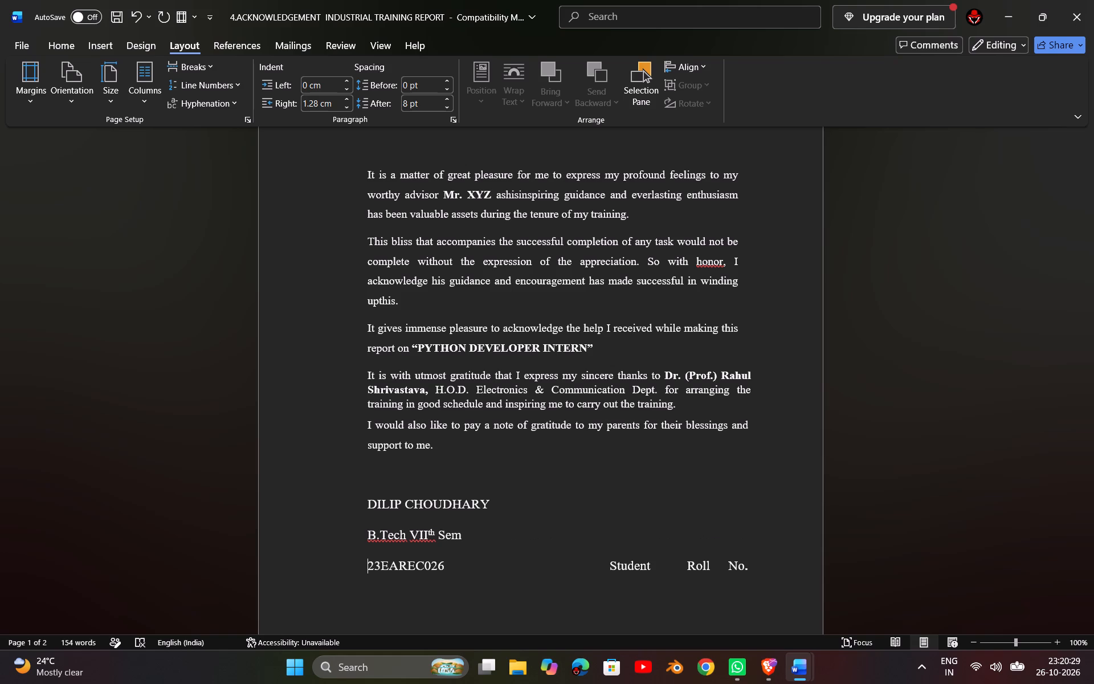
Delete the leftover "Student Roll No." placeholder, with its spacing and full stop, after the roll number.
click(456, 567)
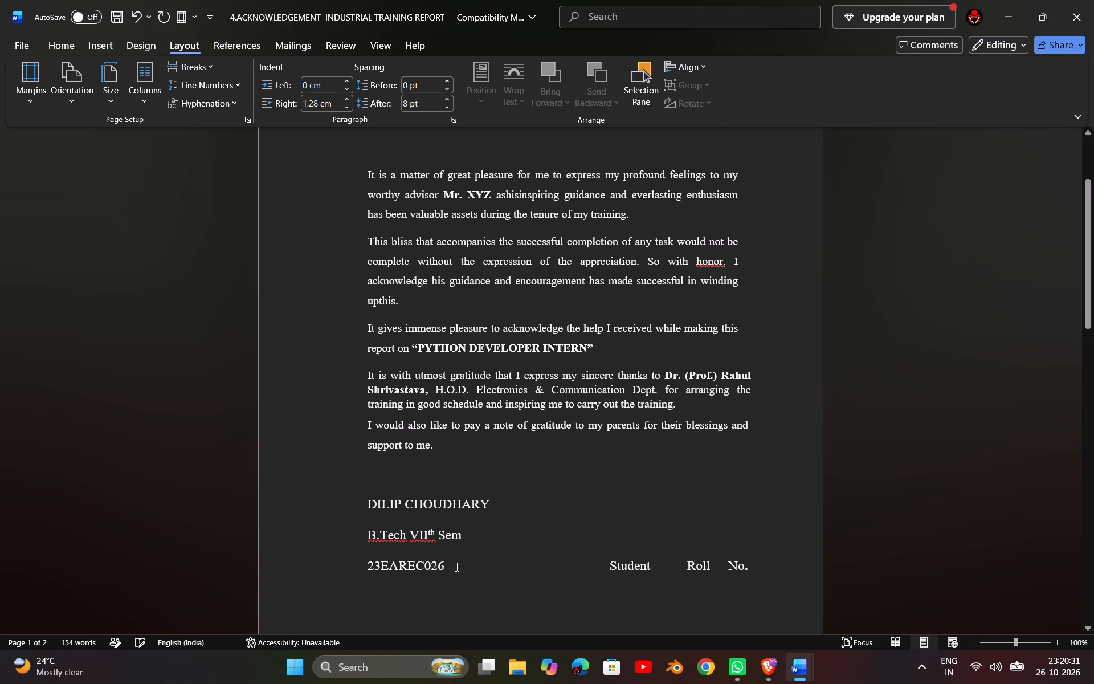
drag(456, 567, 764, 595)
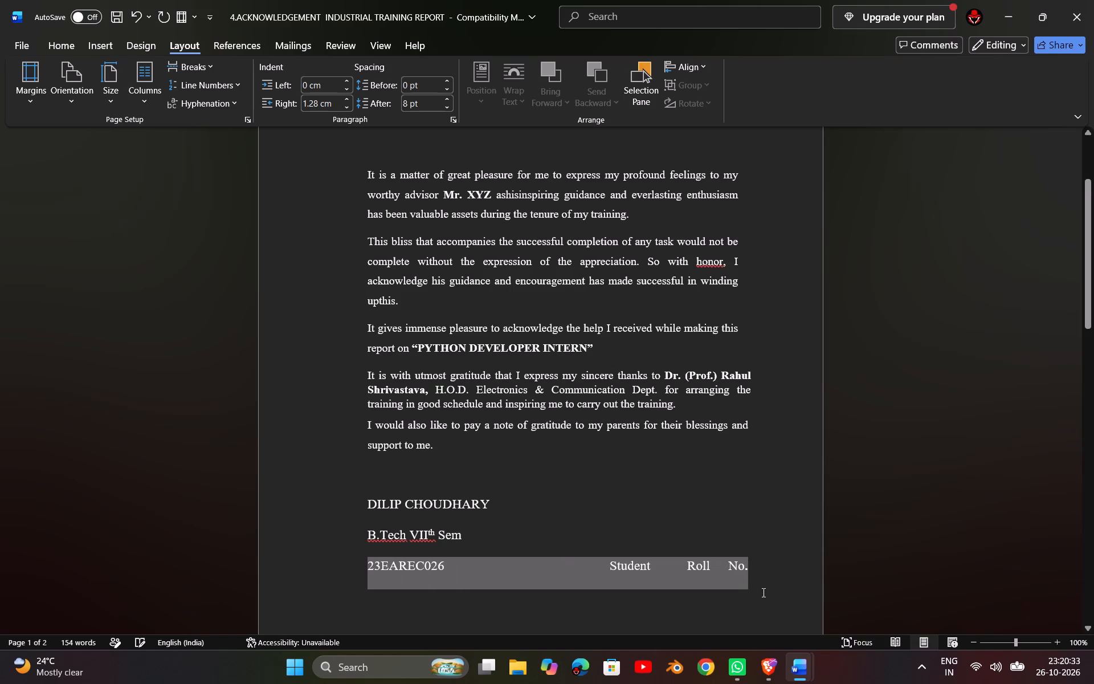
drag(764, 595, 651, 542)
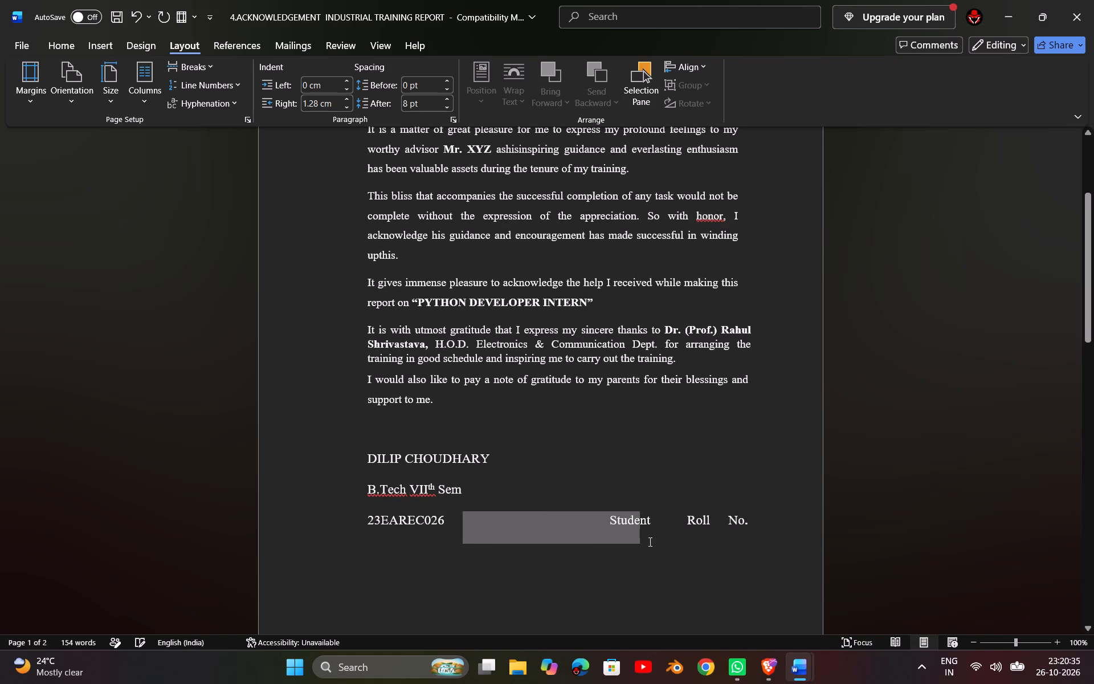
drag(651, 542, 745, 532)
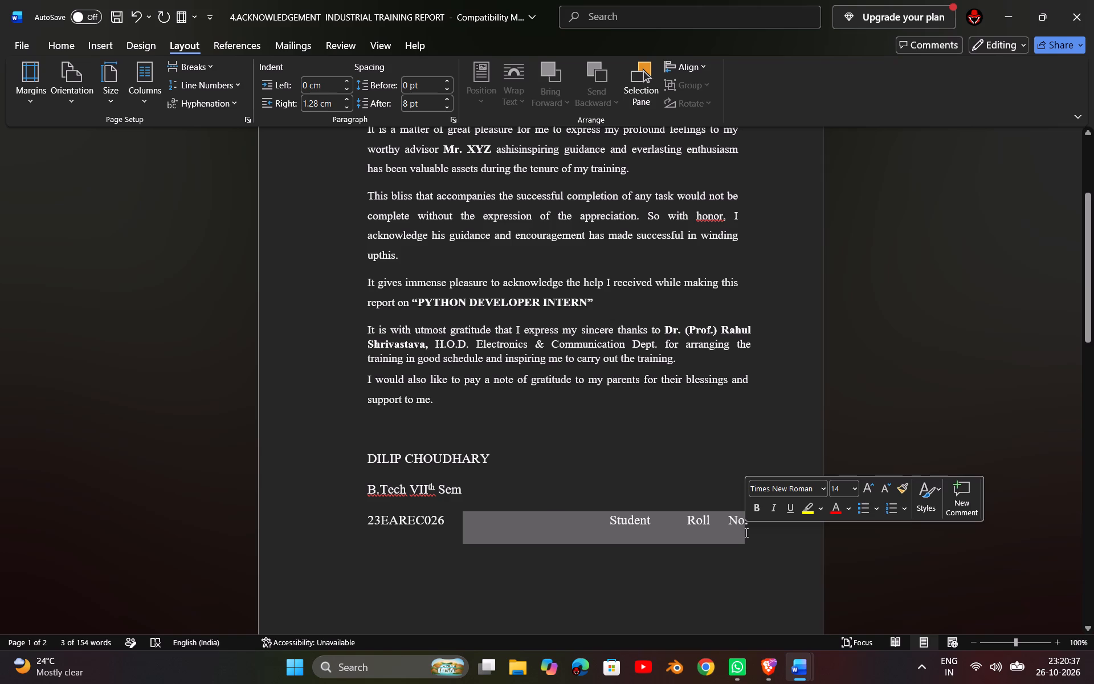
key(BackSpace)
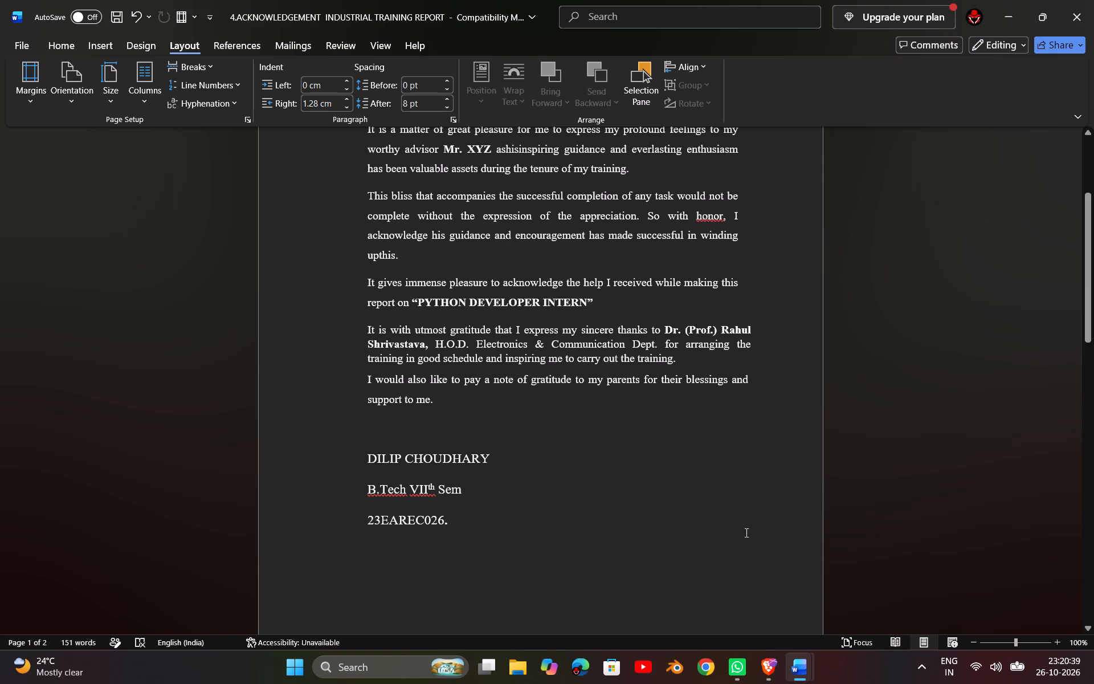
key(Right)
key(BackSpace)
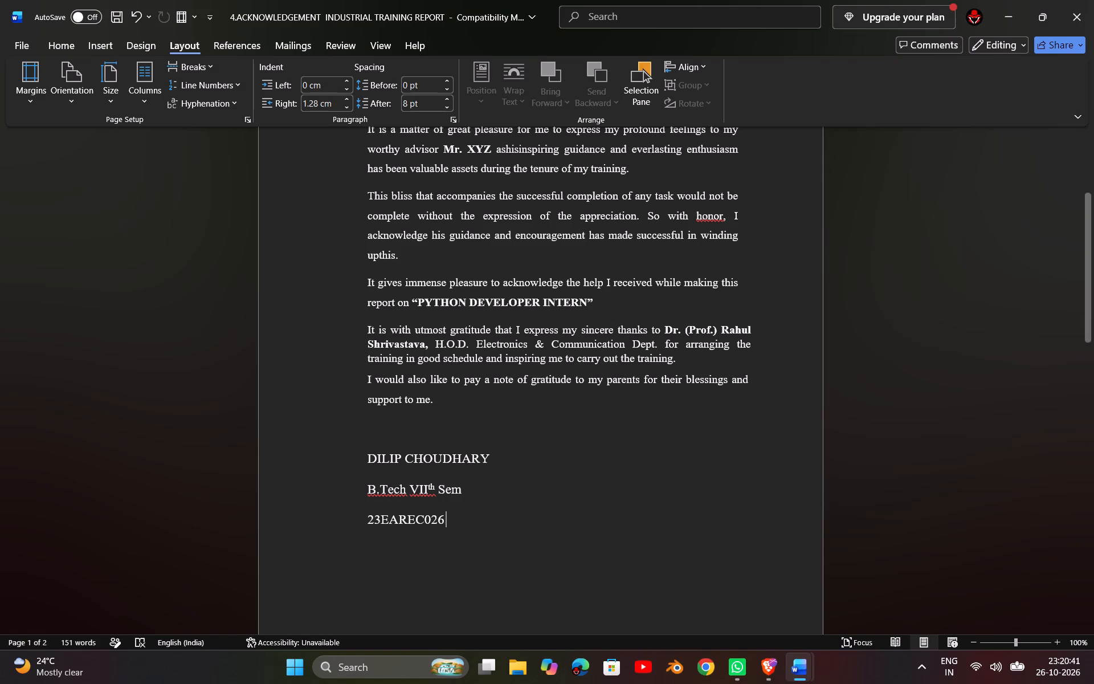
Widen the gap between the parents paragraph and the student's name to two blank lines.
scroll(637, 458, up, 2)
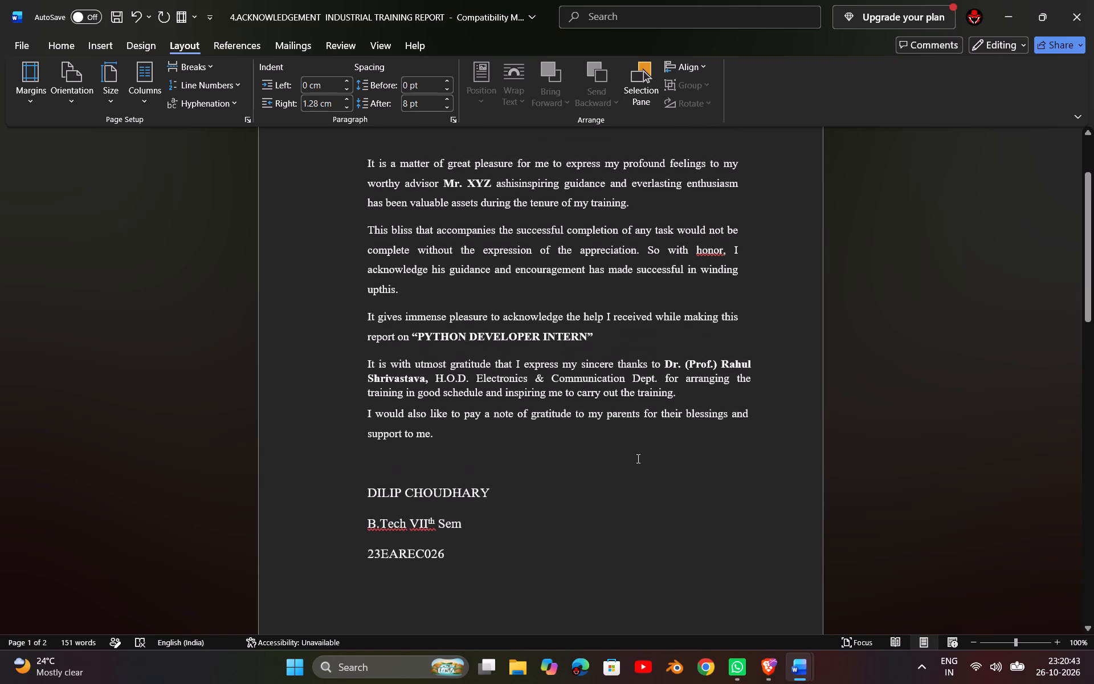
click(435, 496)
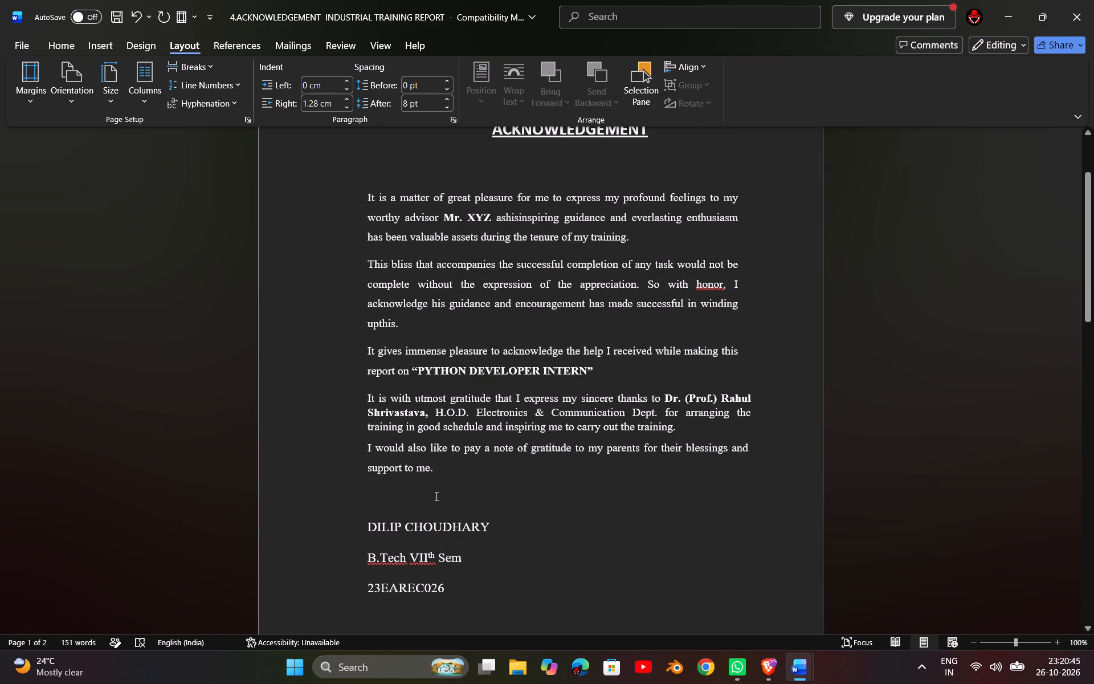
key(BackSpace)
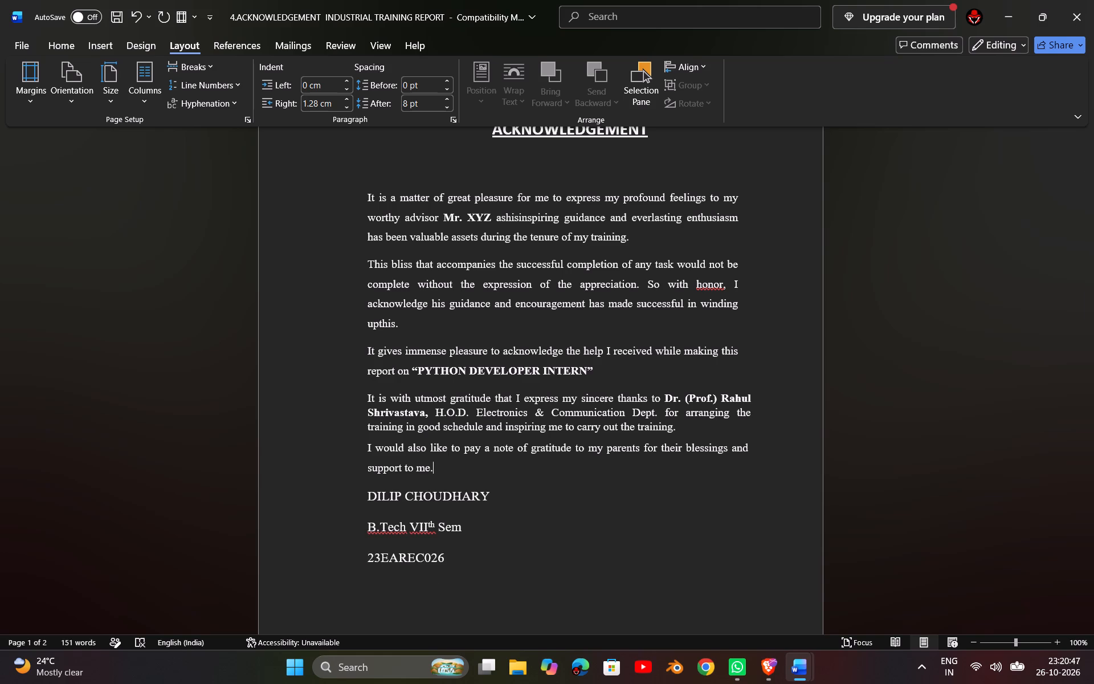
key(Return)
key(Return)
Review the layout of the acknowledgement page from the college header down to the student signature block.
scroll(435, 496, up, 1)
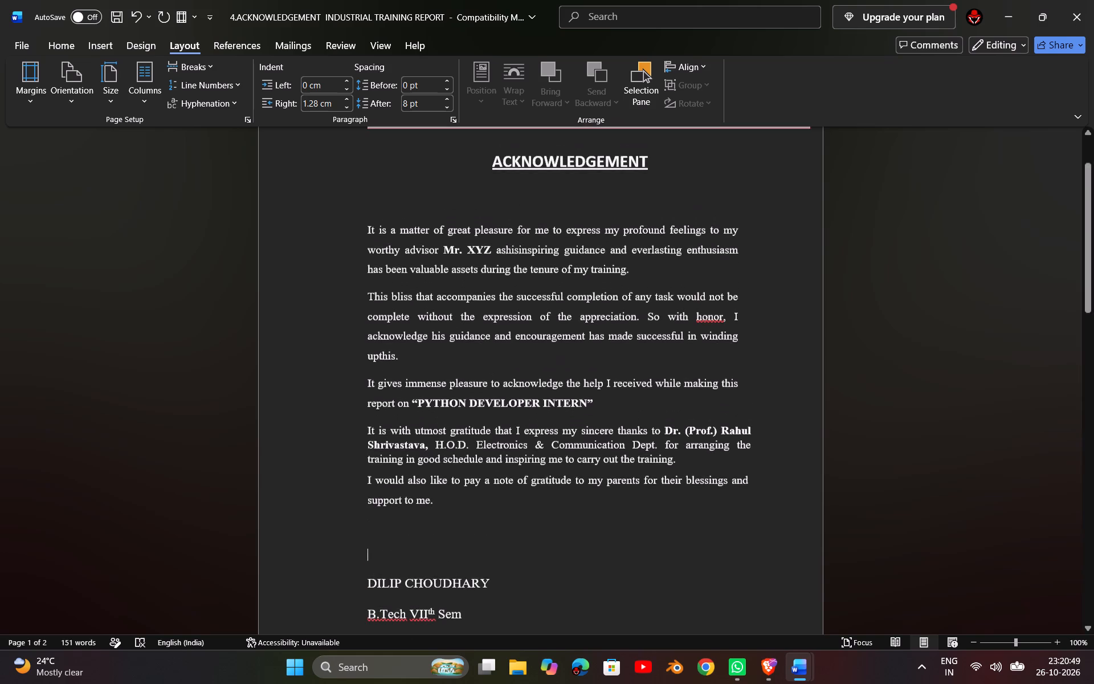
scroll(435, 496, down, 4)
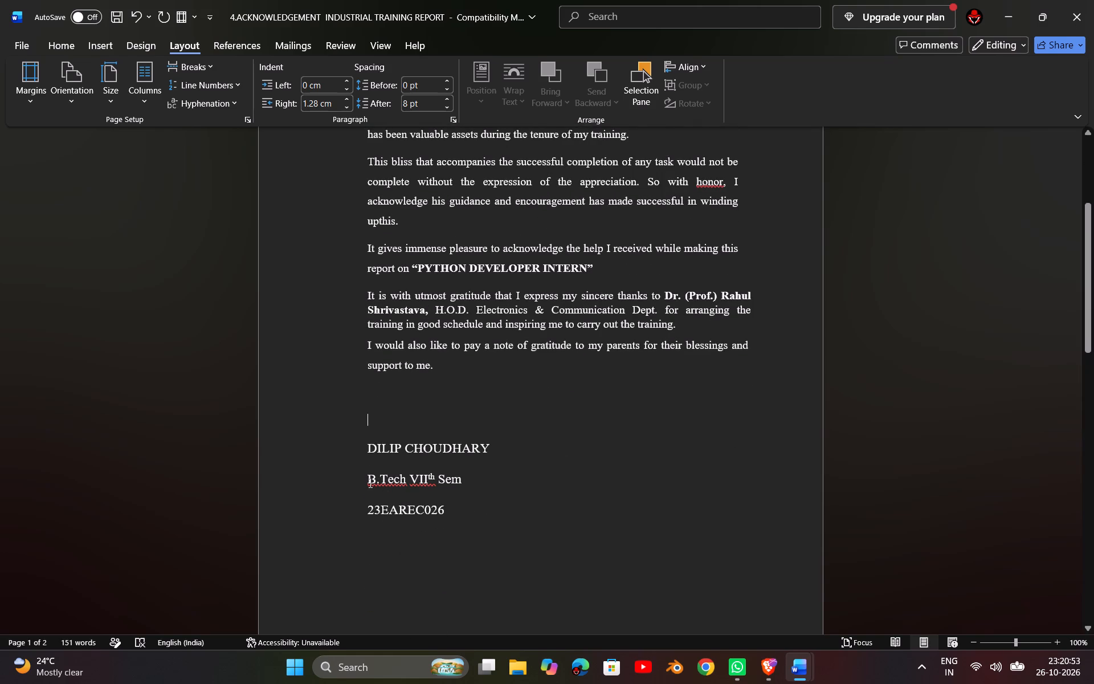
scroll(369, 483, up, 1)
scroll(369, 483, down, 4)
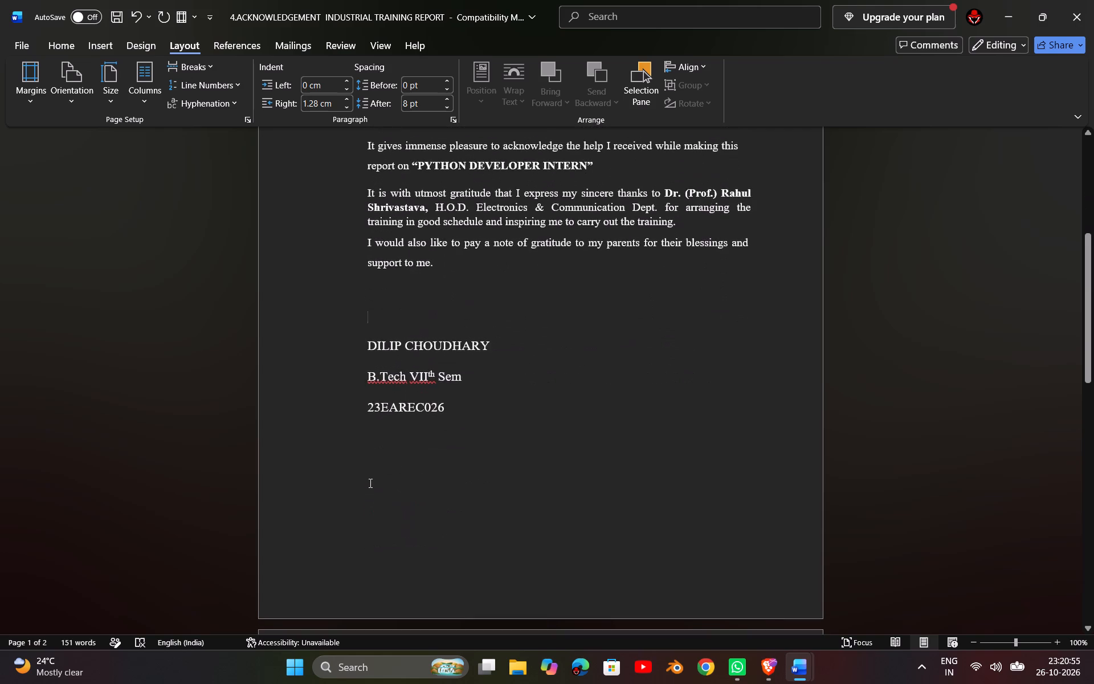
scroll(369, 483, up, 10)
scroll(369, 483, down, 4)
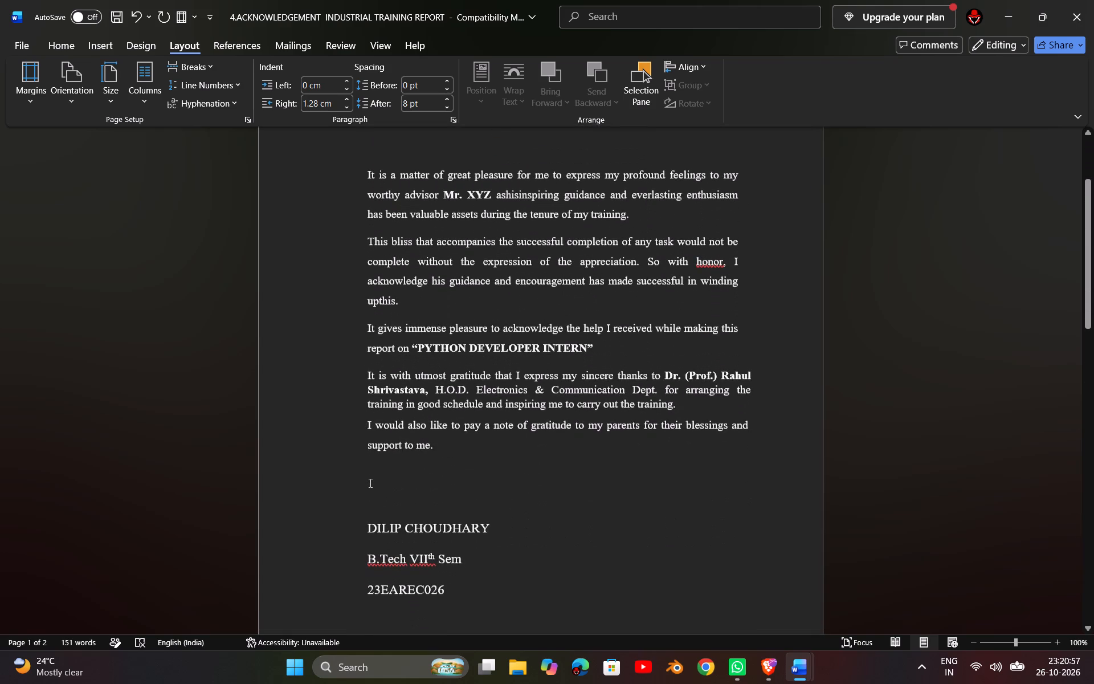
scroll(369, 483, down, 3)
scroll(369, 483, up, 7)
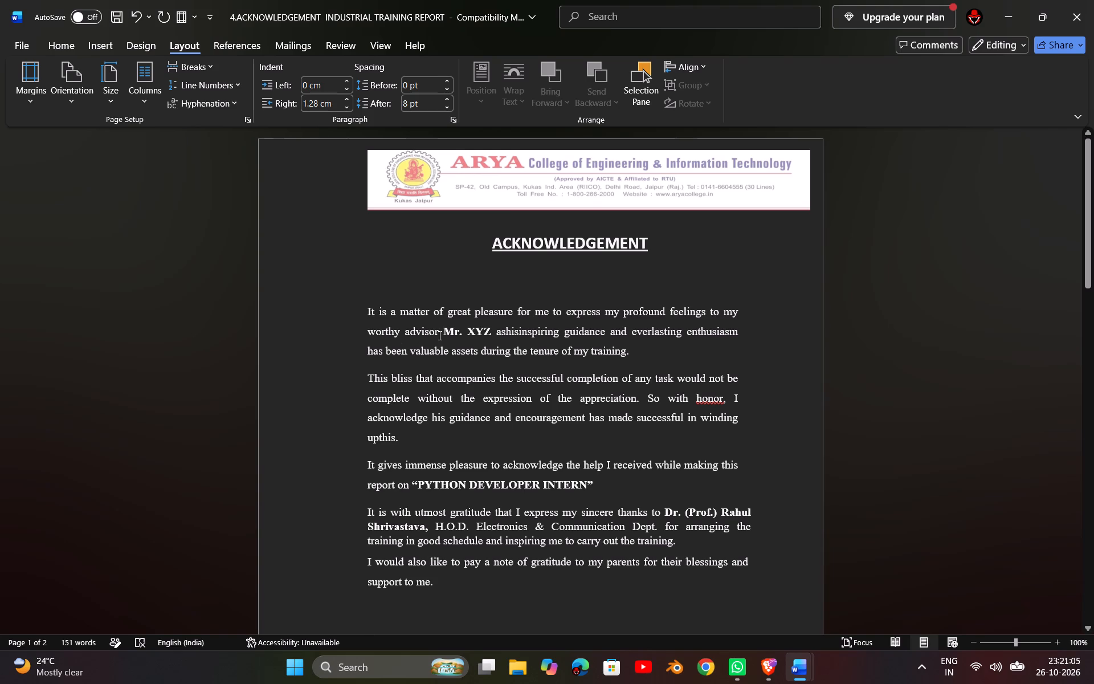
Switch to Chrome and search Google for the advisor of Codec Technologies.
click(709, 663)
click(515, 382)
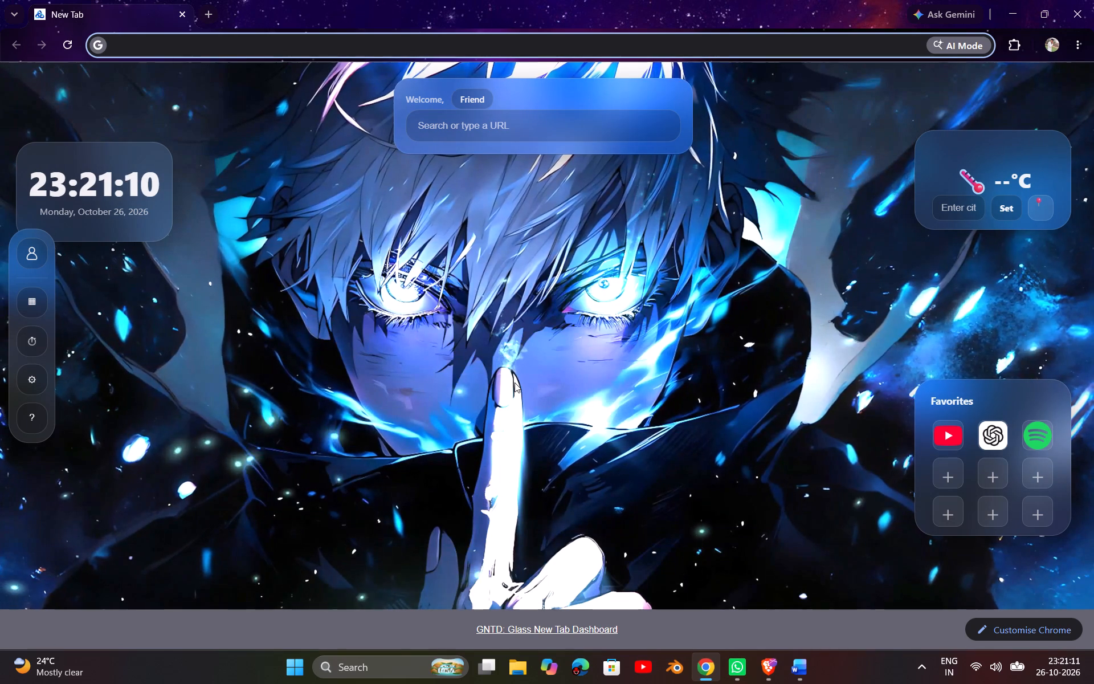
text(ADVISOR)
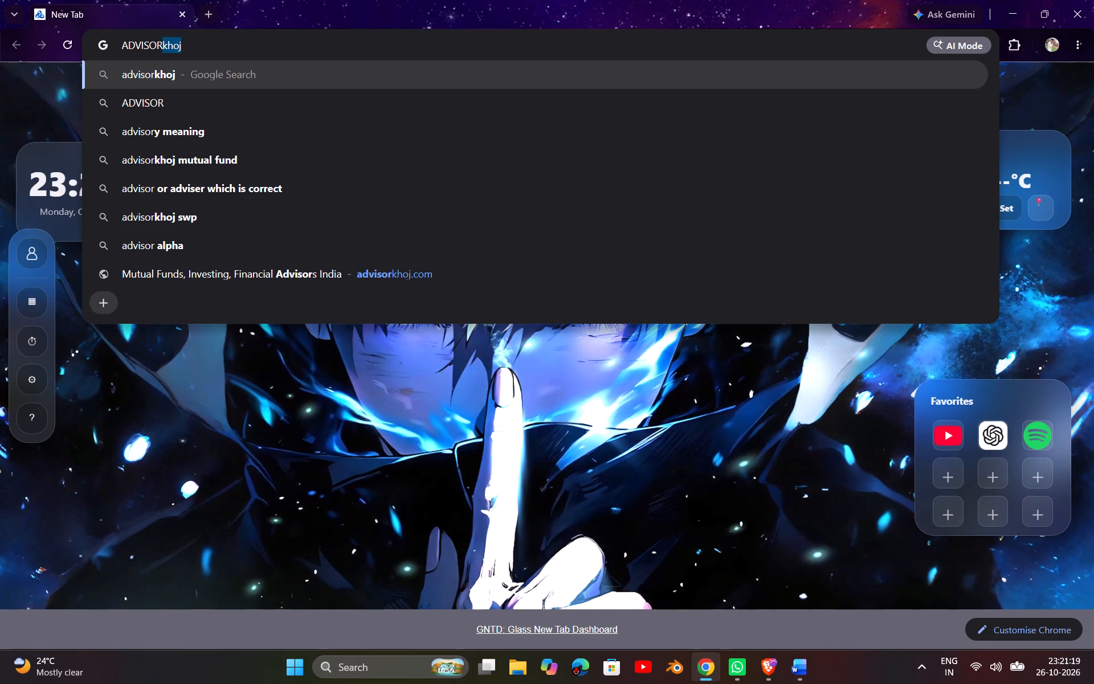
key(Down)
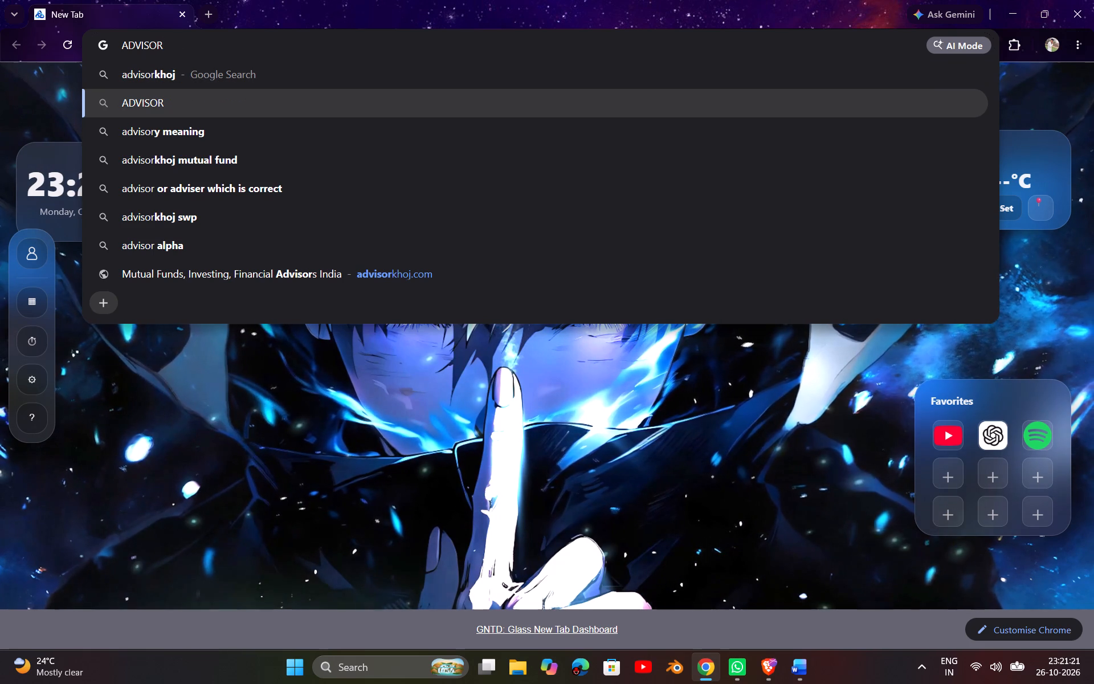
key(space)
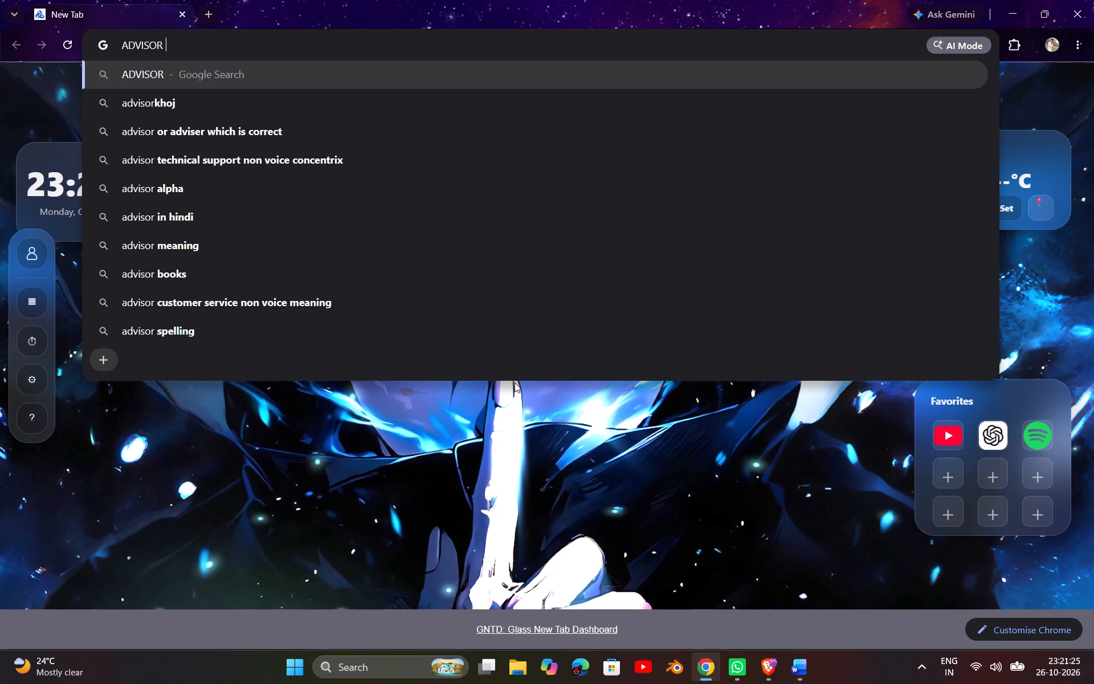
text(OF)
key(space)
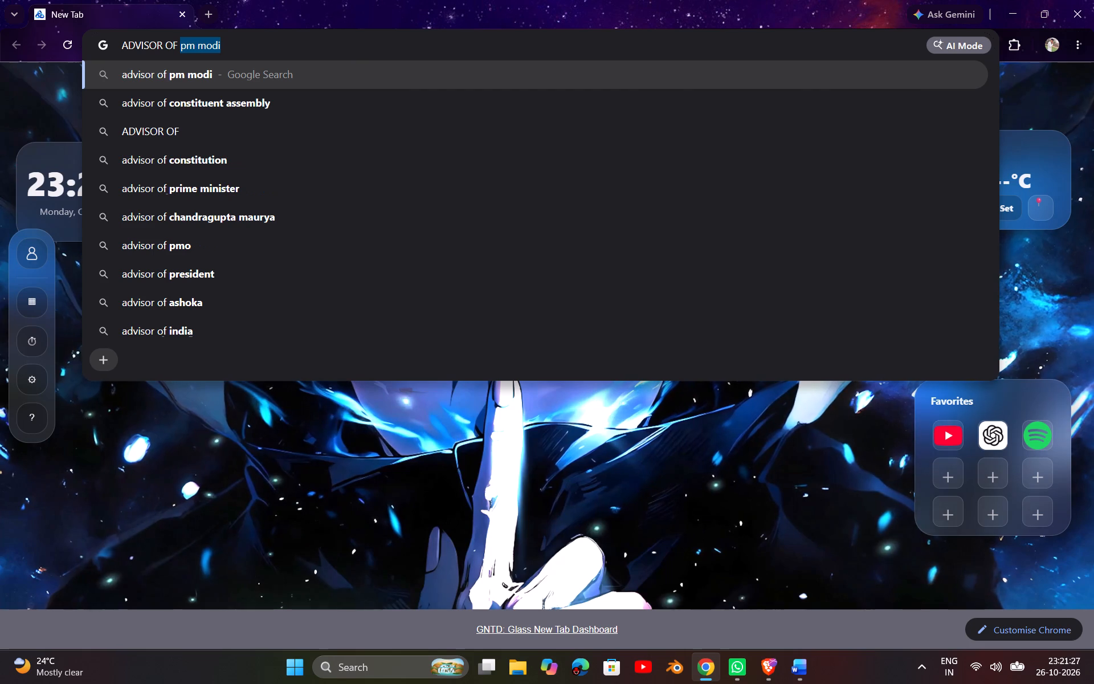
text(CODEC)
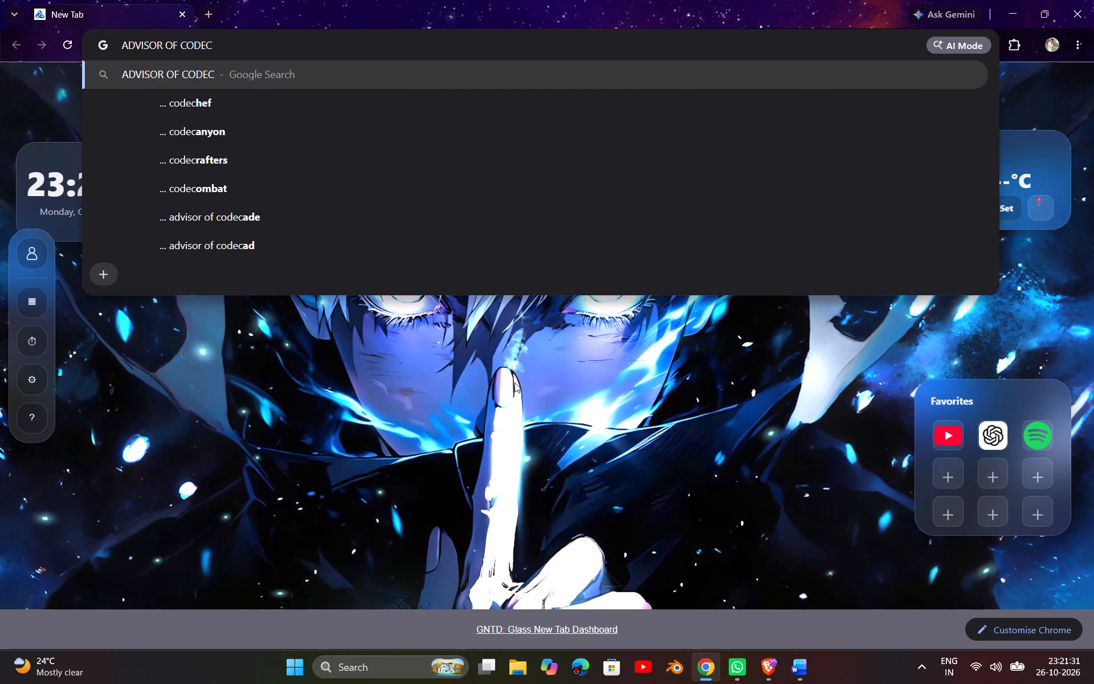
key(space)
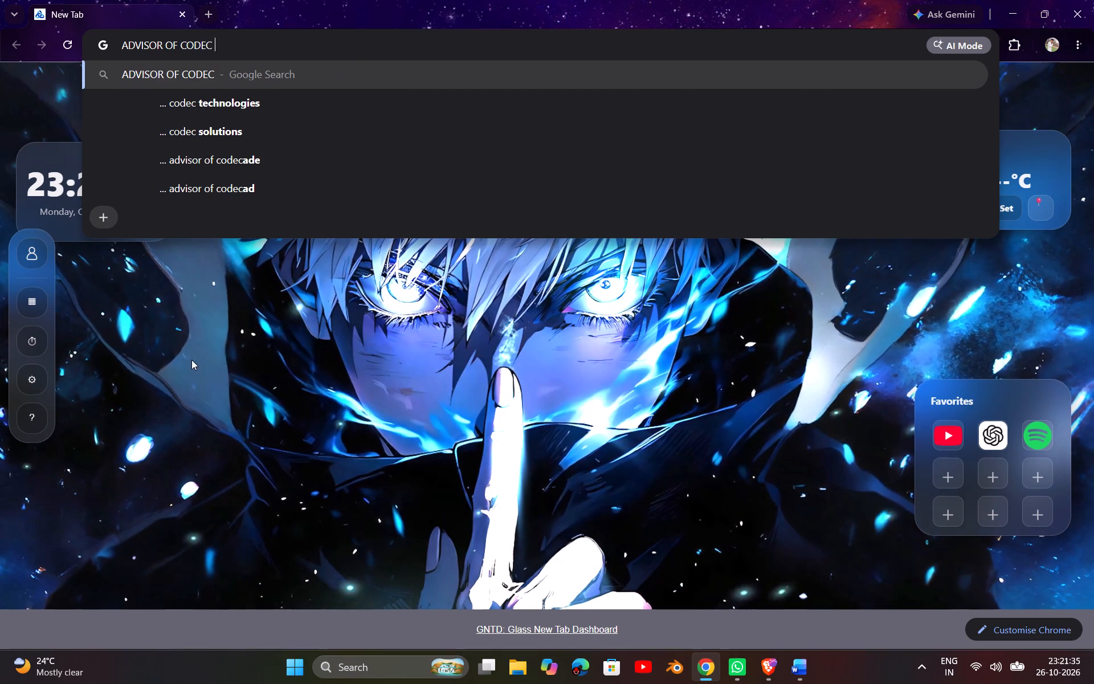
click(218, 99)
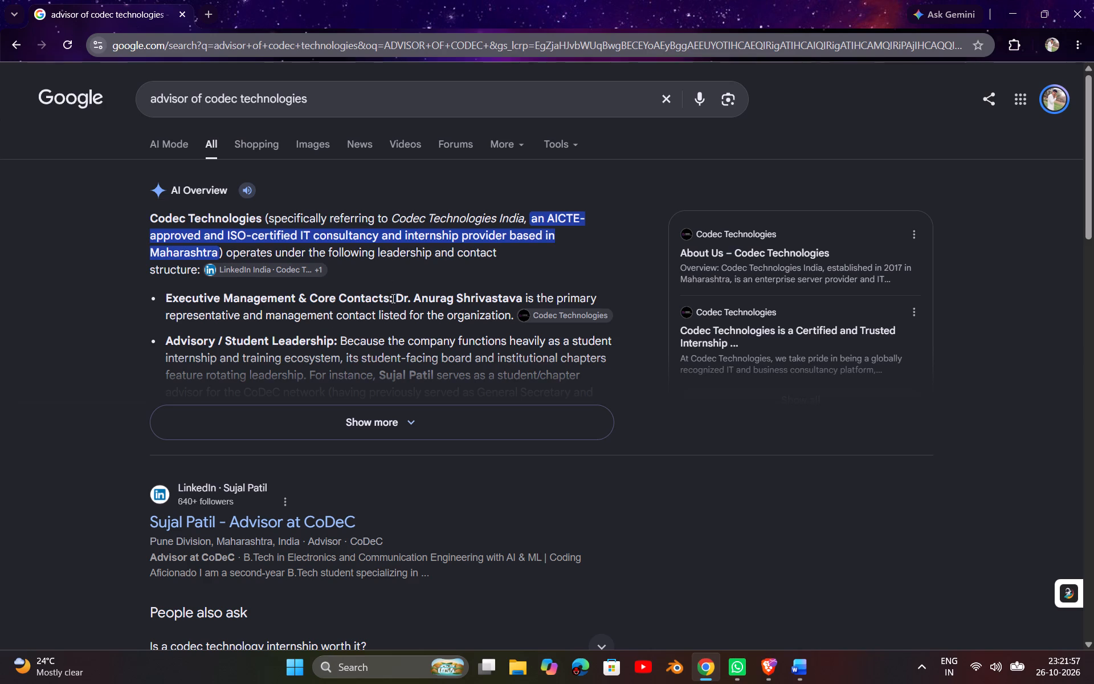
Copy the executive management contact's titled name from the AI Overview and replace "Mr. XYZ" with it in the Word acknowledgement, followed by a space.
drag(395, 298, 432, 298)
drag(432, 298, 520, 307)
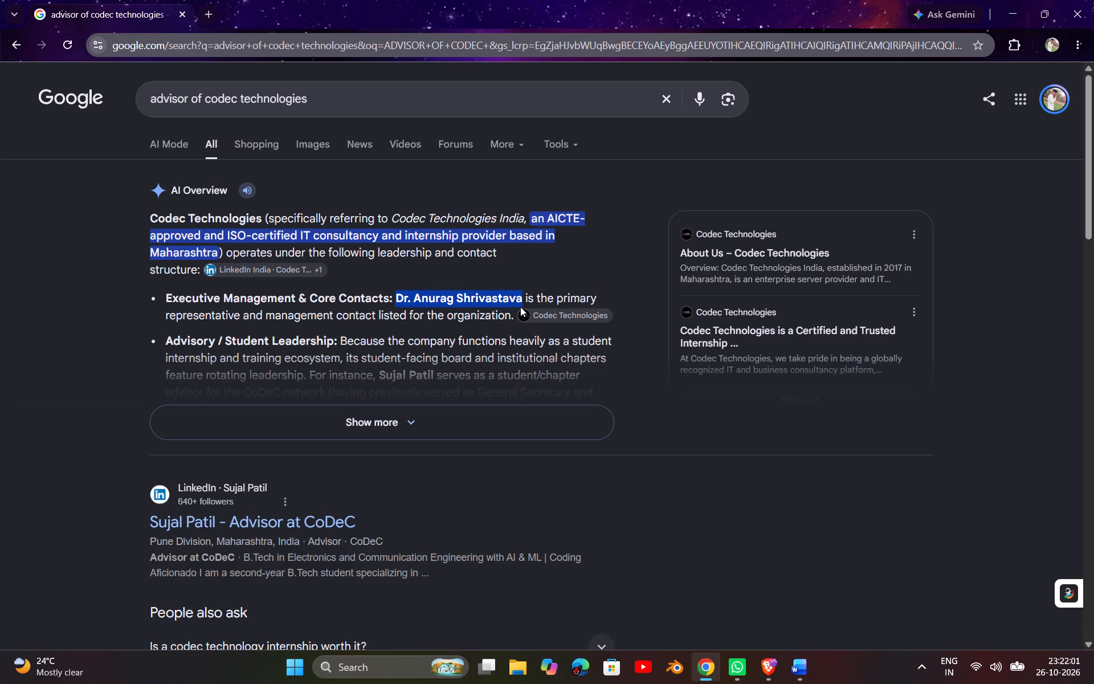
key(ctrl+c)
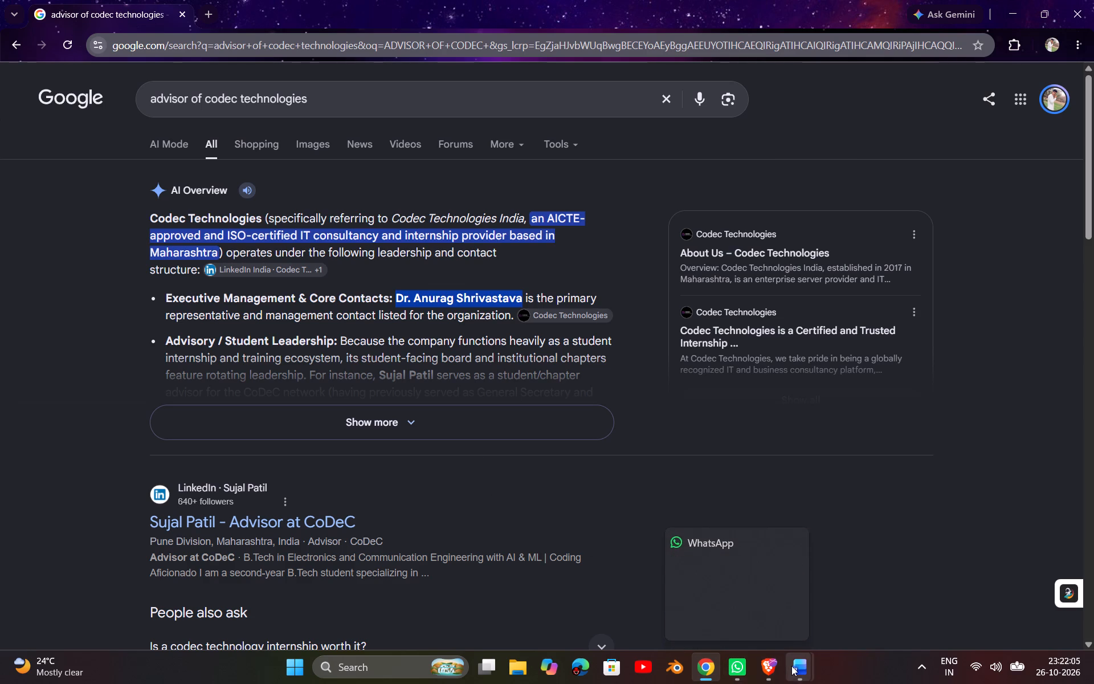
key(alt+Tab)
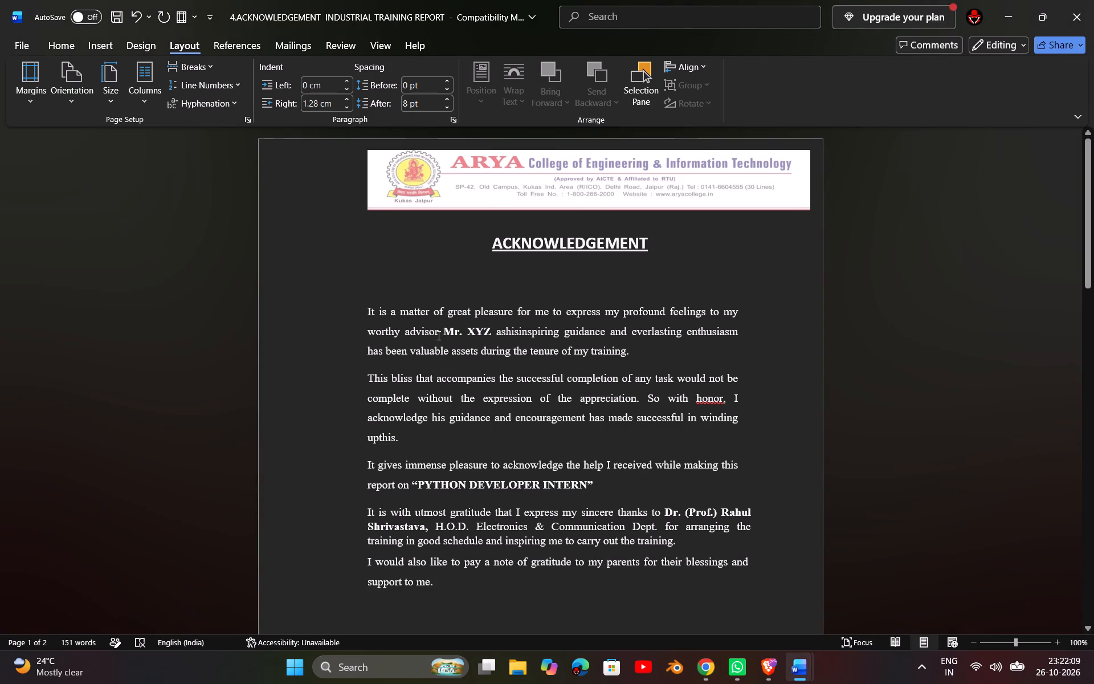
drag(442, 332, 461, 333)
drag(461, 333, 480, 329)
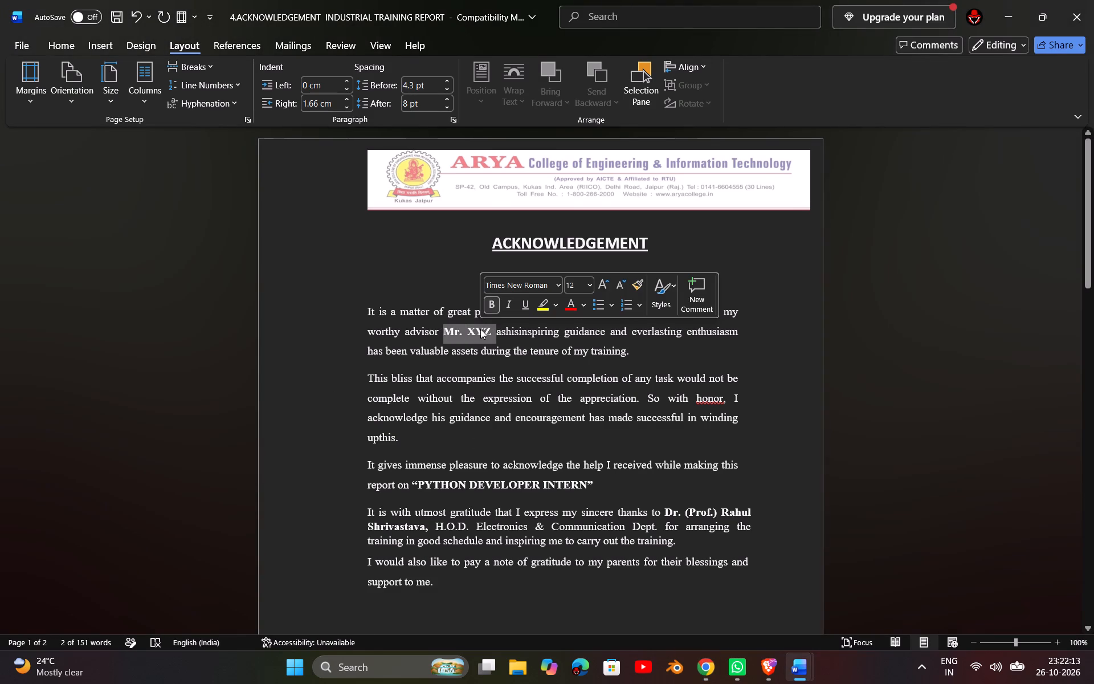
key(ctrl+v)
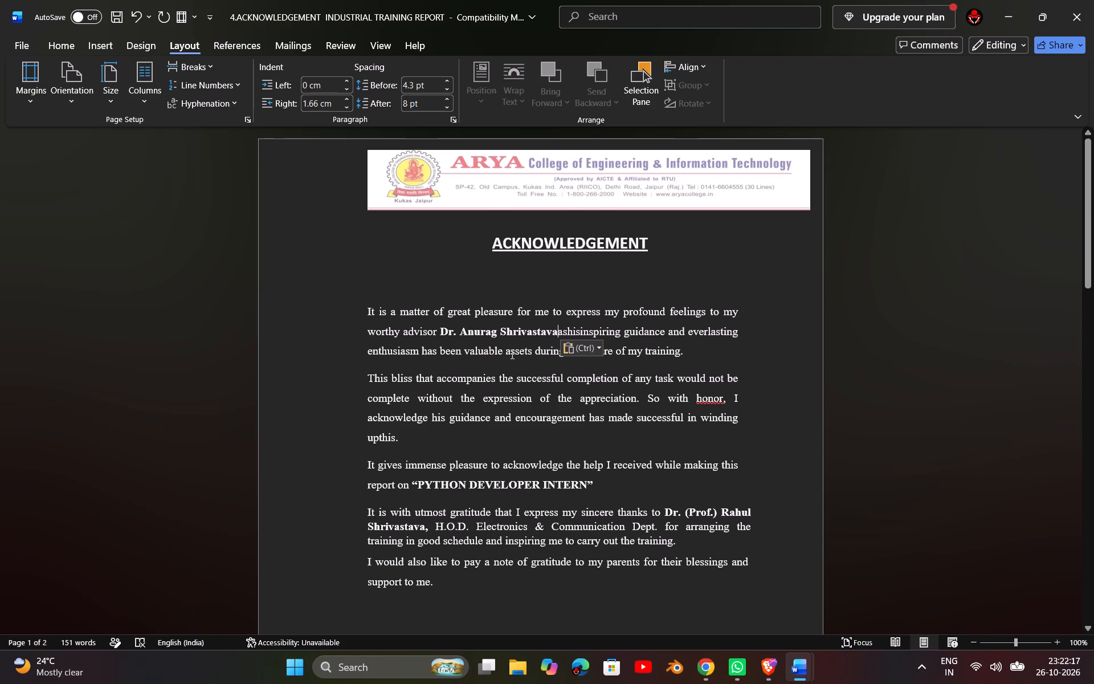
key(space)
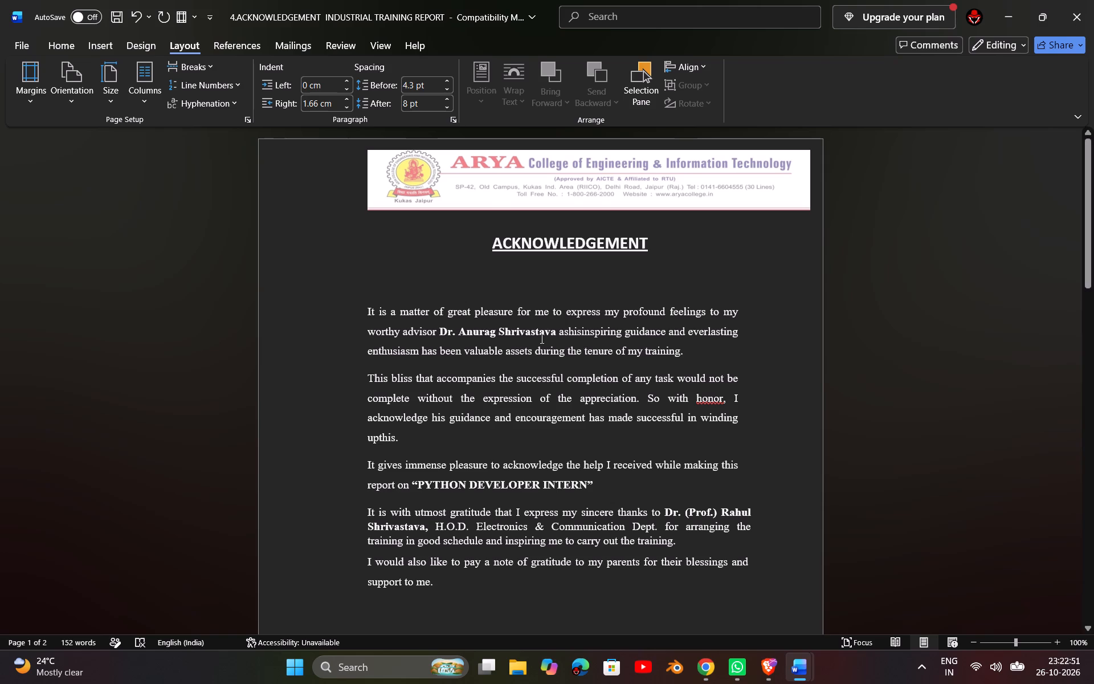
Rewrite the advisor's first name and surname in capital letters after "Dr.", keeping a space before the following text.
key(BackSpace)
key(BackSpace)
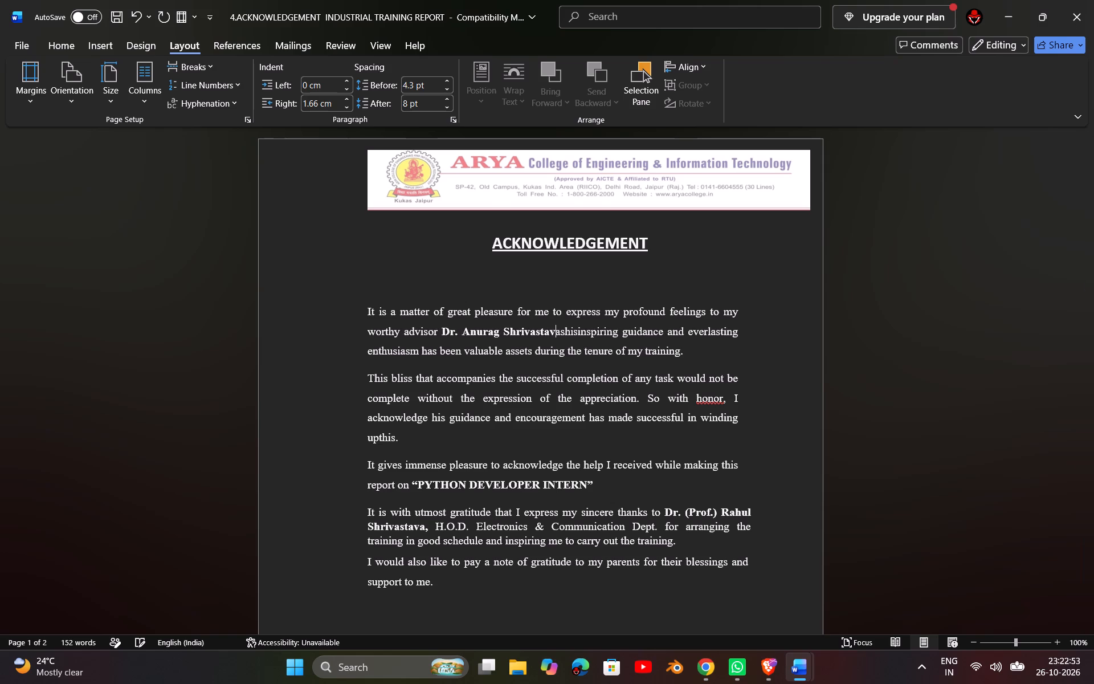
key(BackSpace)
key(BackSpace)
key(BackSpace)
key(BackSpace)
key(BackSpace)
key(BackSpace)
key(BackSpace)
key(BackSpace)
key(BackSpace)
key(BackSpace)
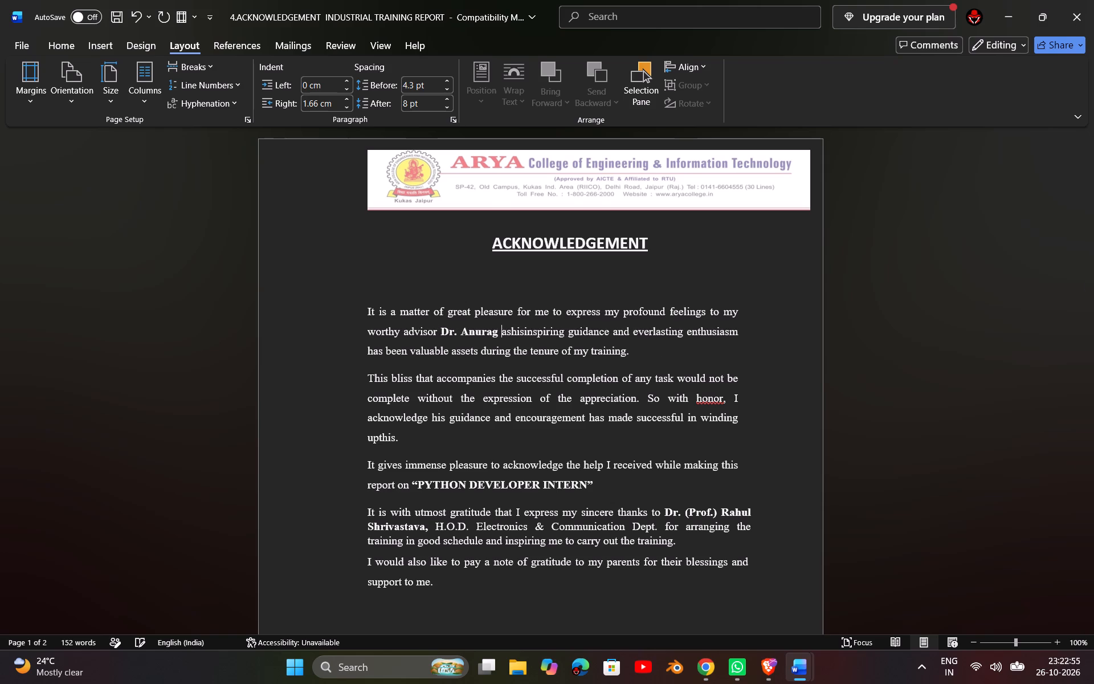
key(BackSpace)
key(BackSpace)
key(BackSpace)
key(BackSpace)
key(BackSpace)
key(BackSpace)
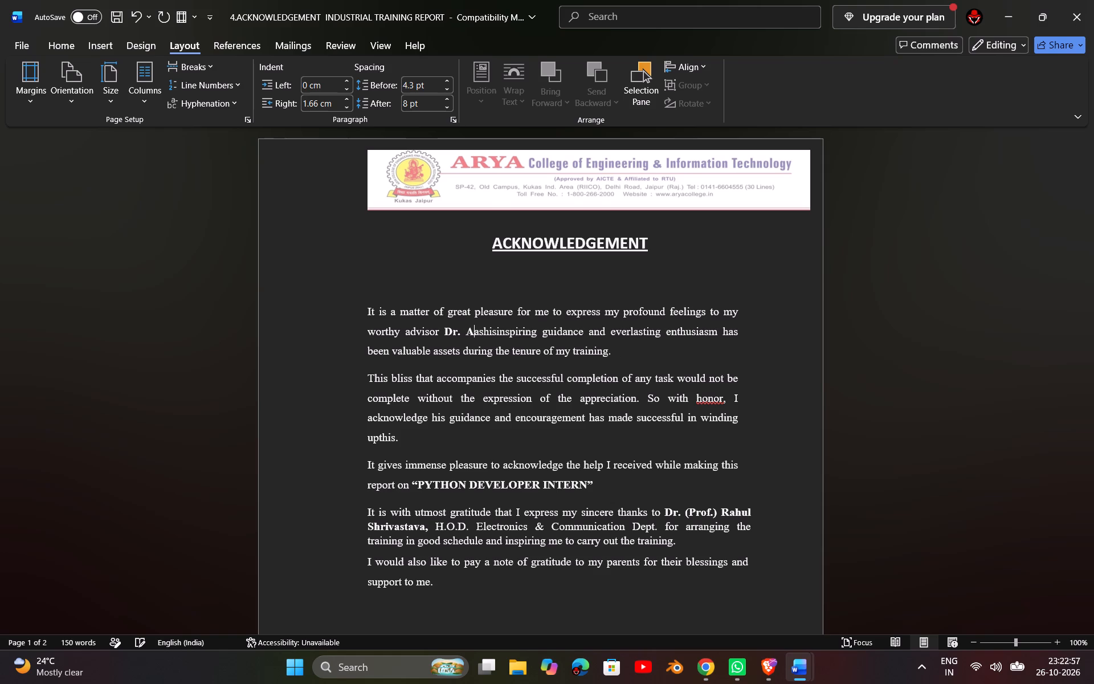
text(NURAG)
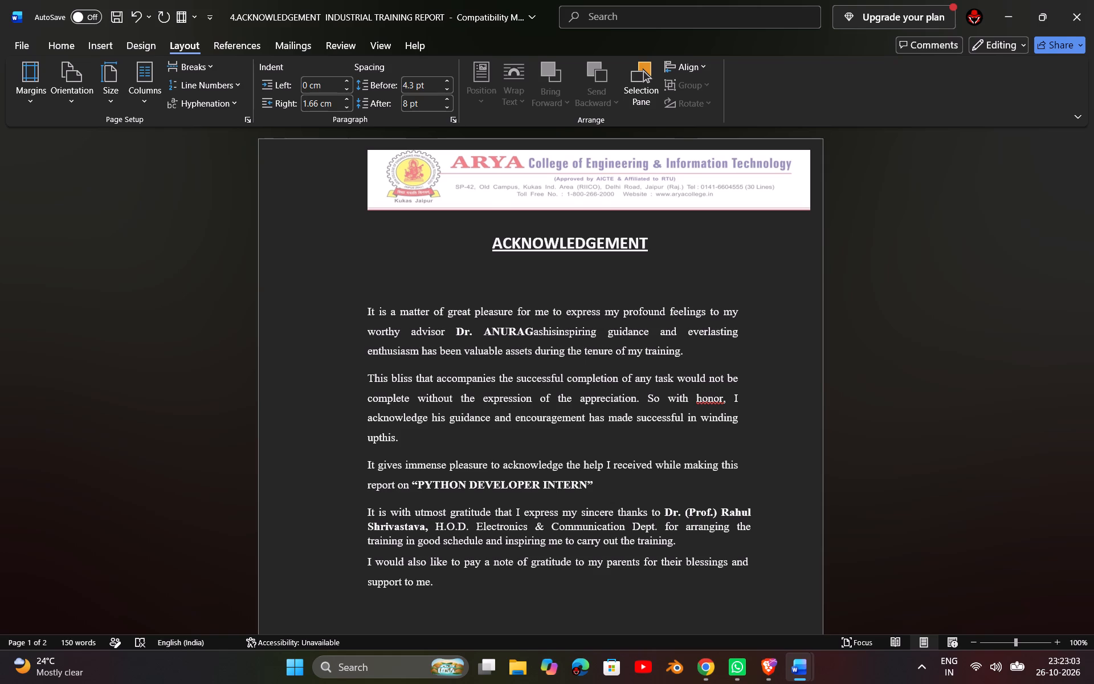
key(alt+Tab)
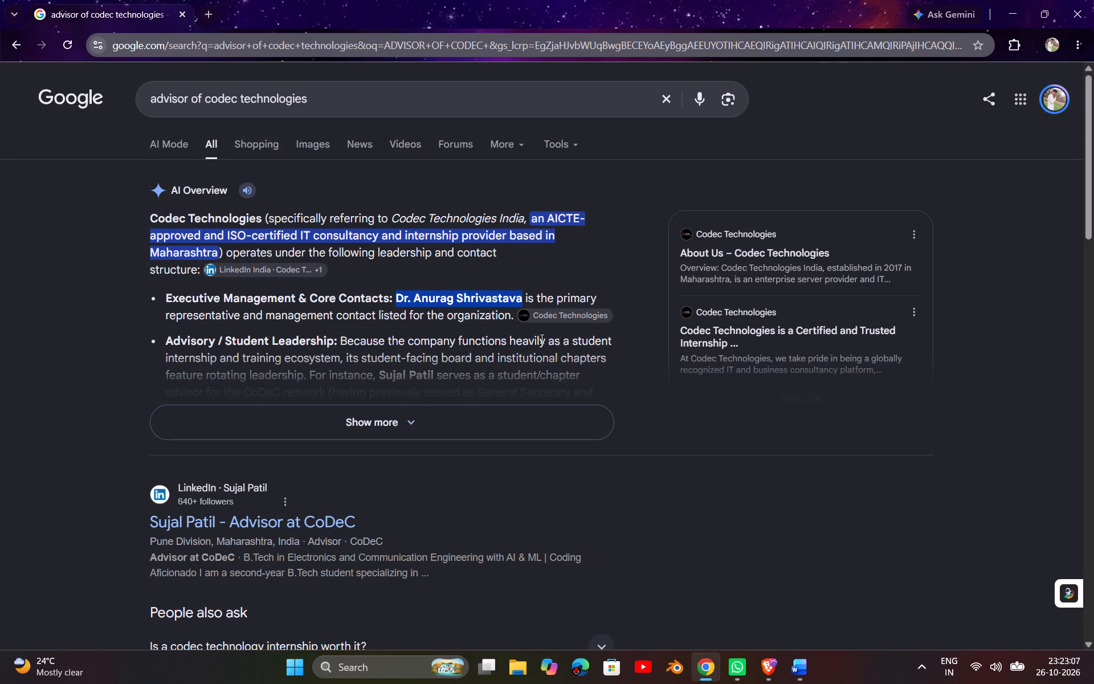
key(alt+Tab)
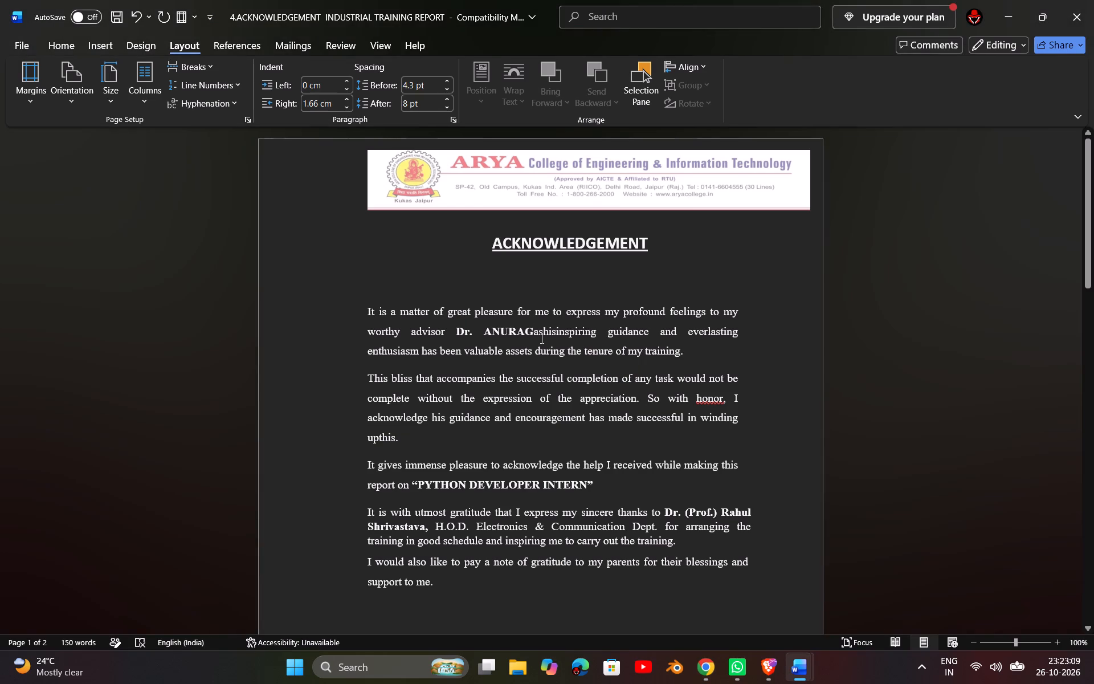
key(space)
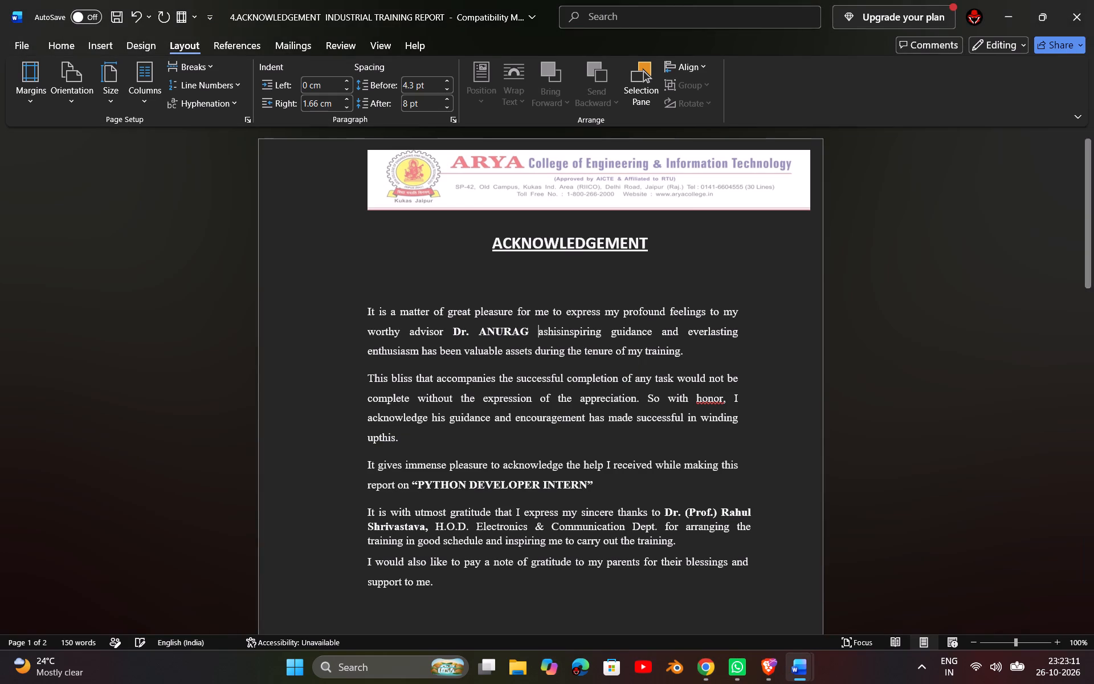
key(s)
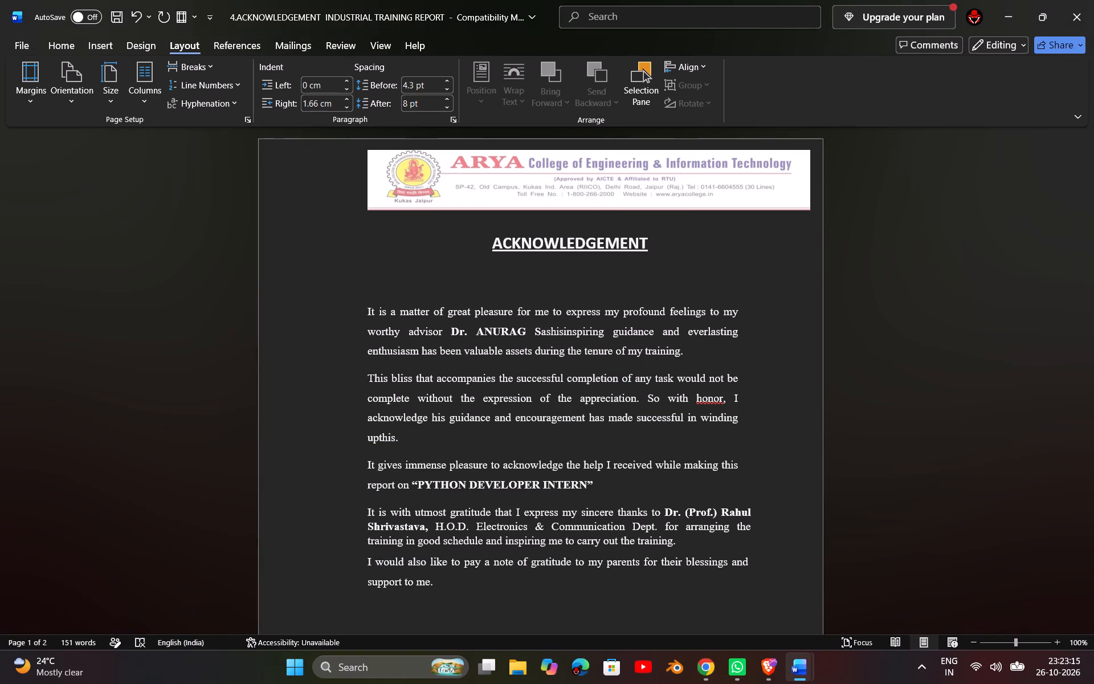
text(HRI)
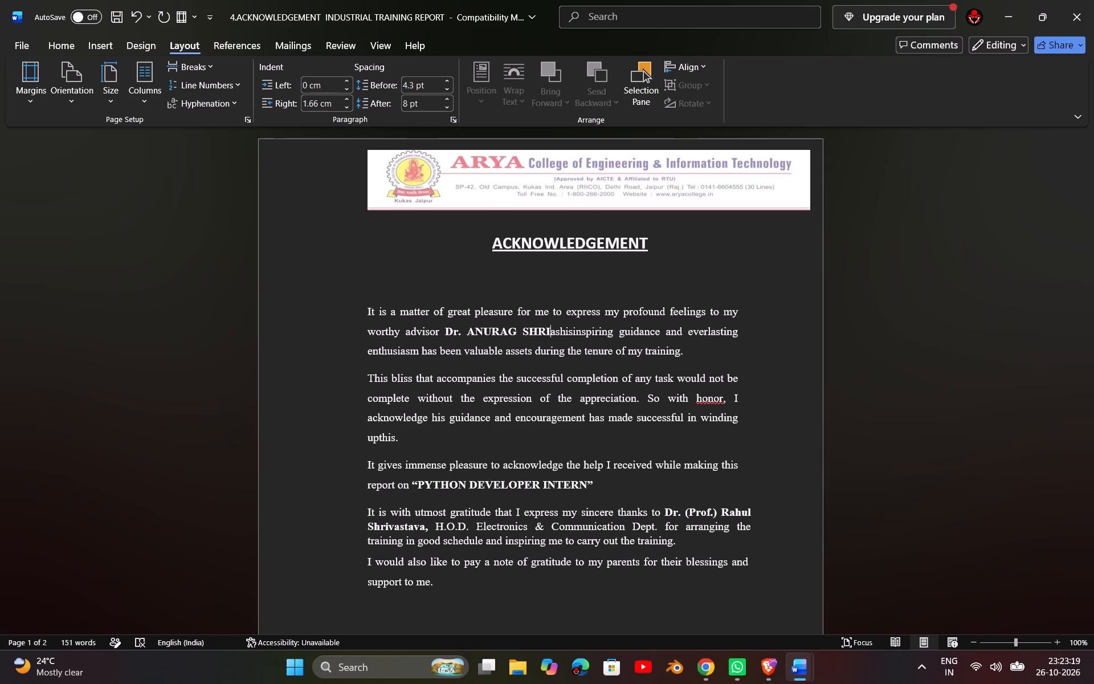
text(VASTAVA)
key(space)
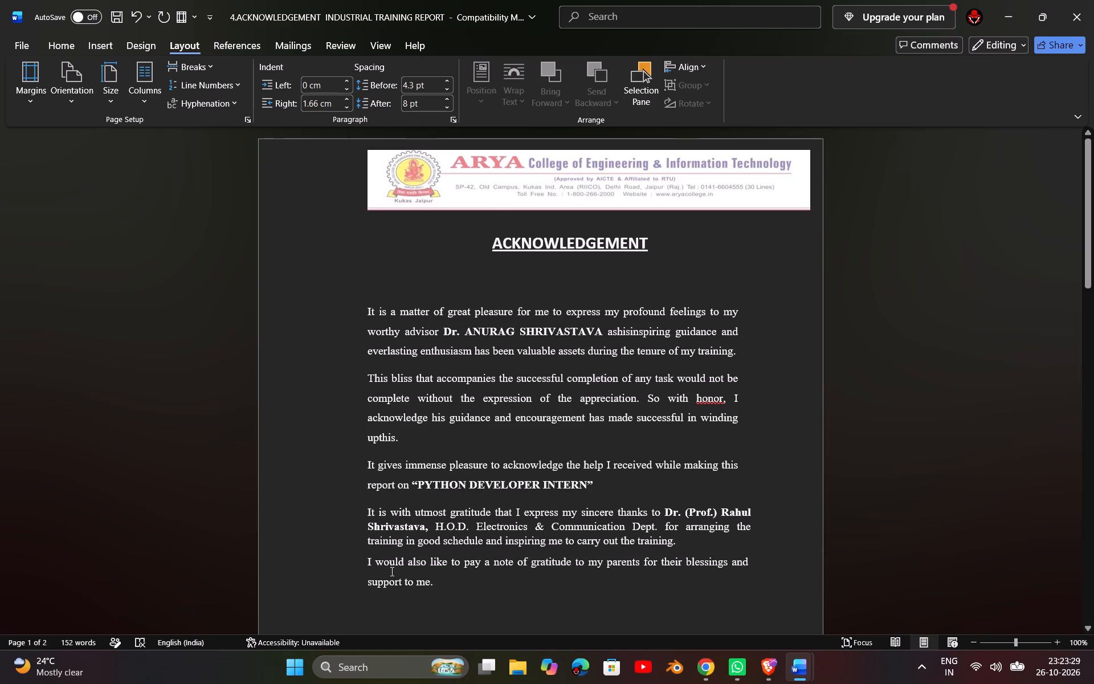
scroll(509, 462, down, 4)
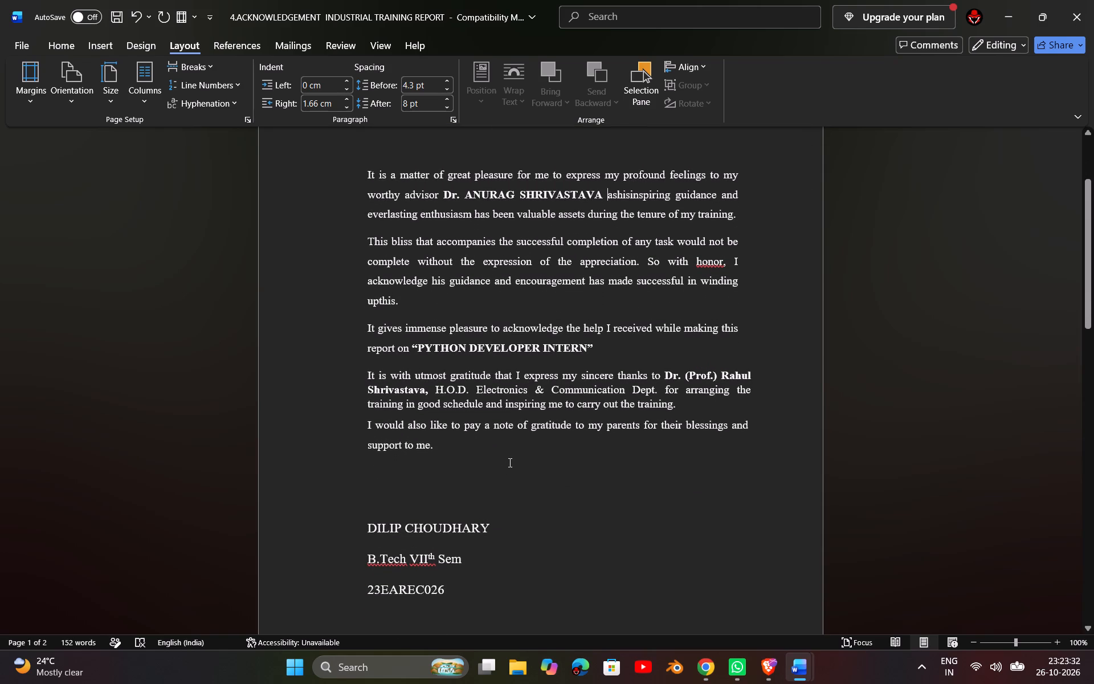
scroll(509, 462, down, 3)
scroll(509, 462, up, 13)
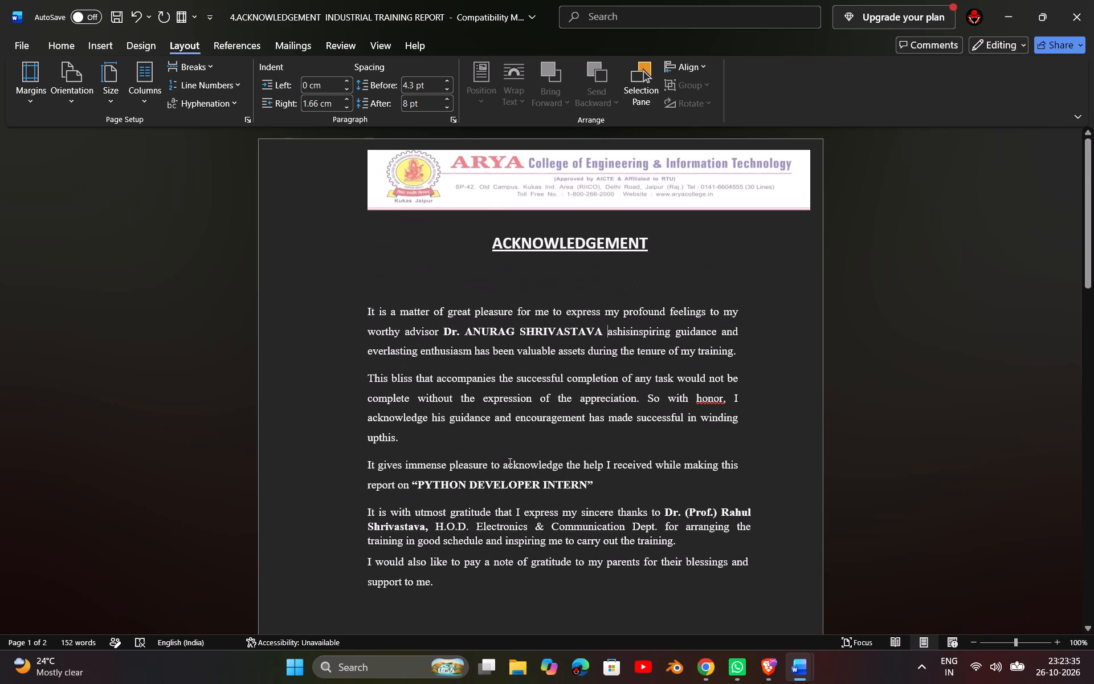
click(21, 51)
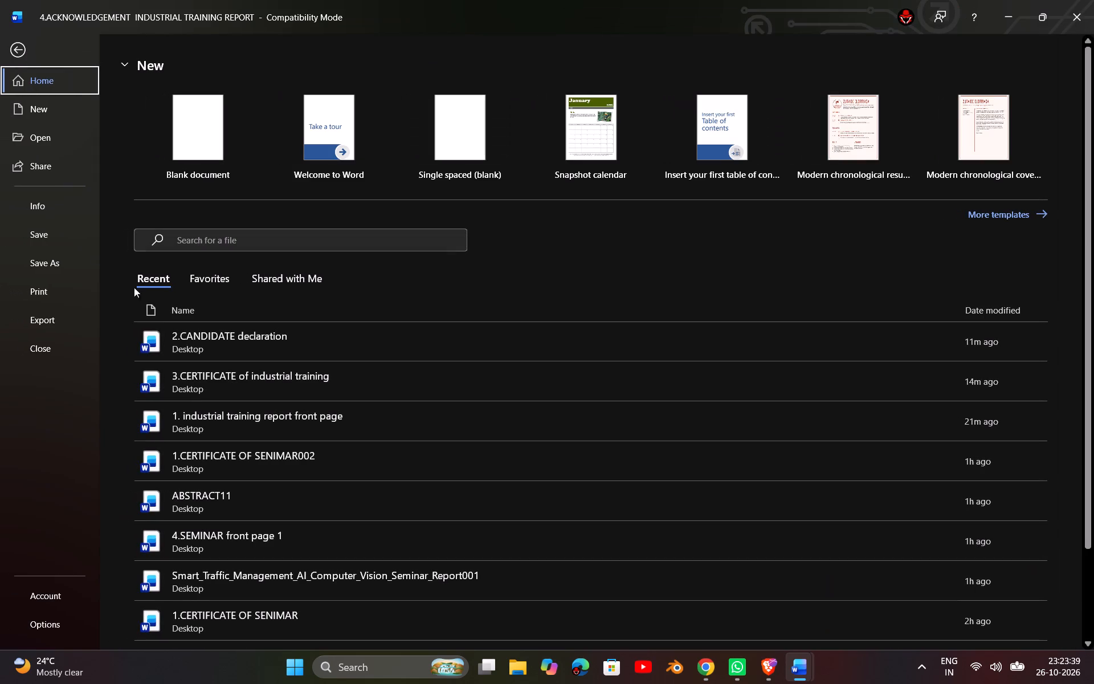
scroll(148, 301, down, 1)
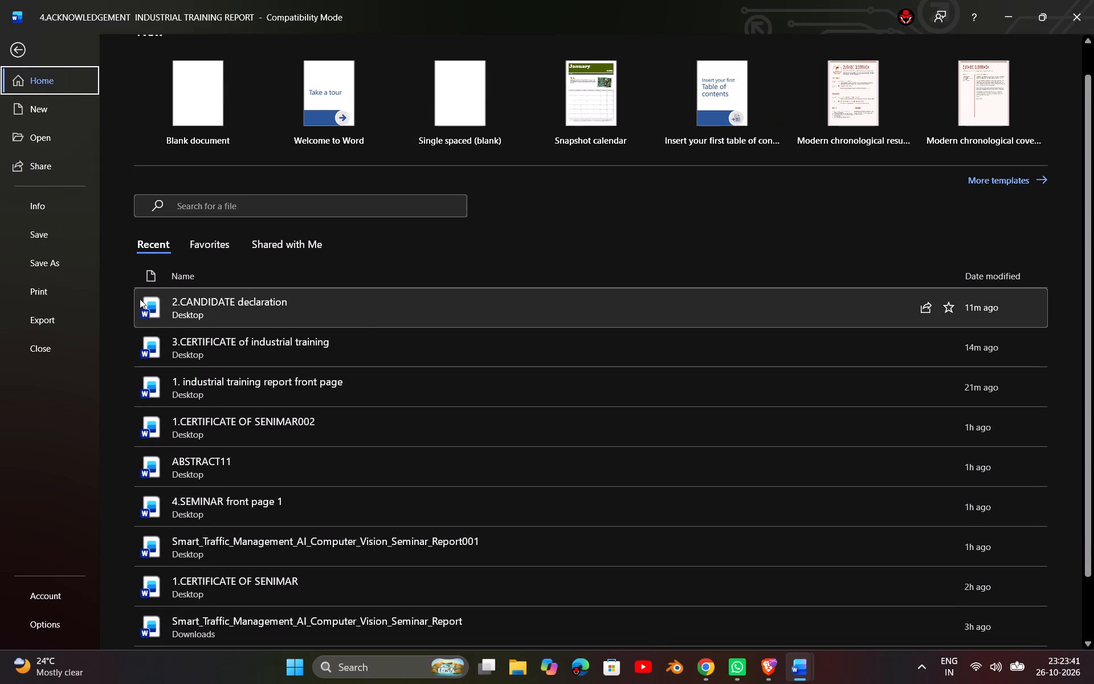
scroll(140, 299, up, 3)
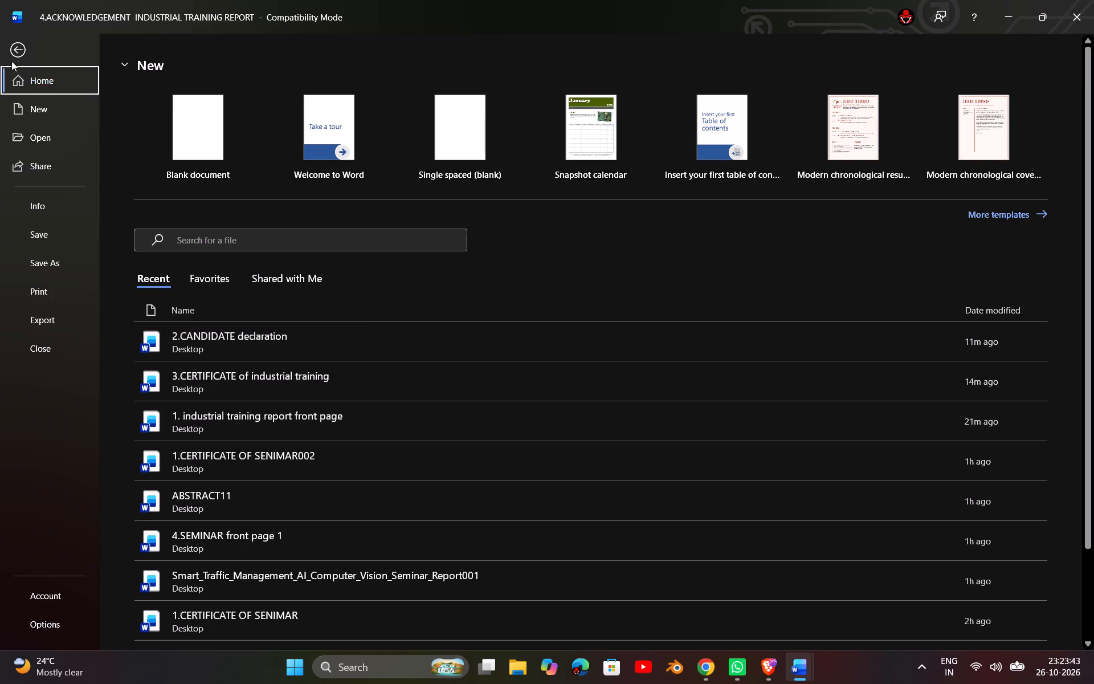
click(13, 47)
Delete the break and empty lines after the roll number to remove the extra second page from the acknowledgement.
scroll(287, 359, down, 8)
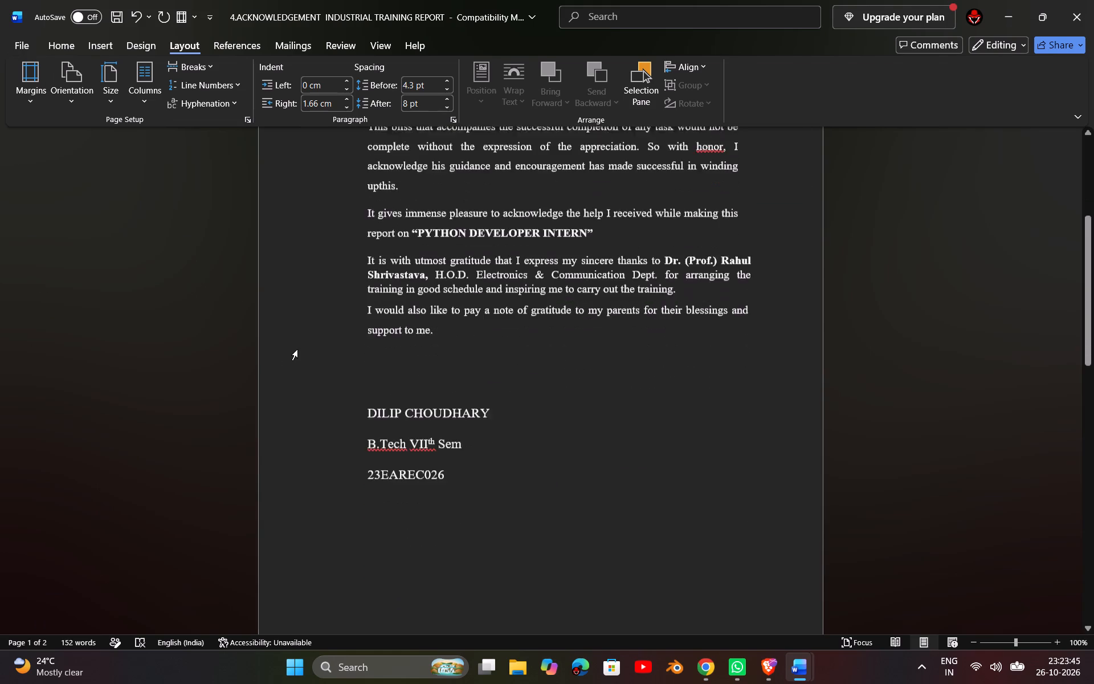
scroll(298, 345, down, 5)
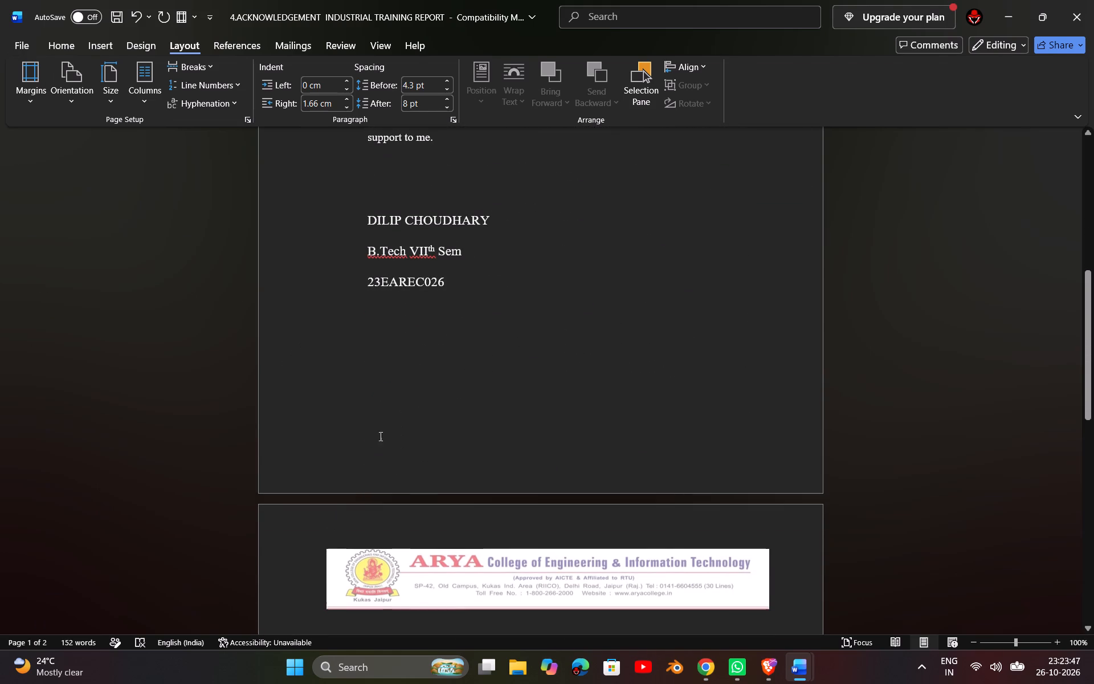
click(365, 324)
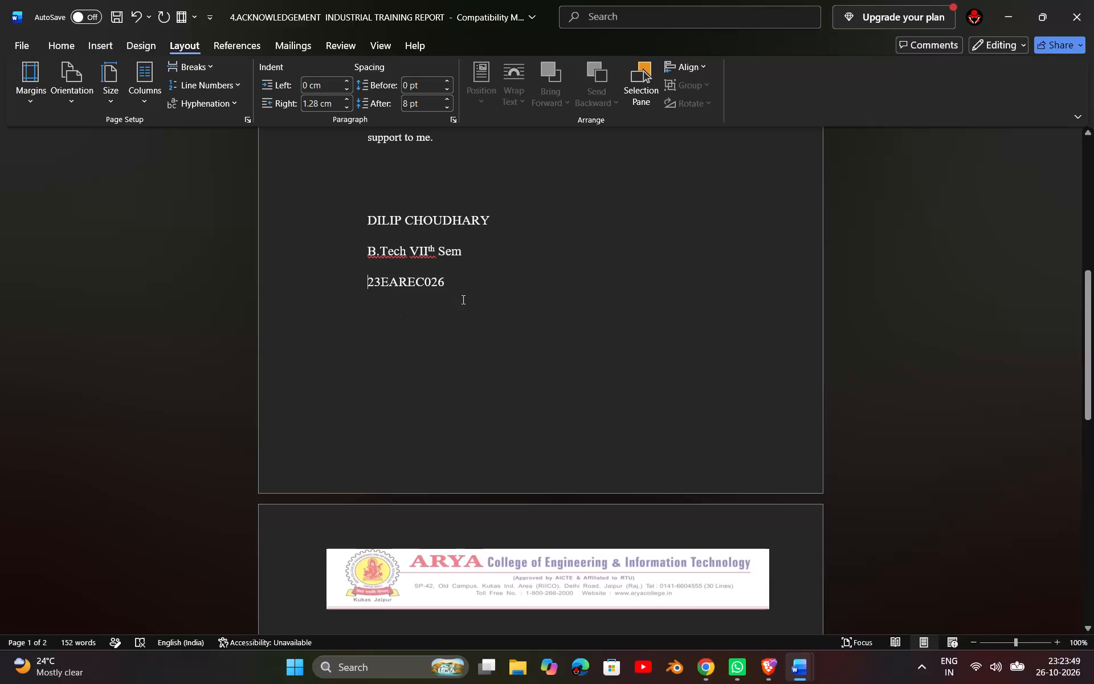
click(462, 296)
key(Delete)
key(Delete)
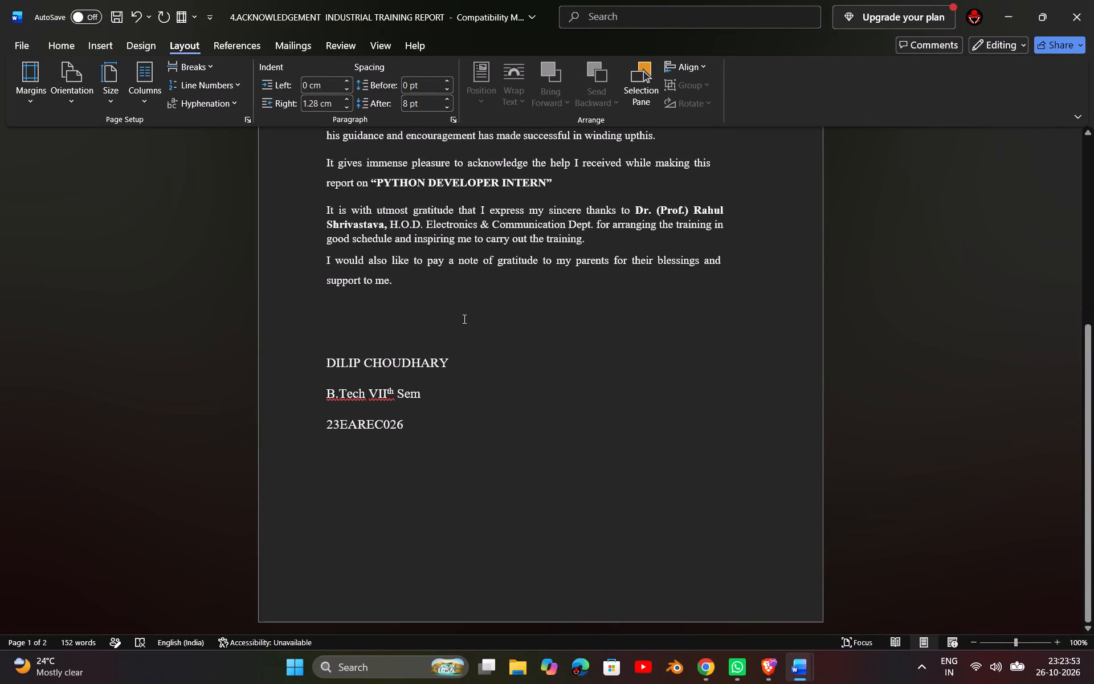
key(Delete)
key(Delete)
key(Delete)
key(Down)
key(Down)
Open the acknowledgement page's footer and its page number format for a custom starting number.
double_click(374, 611)
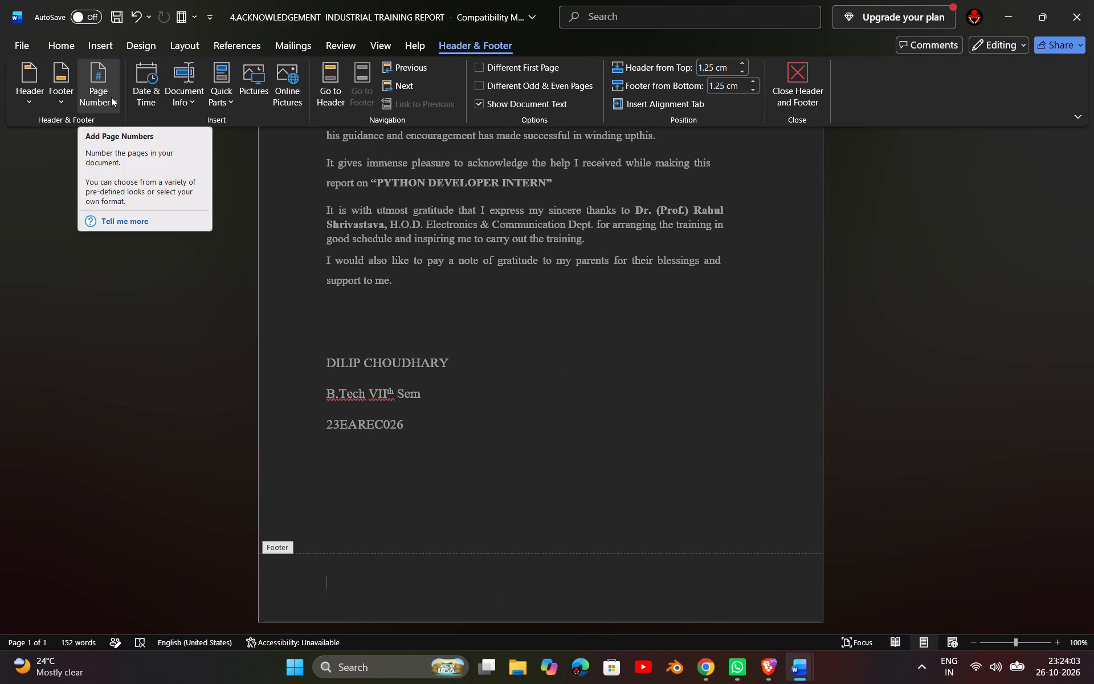
click(111, 97)
click(129, 217)
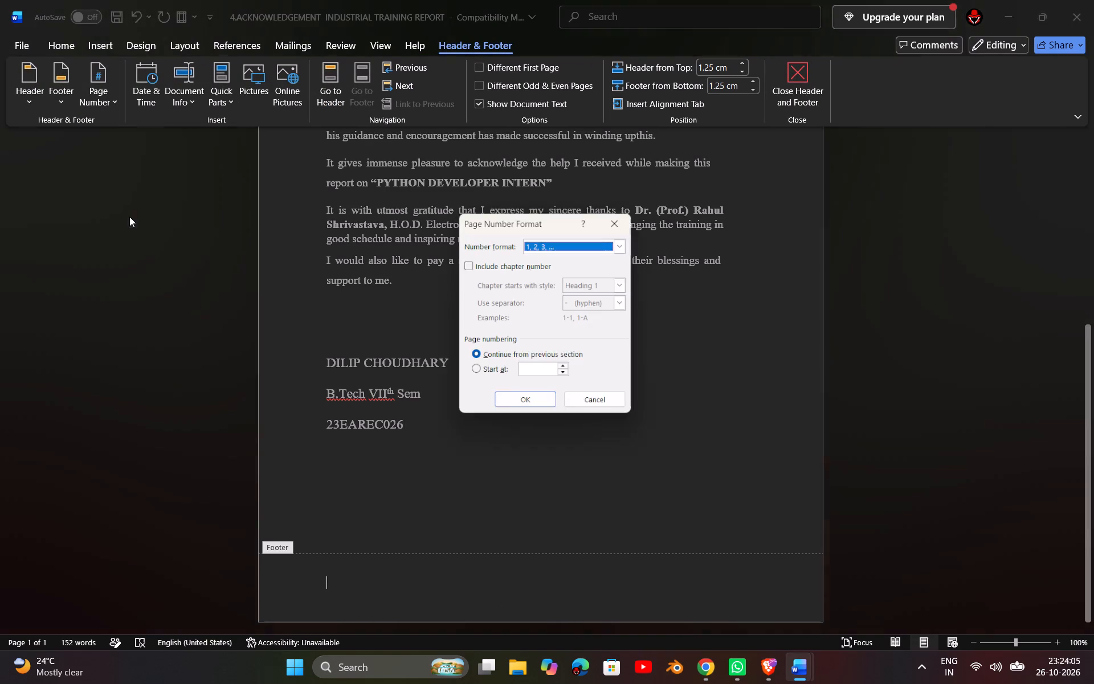
click(522, 365)
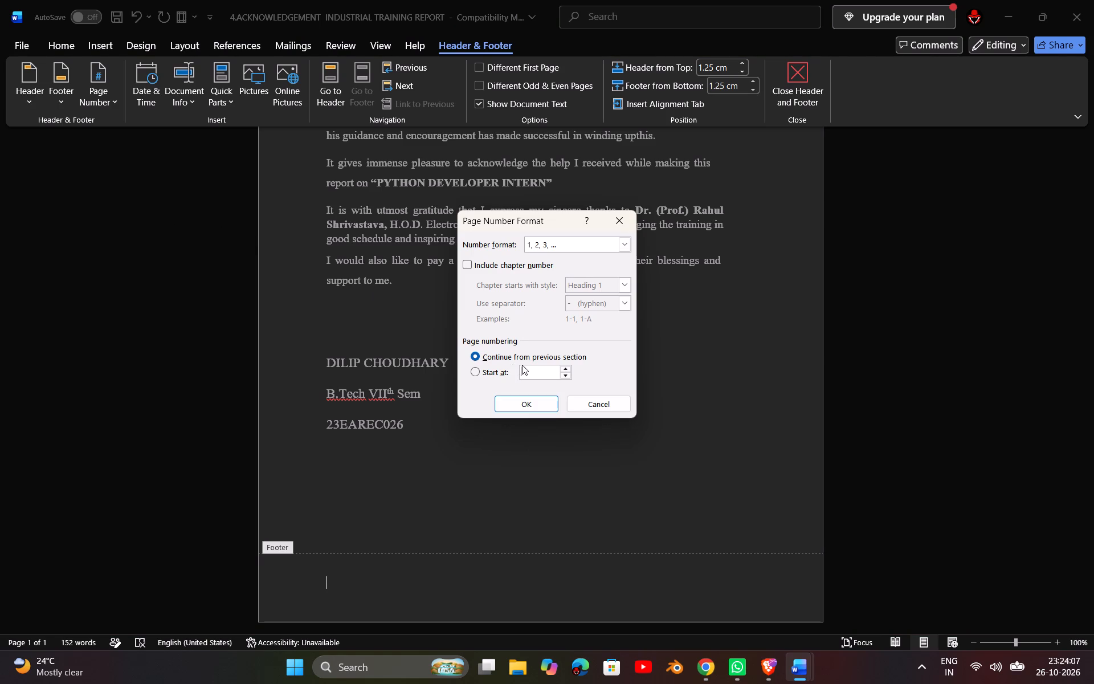
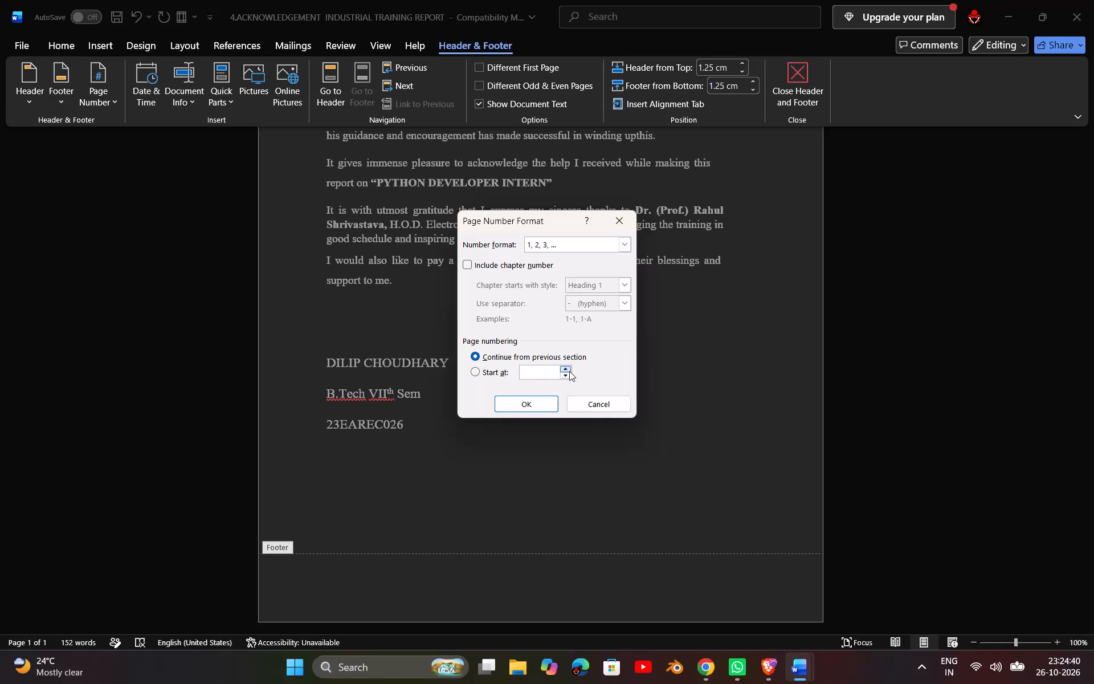
Set the page number format to lowercase Roman numerals (i, ii, iii) with numbering starting at iv.
click(625, 248)
click(586, 294)
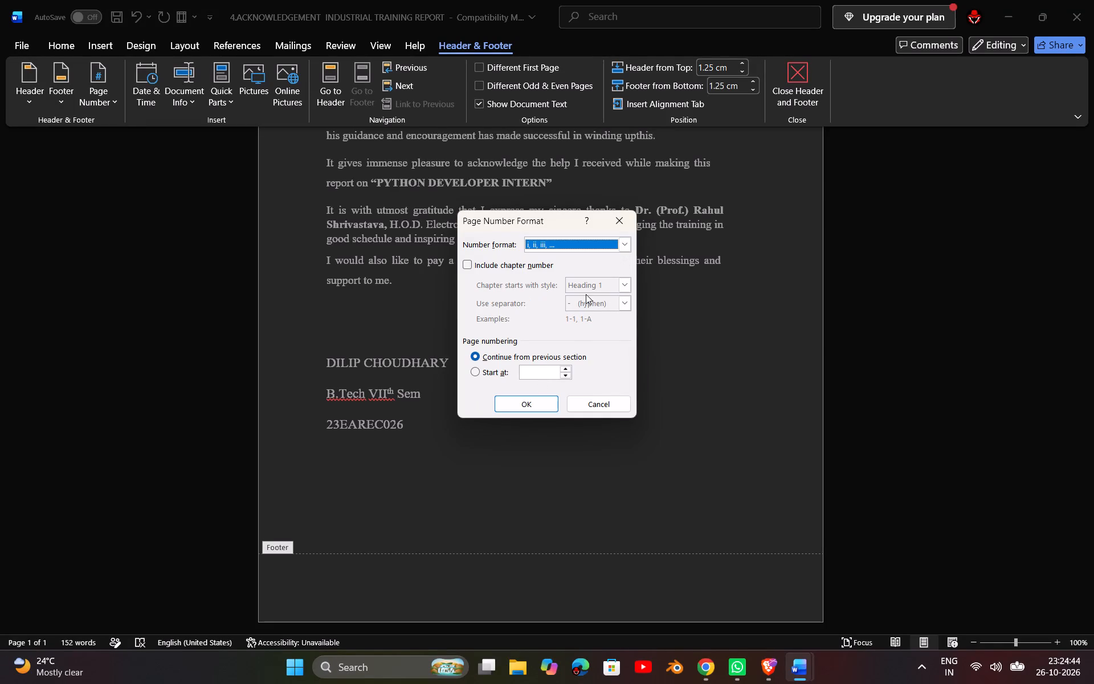
triple_click(566, 370)
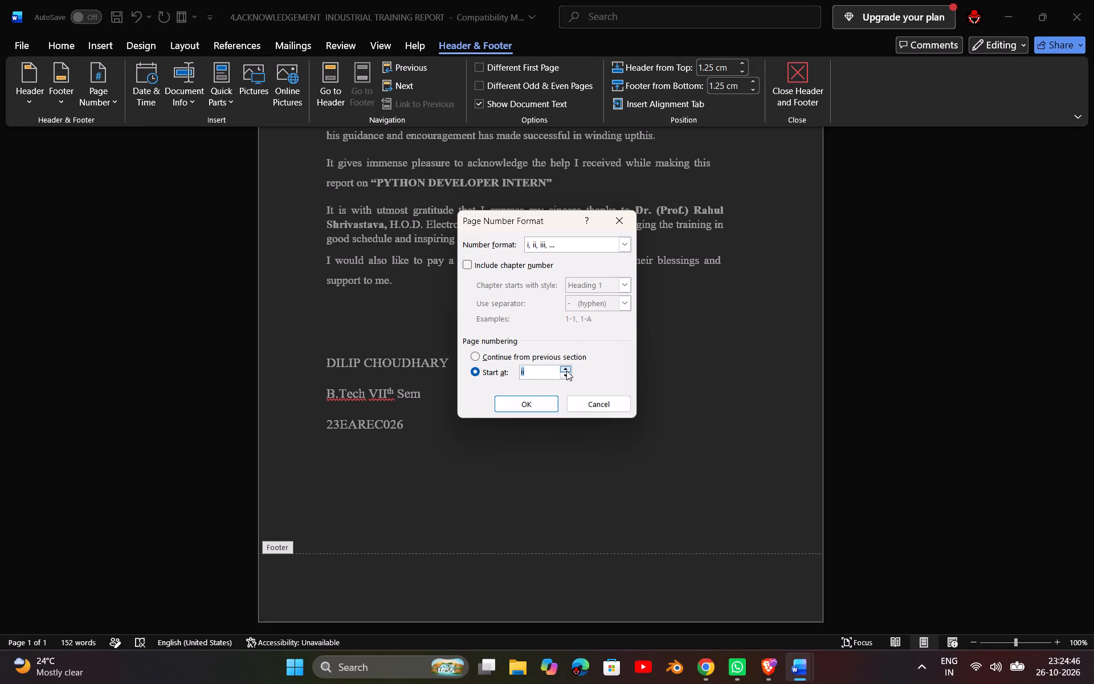
click(566, 370)
click(533, 408)
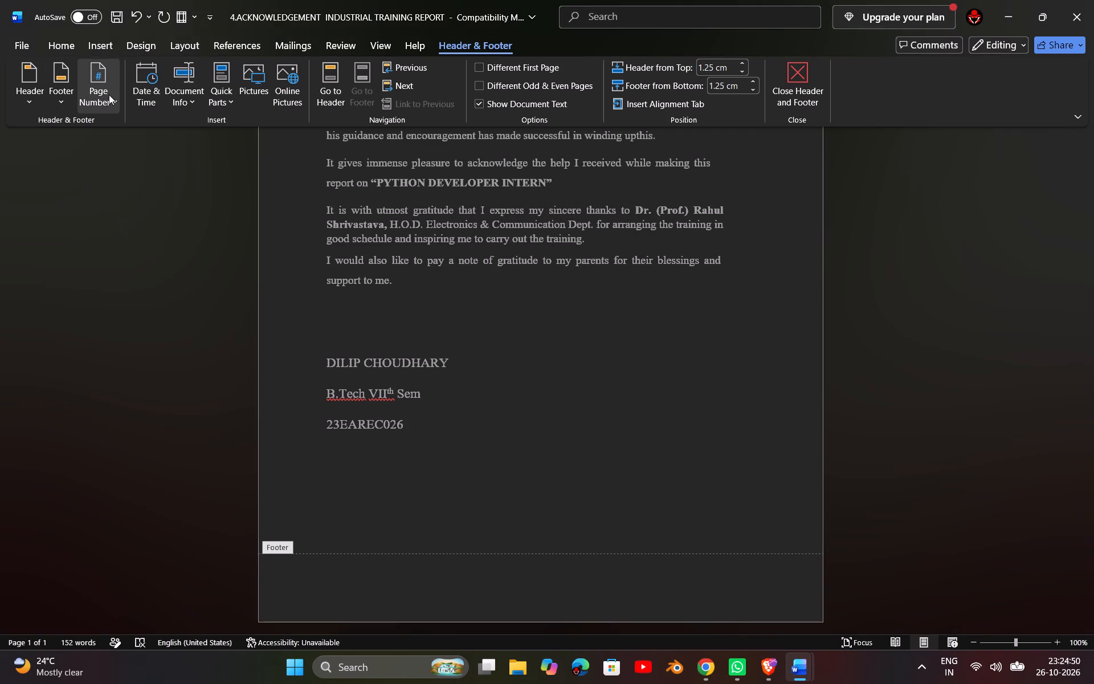
Insert a centred Plain Number 2 page number at the bottom of the acknowledgement page.
click(111, 95)
click(141, 145)
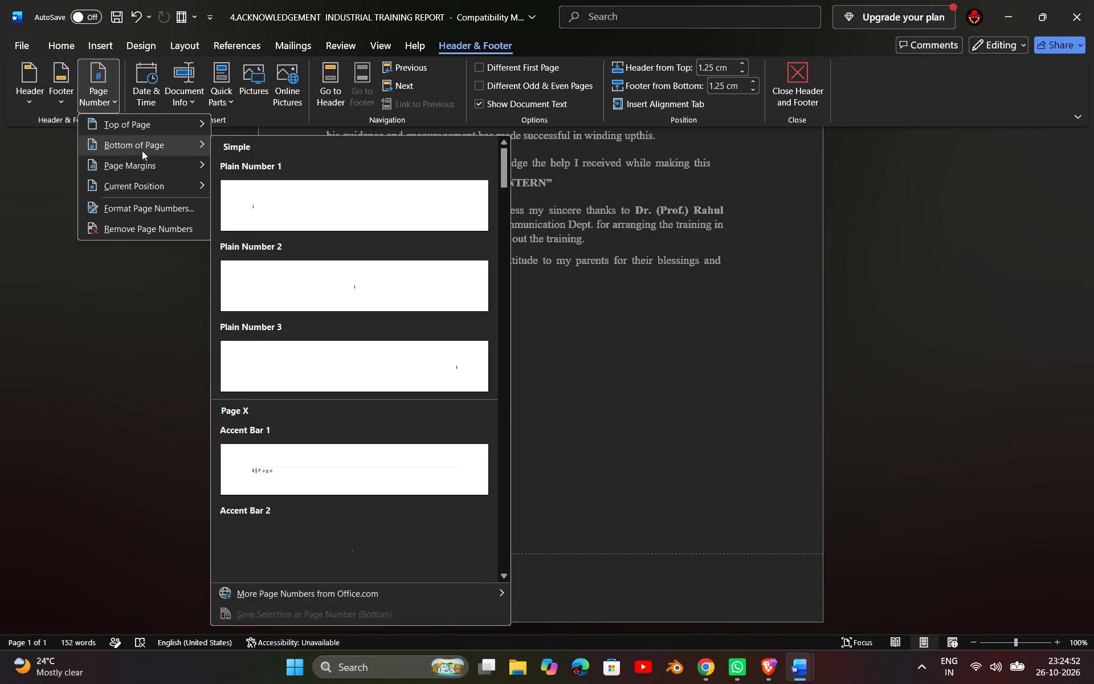
click(325, 300)
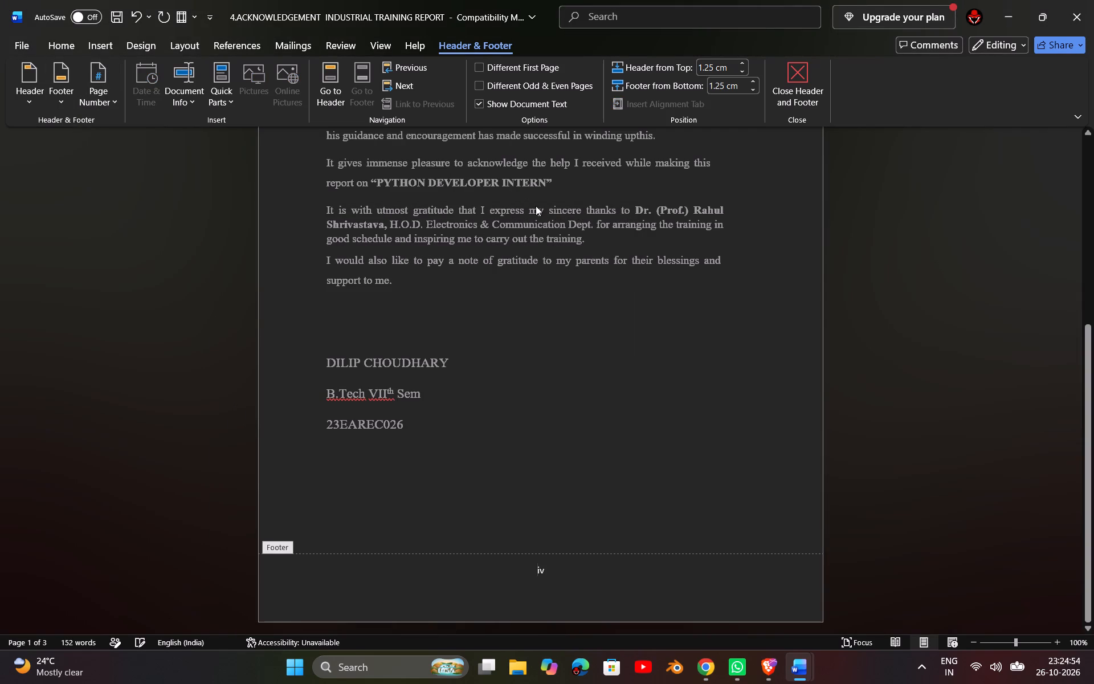
click(566, 501)
Save the acknowledgement to the Desktop as a Word Document under the name 4.ACKNOWLEDGEMENT INDUSTRIAL TRAINING REPORT.
click(17, 47)
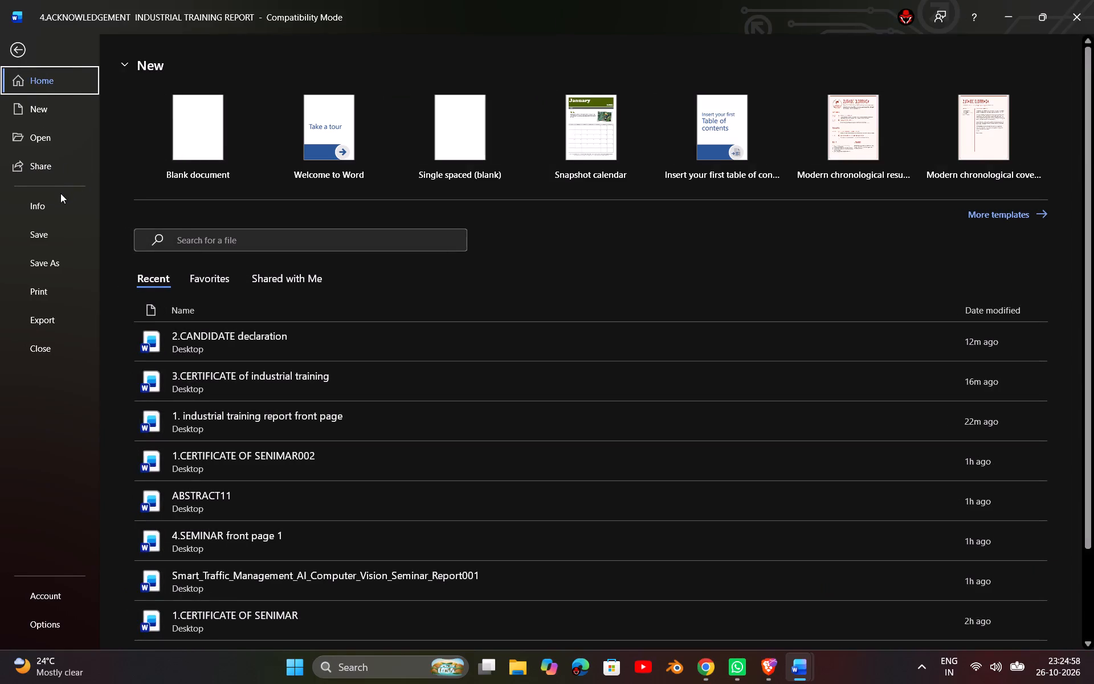
click(56, 272)
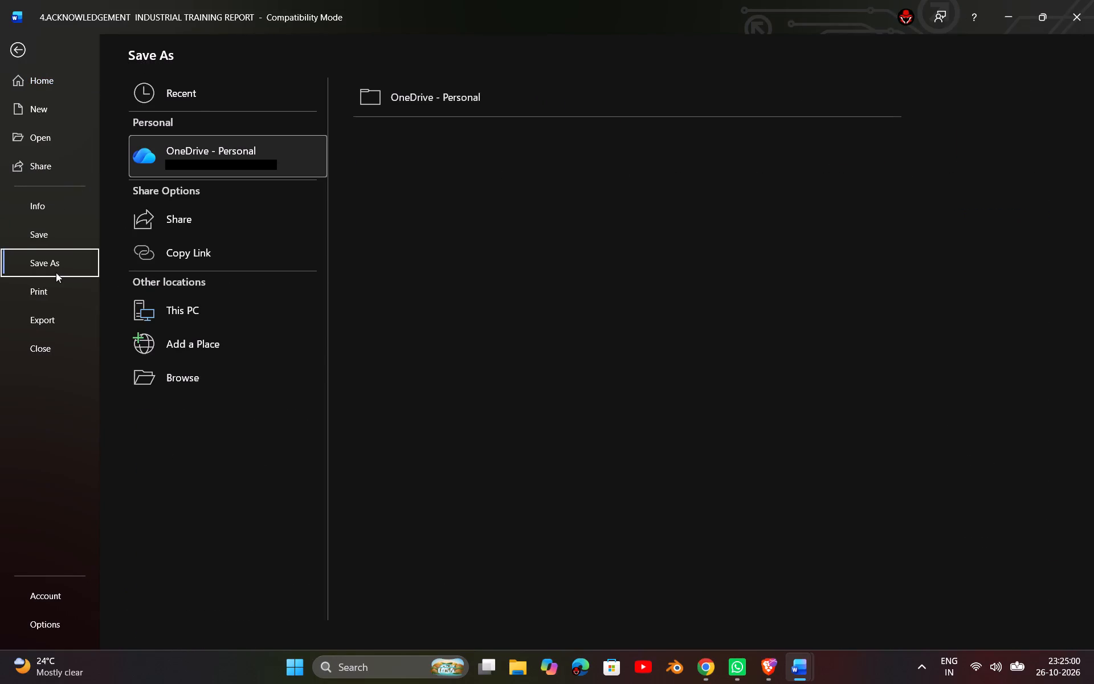
click(205, 296)
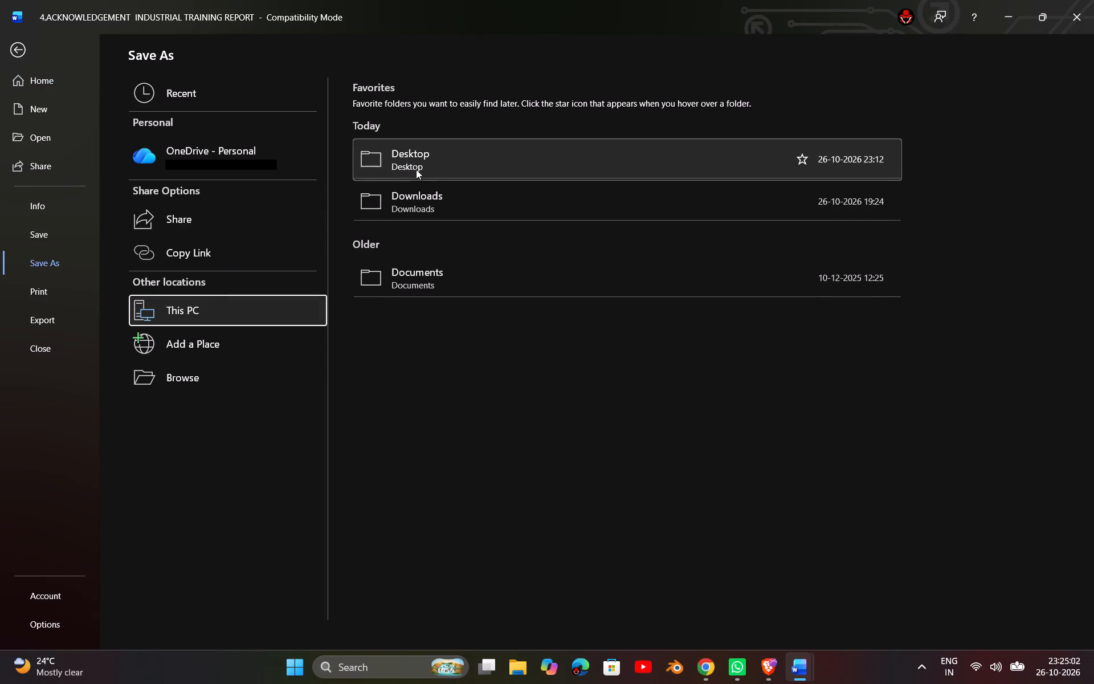
click(416, 169)
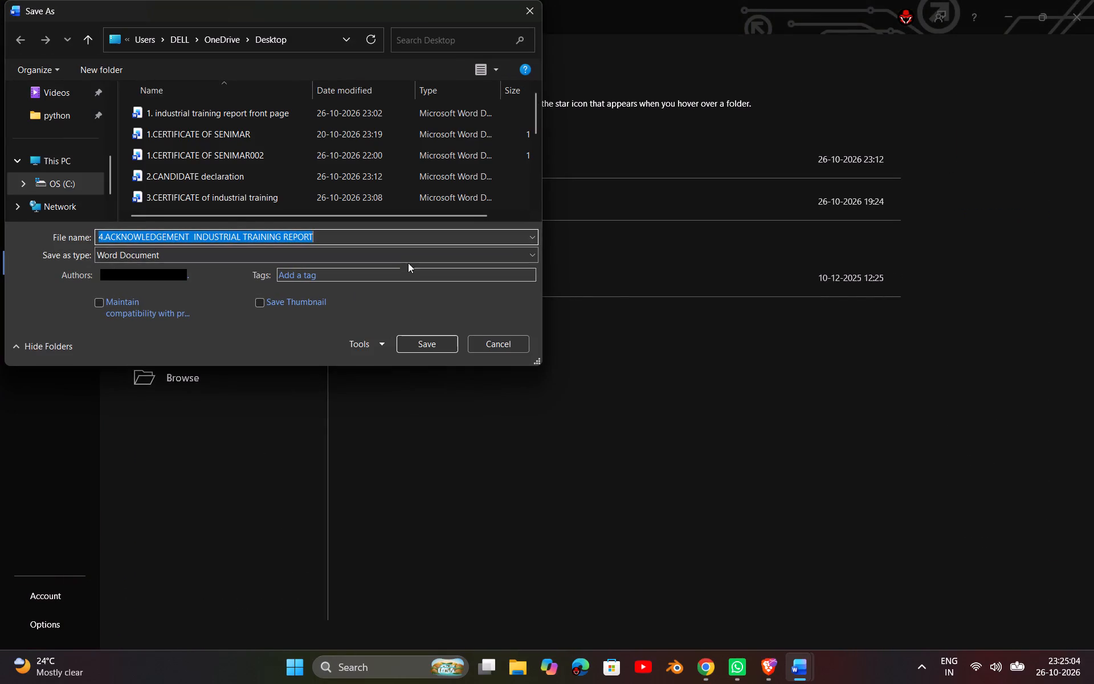
click(435, 340)
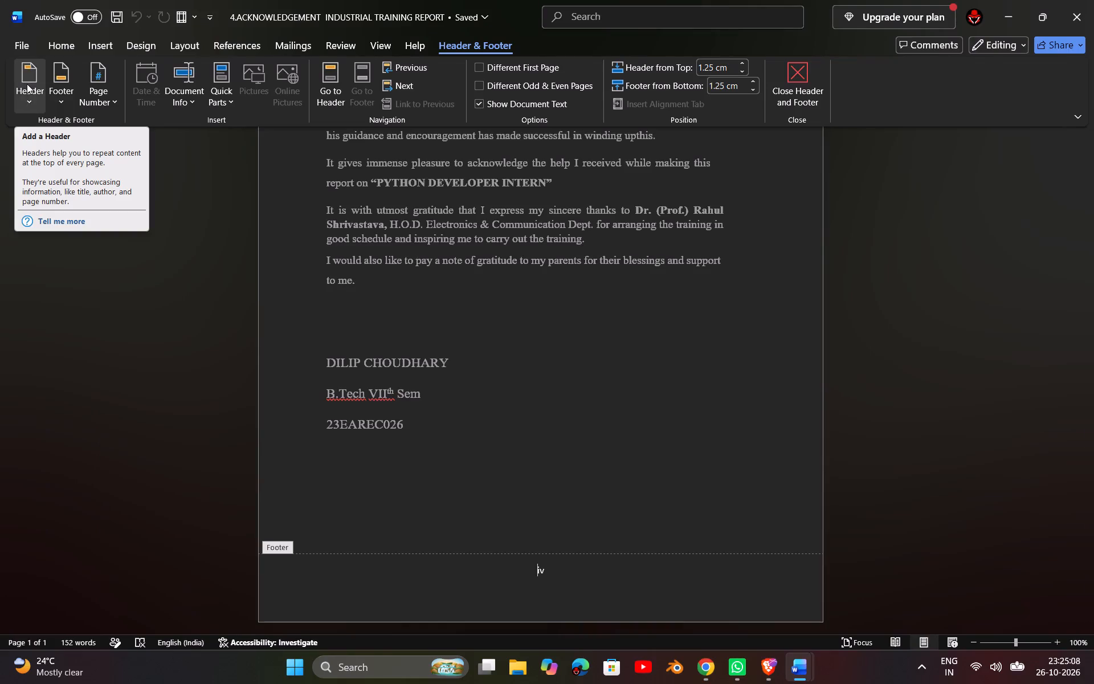
Save a PDF copy of the acknowledgement to the Desktop under the same name, and return from the opened PDF to the document.
click(30, 41)
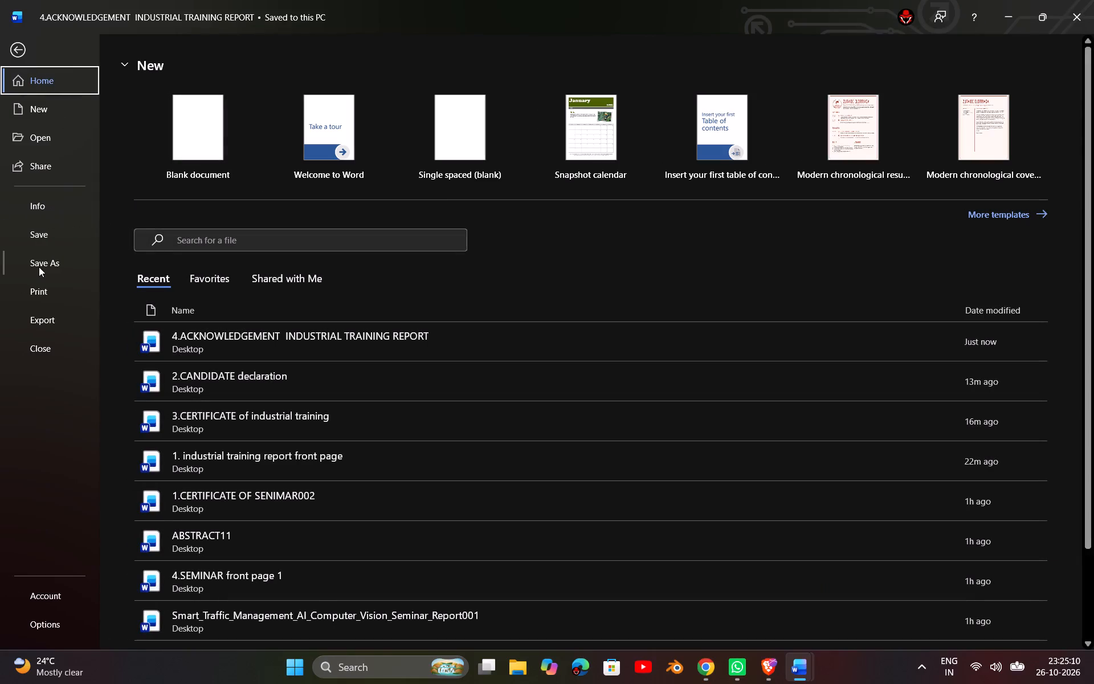
click(40, 268)
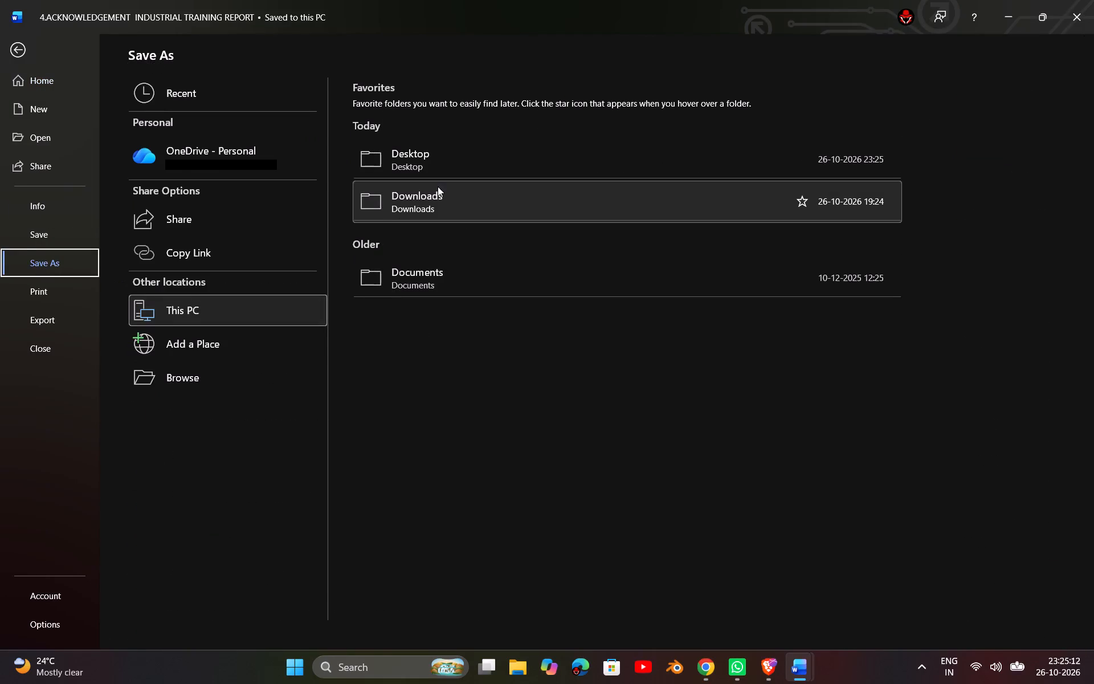
click(435, 177)
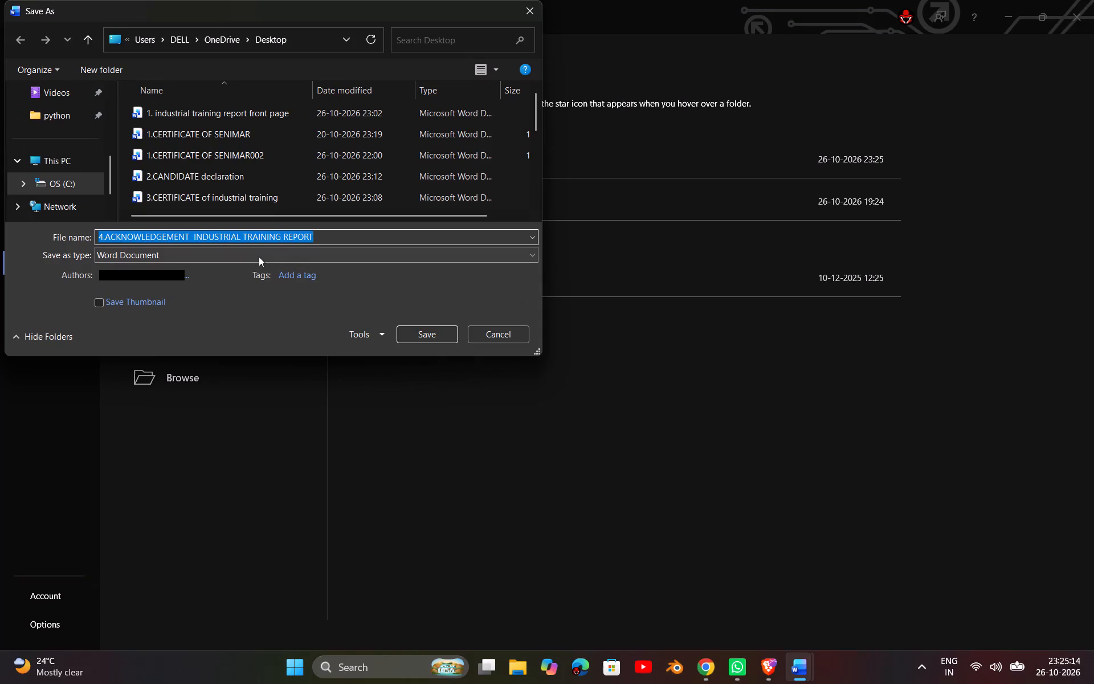
click(259, 256)
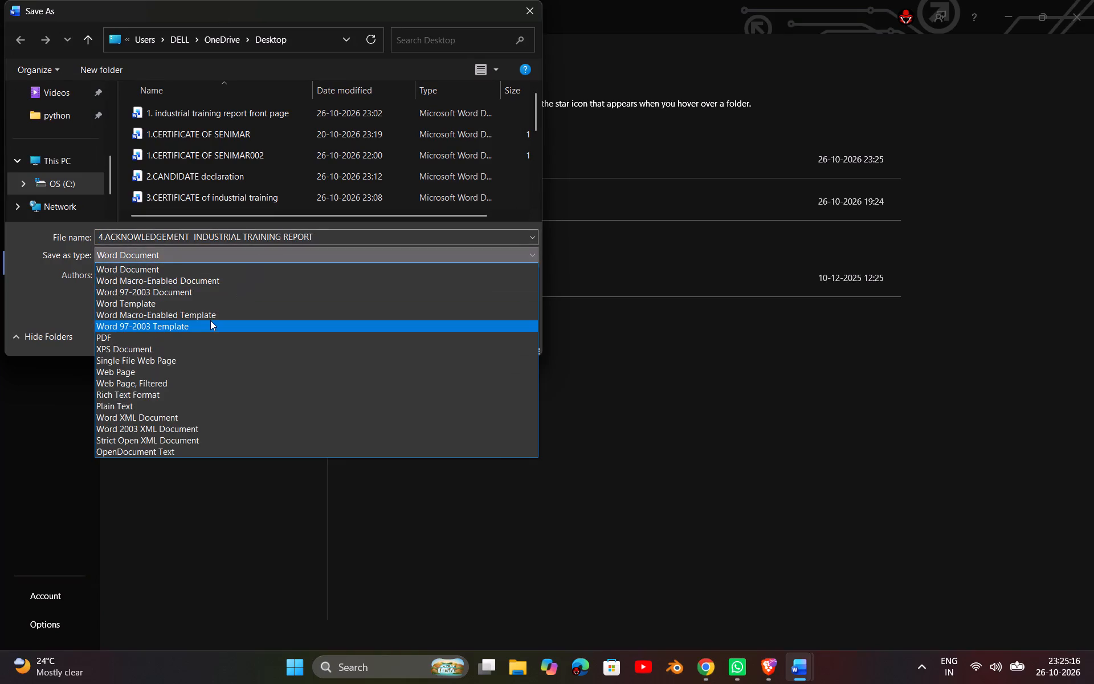
click(215, 341)
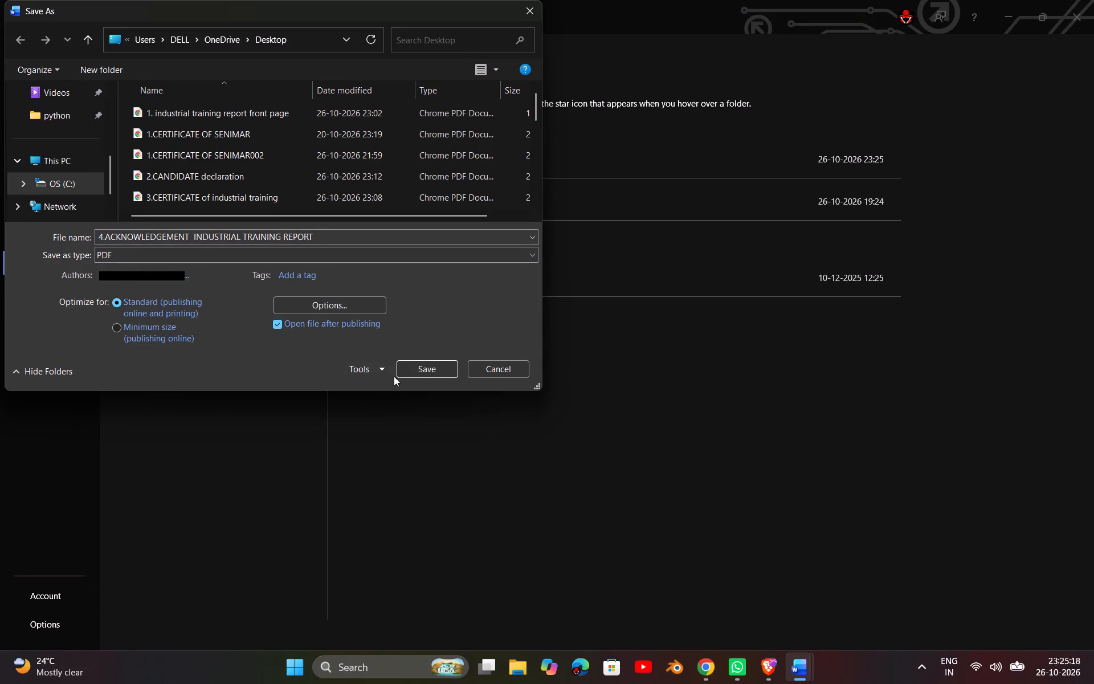
click(421, 359)
click(423, 364)
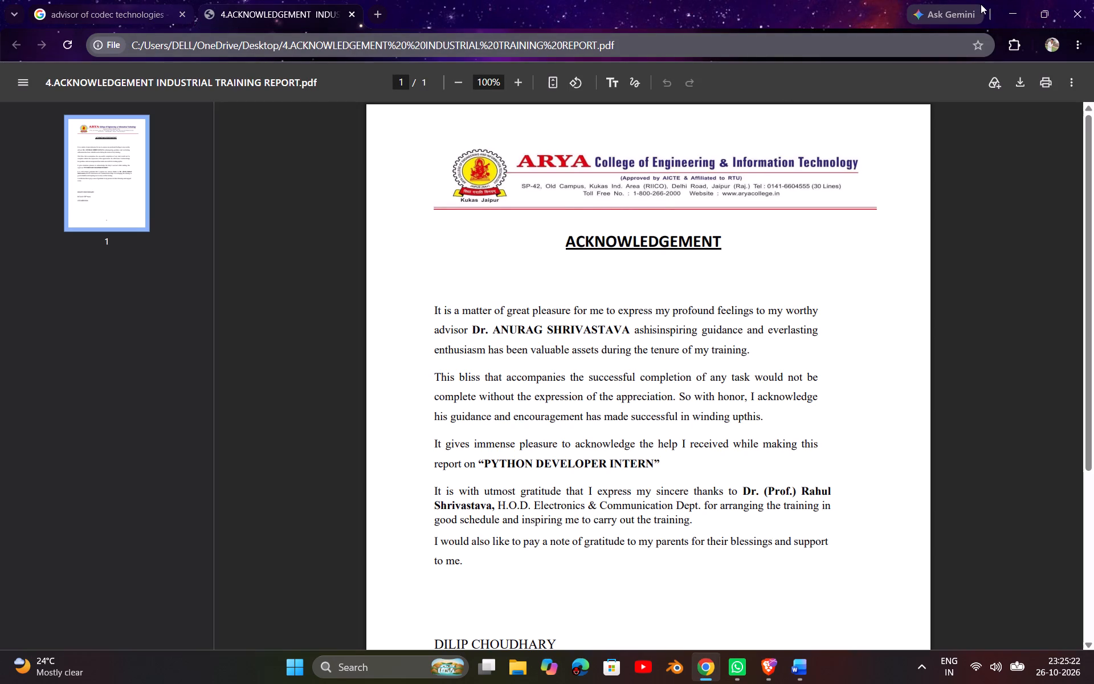
click(1001, 9)
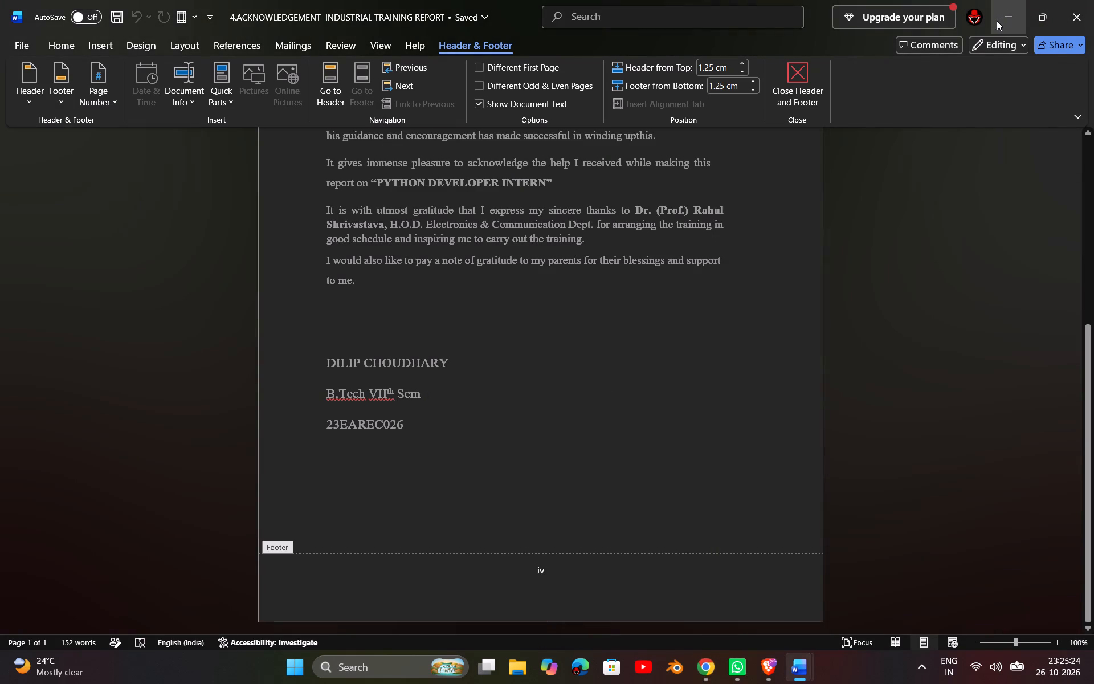
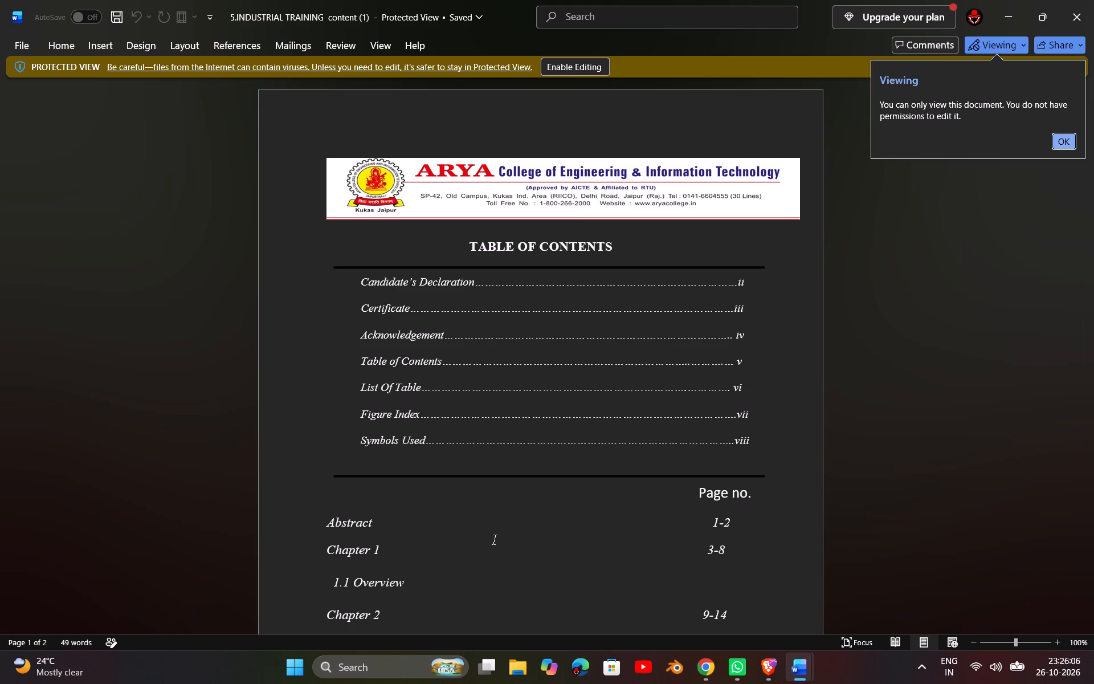
Review the sections and page numbers listed in the industrial training table of contents document, and close it.
scroll(514, 512, down, 8)
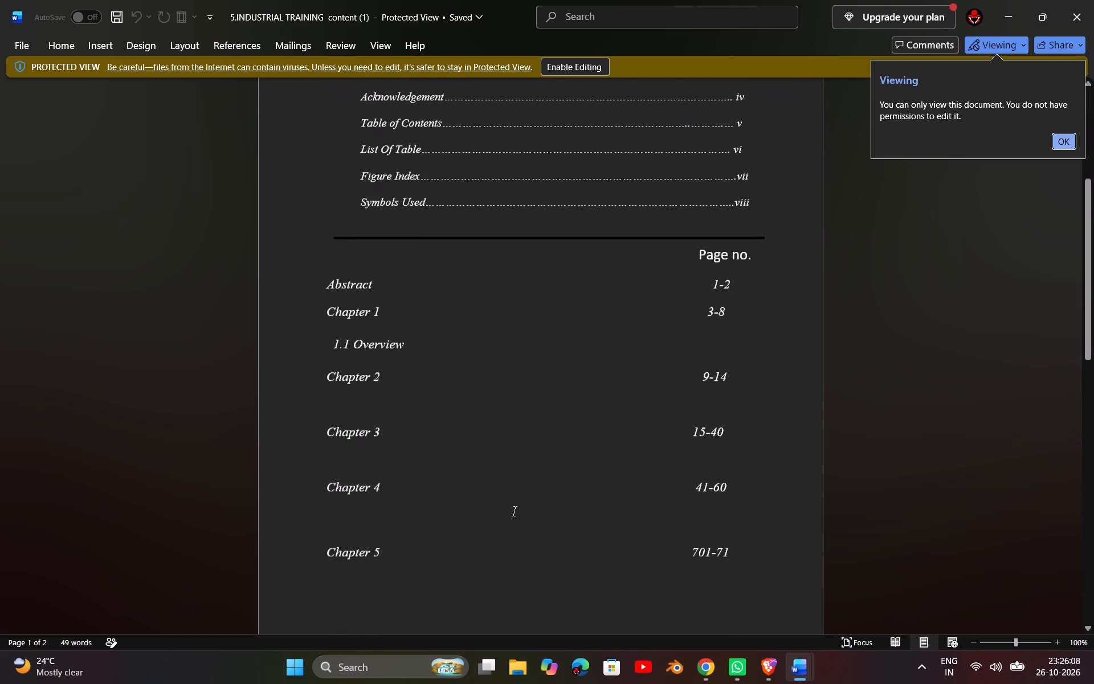
scroll(514, 511, down, 15)
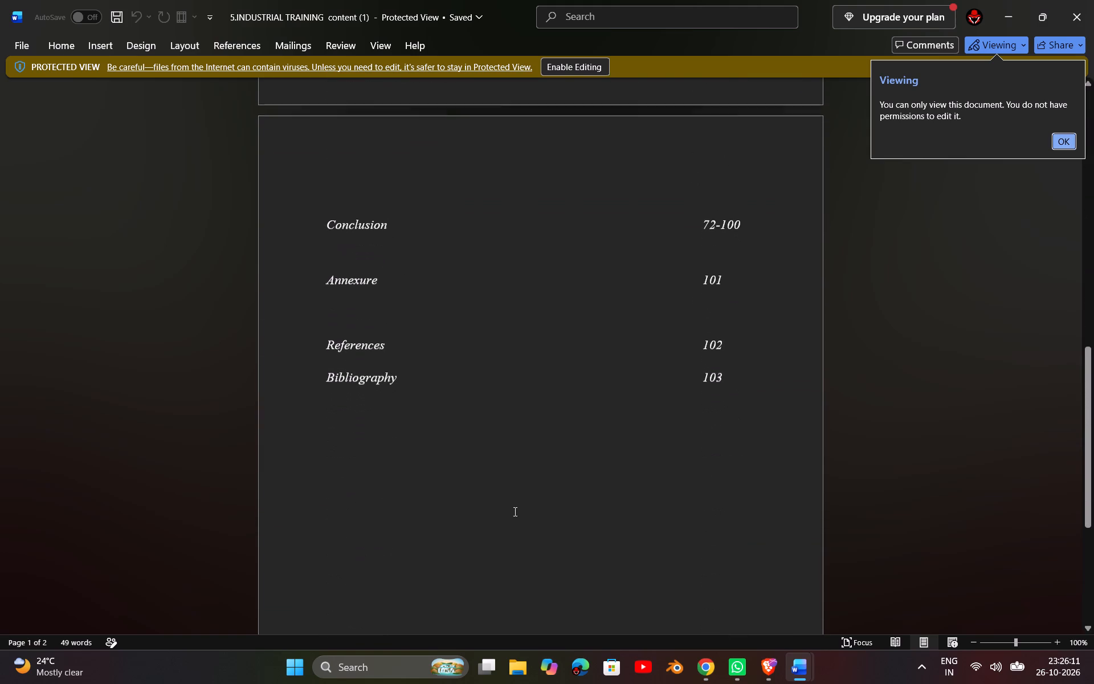
scroll(514, 511, up, 5)
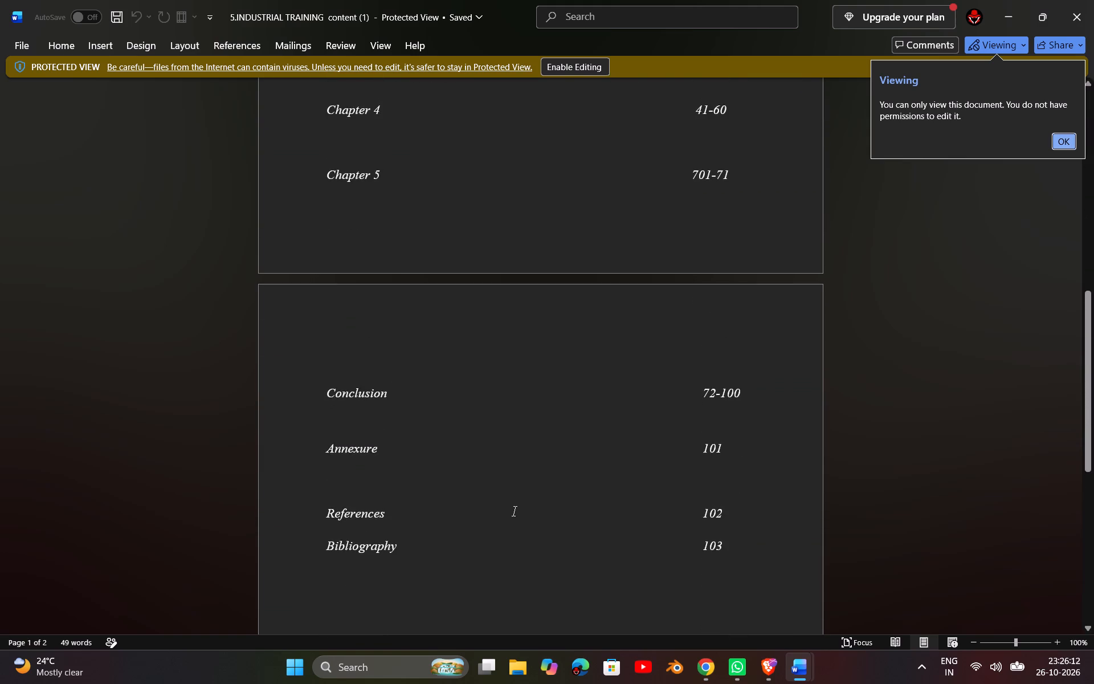
scroll(514, 511, up, 11)
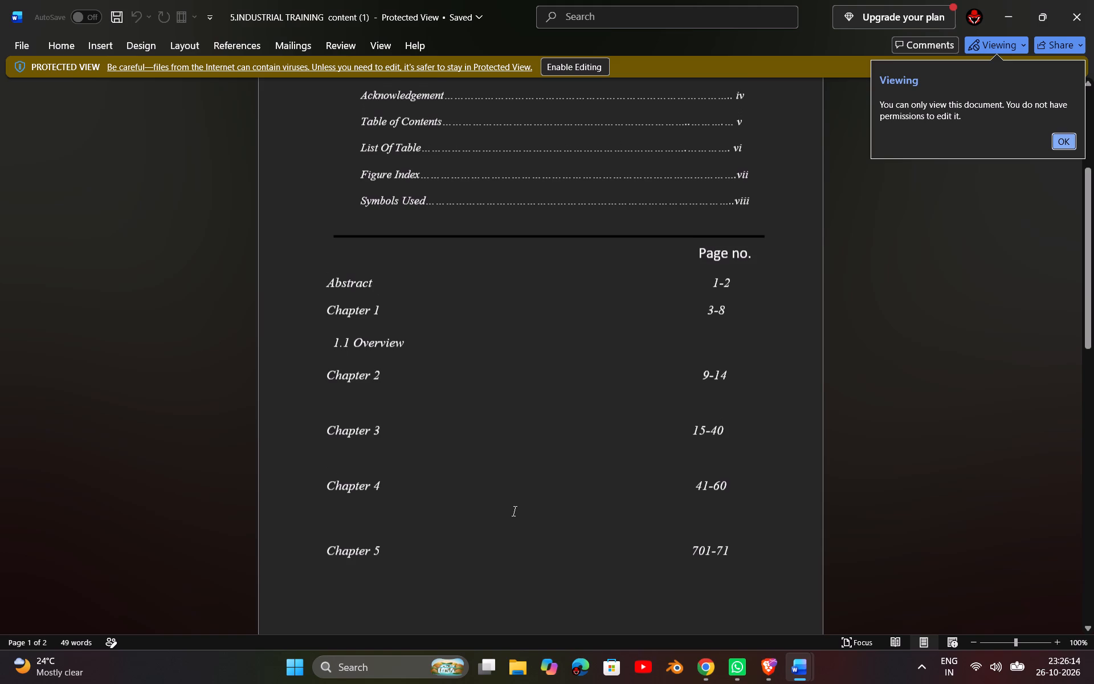
scroll(514, 511, up, 5)
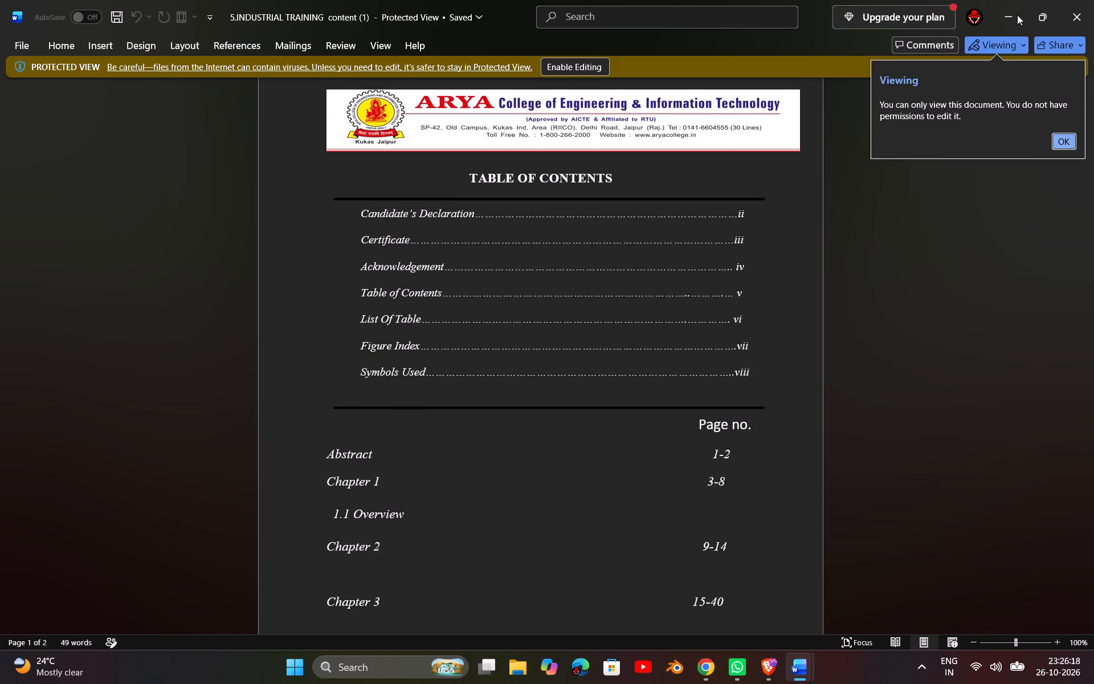
click(1075, 19)
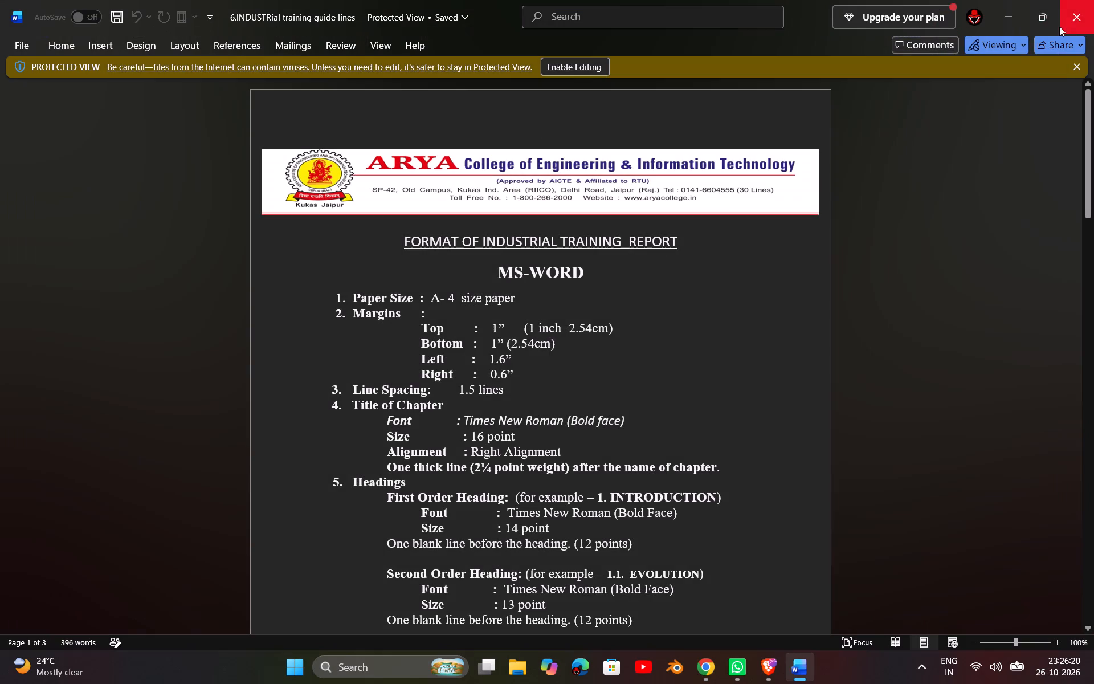
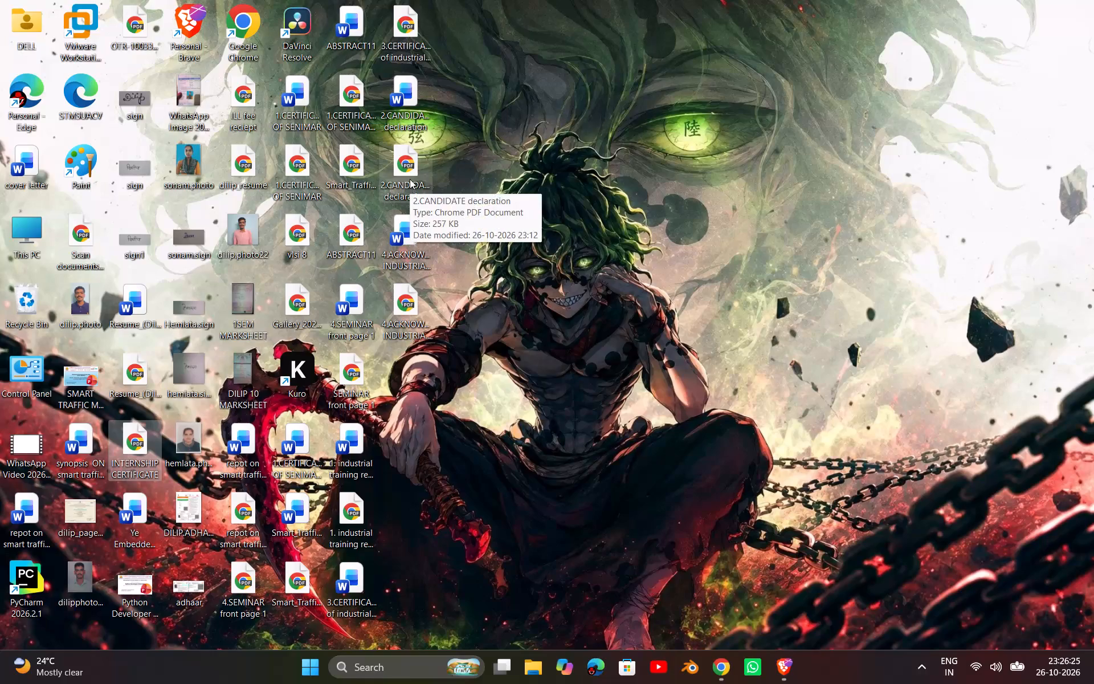
Permanently delete the PDF versions of 2.CANDIDATE declaration and 3.CERTIFICATE of industrial training from the desktop.
click(409, 160)
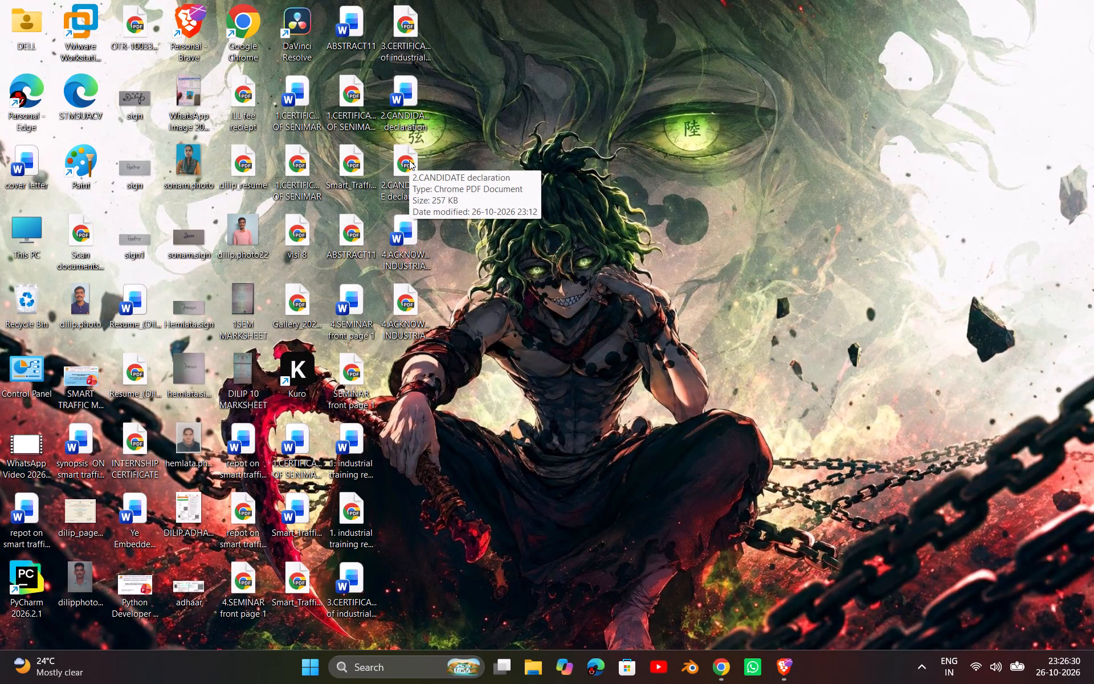
key(shift+Delete)
key(Return)
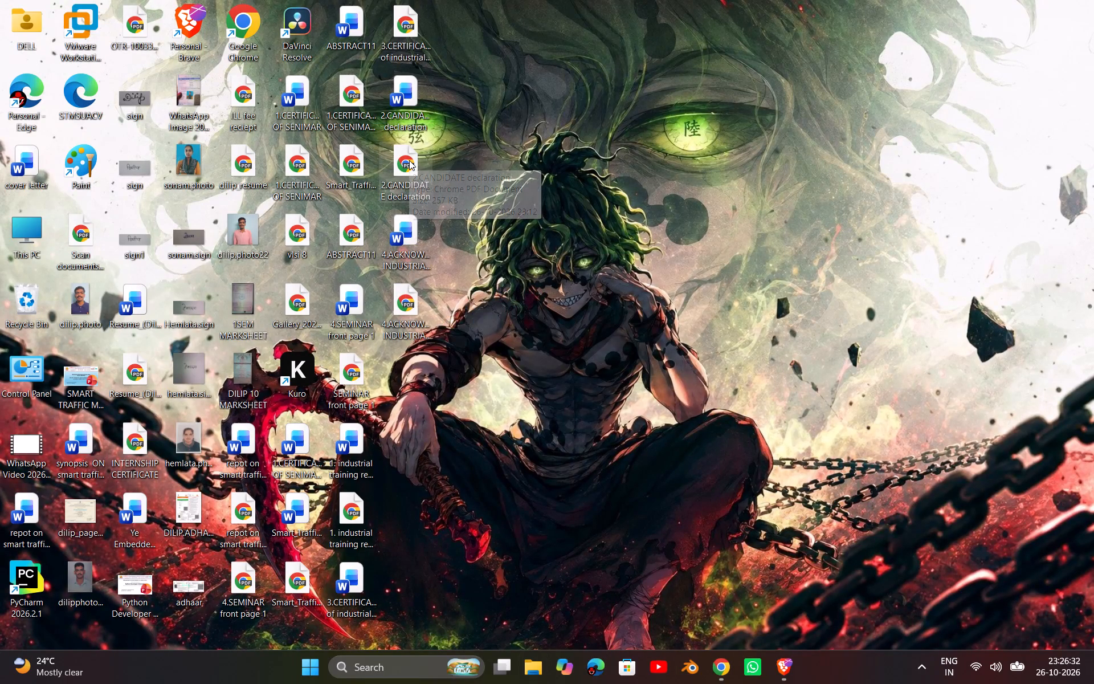
click(397, 23)
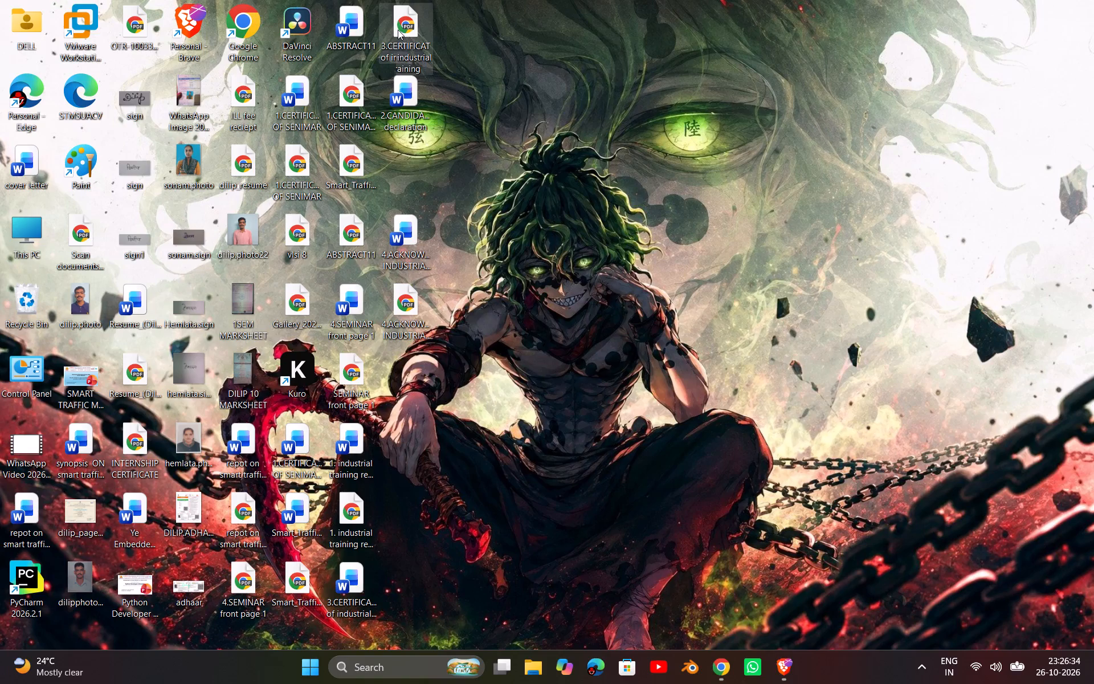
key(shift+Delete)
key(Return)
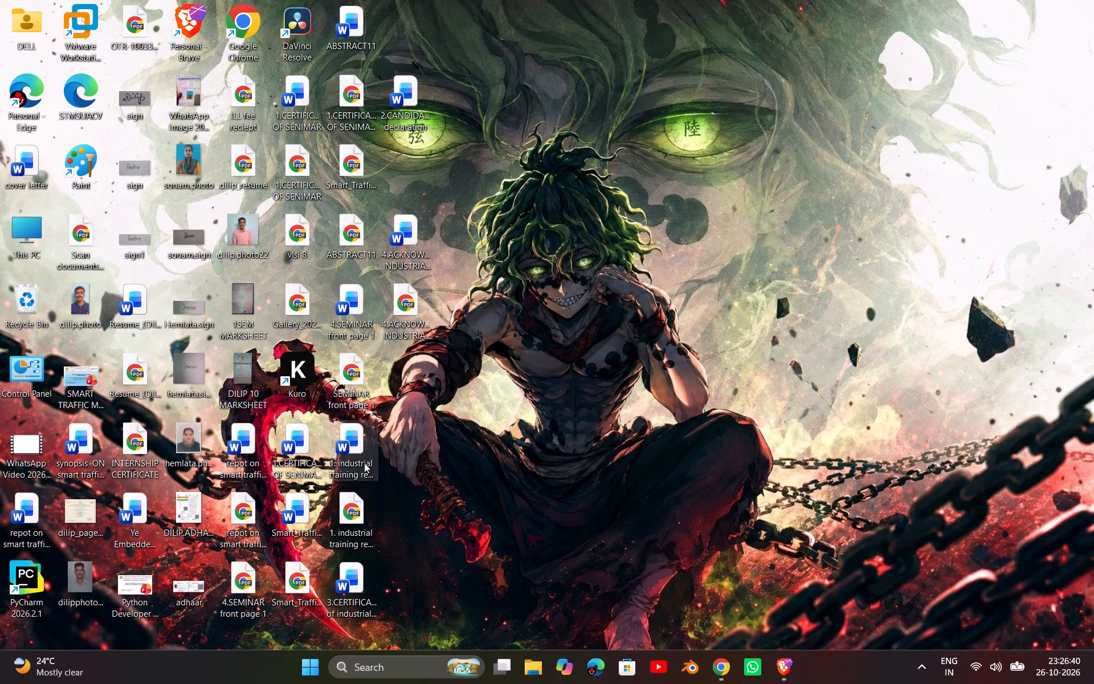
Open the 3.CERTIFICATE of industrial training Word document and review its text from the heading to the signature blocks.
double_click(356, 589)
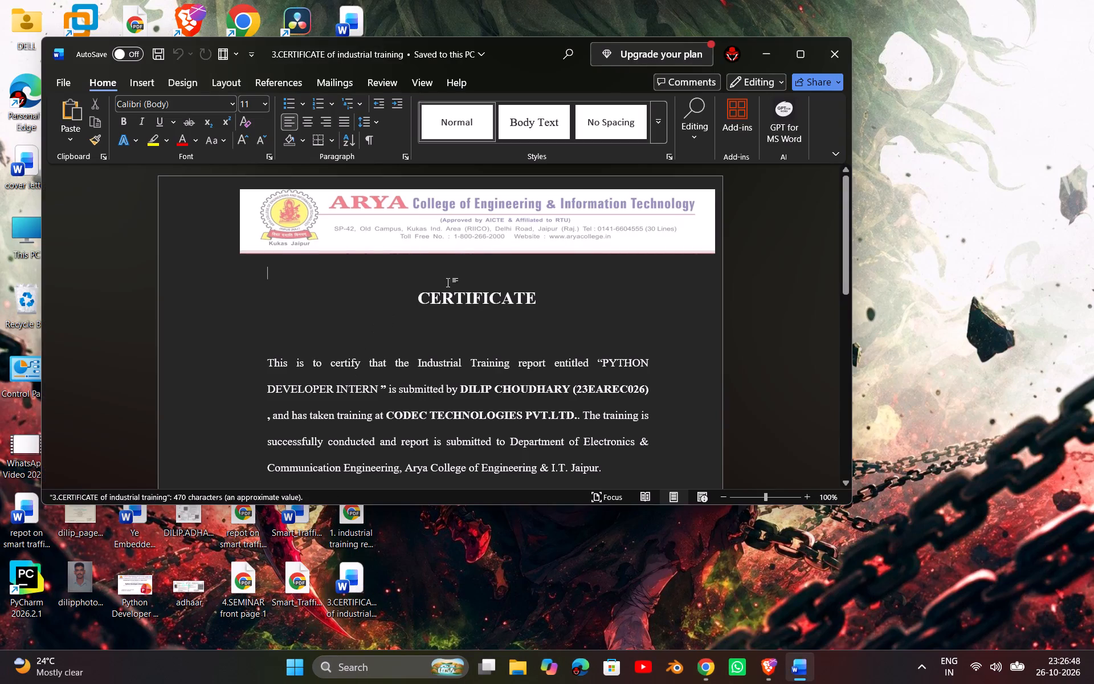
scroll(446, 292, down, 10)
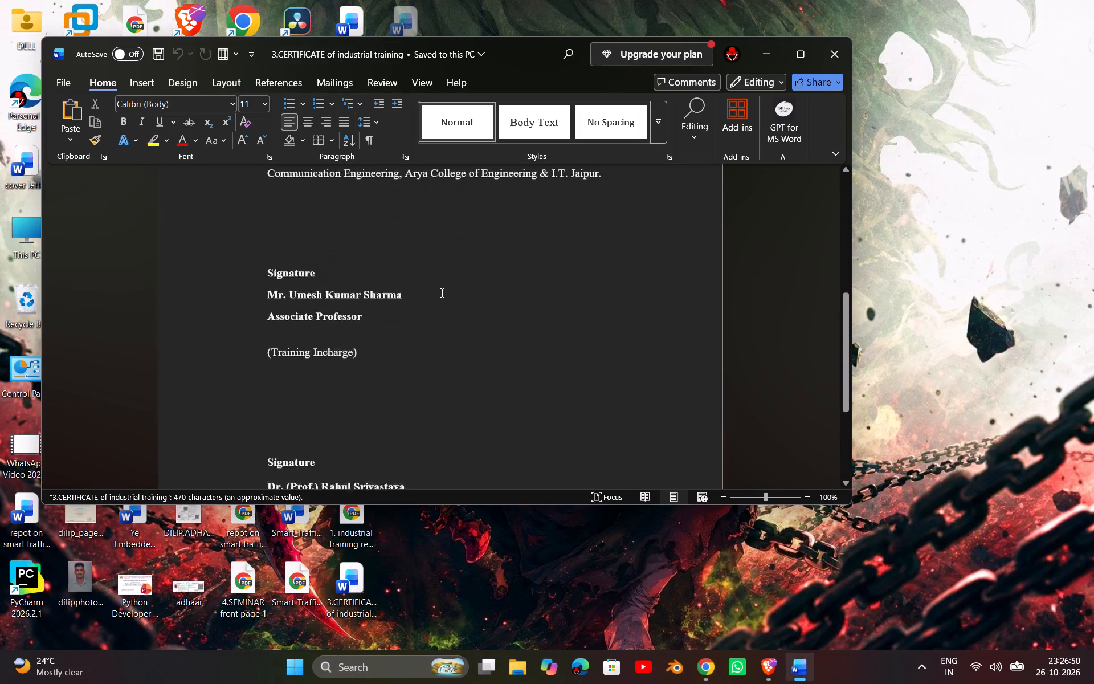
scroll(441, 292, down, 2)
scroll(441, 292, up, 6)
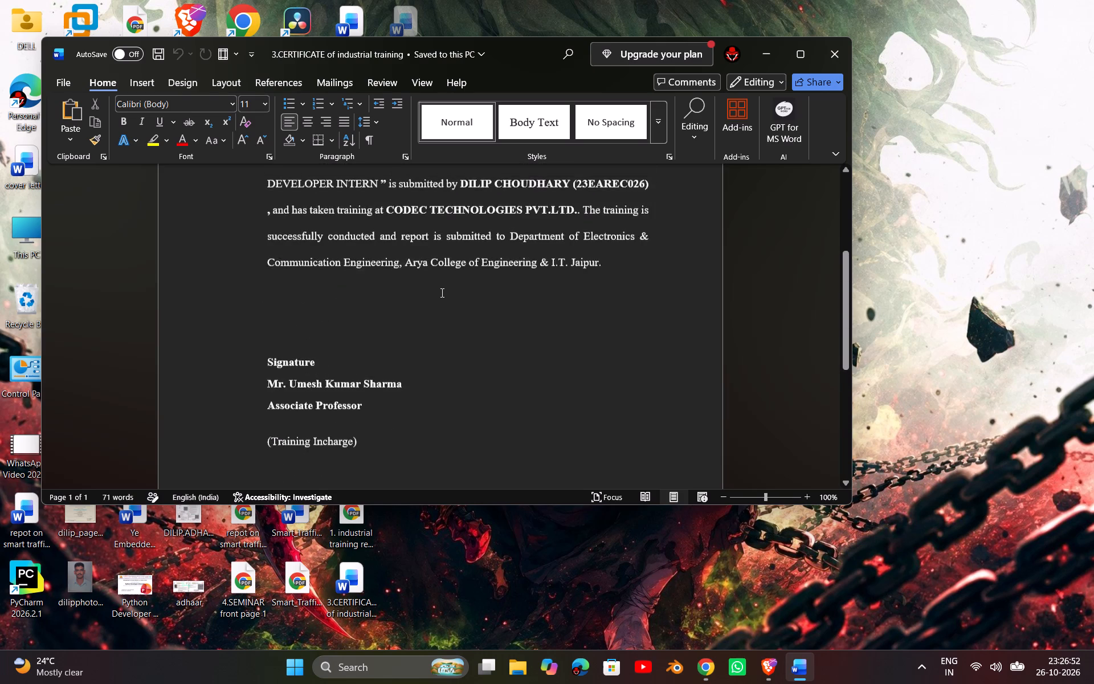
scroll(441, 292, up, 4)
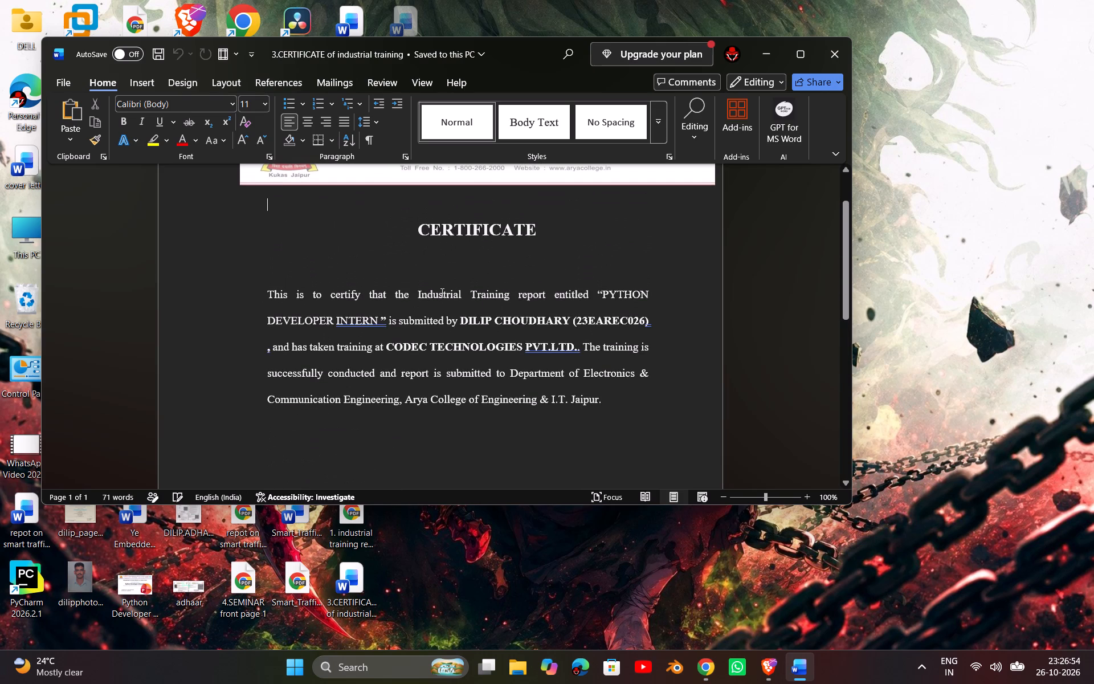
scroll(441, 292, down, 4)
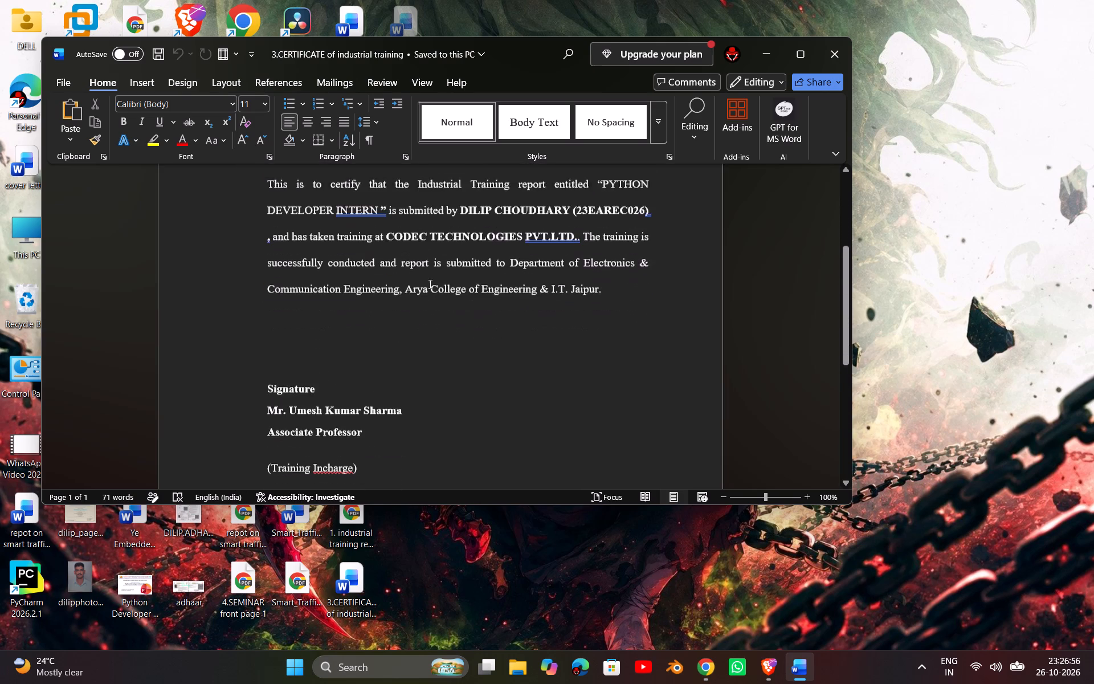
scroll(429, 284, down, 12)
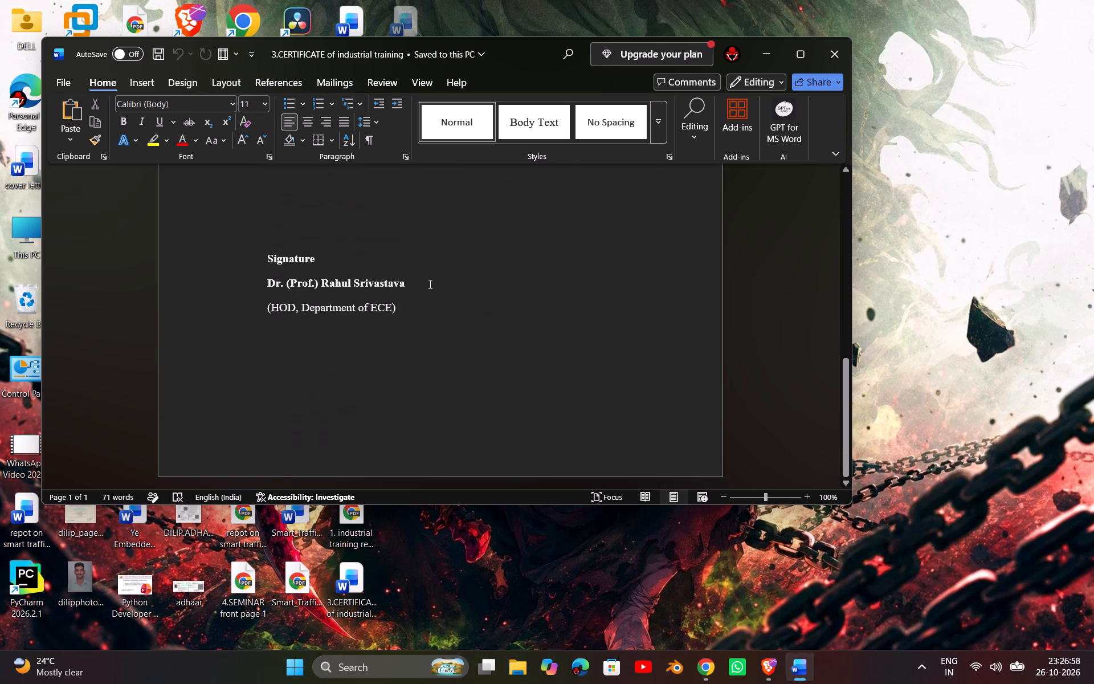
In the certificate's footer, set the page number format to i, ii, iii, starting at iii.
double_click(299, 457)
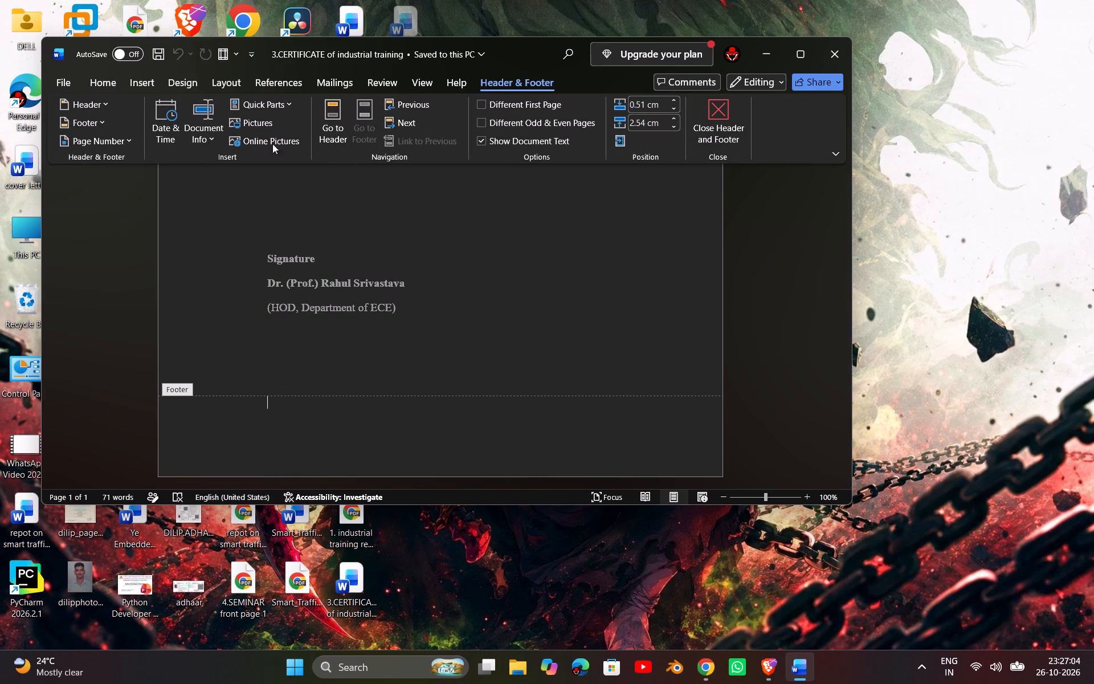
click(116, 141)
click(102, 246)
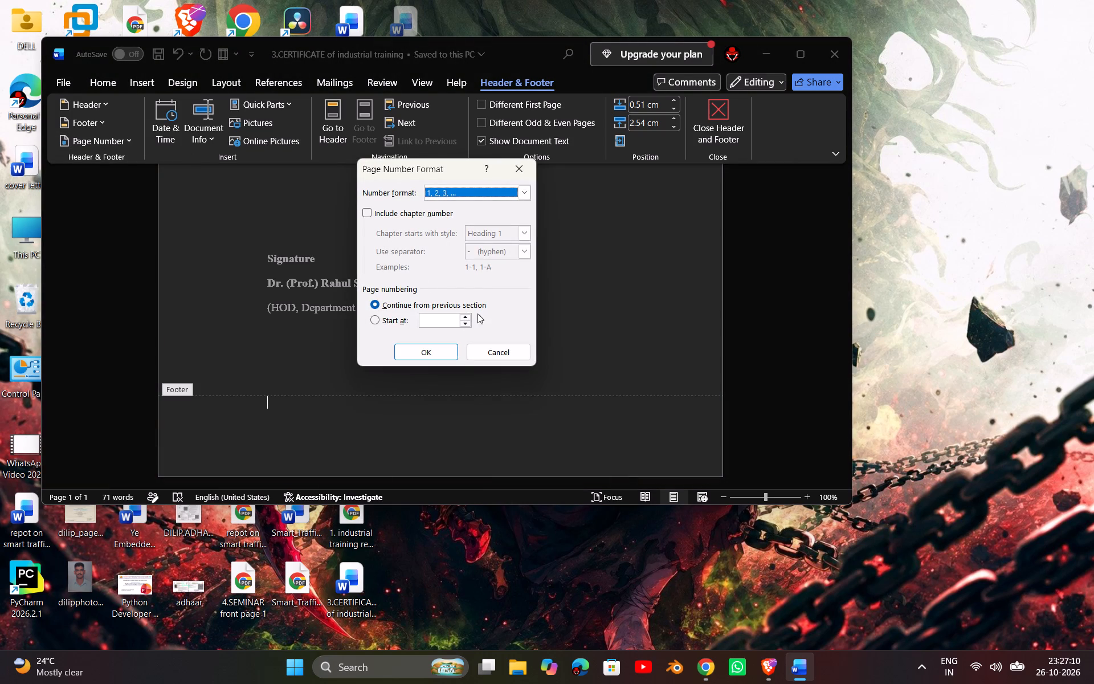
click(518, 196)
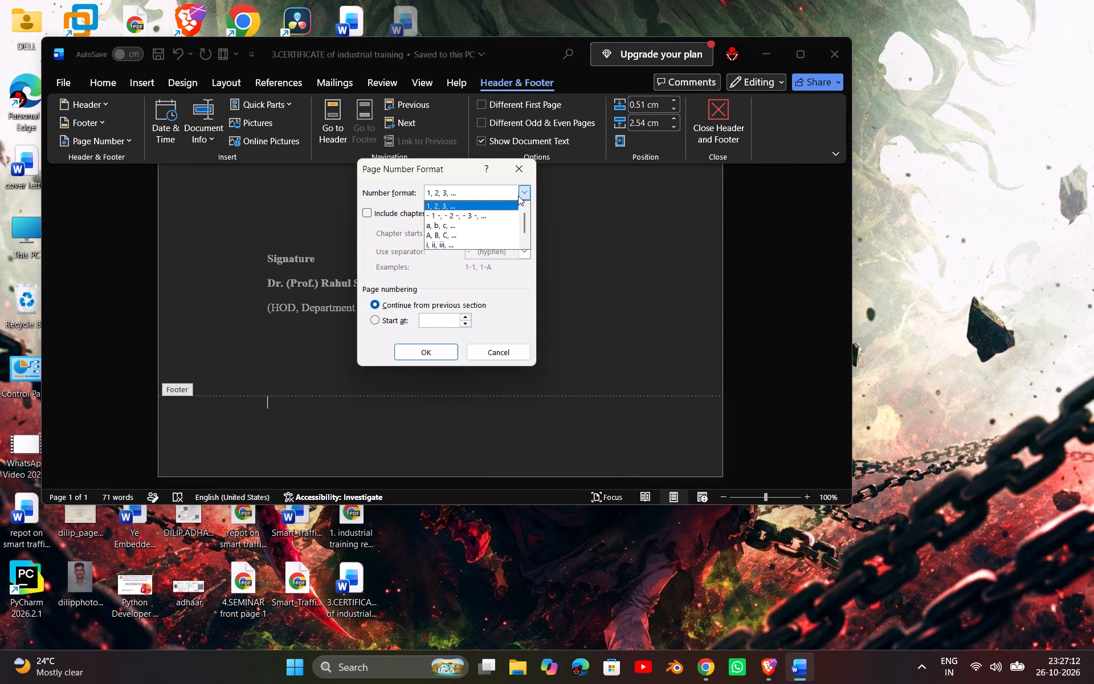
click(467, 246)
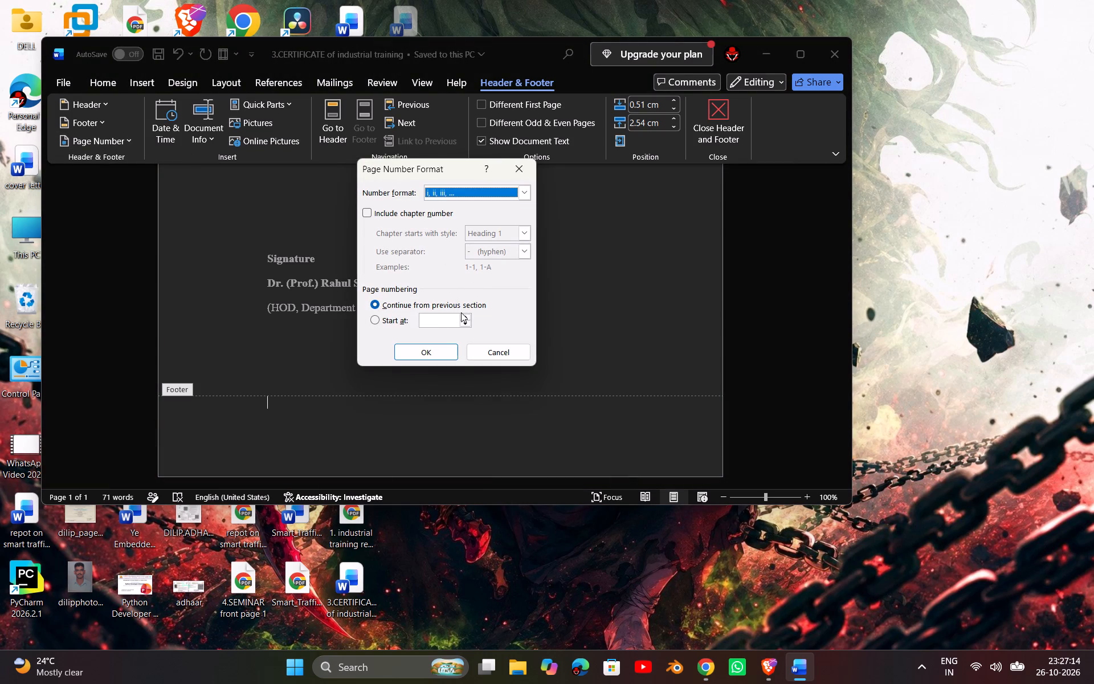
double_click(463, 317)
click(463, 317)
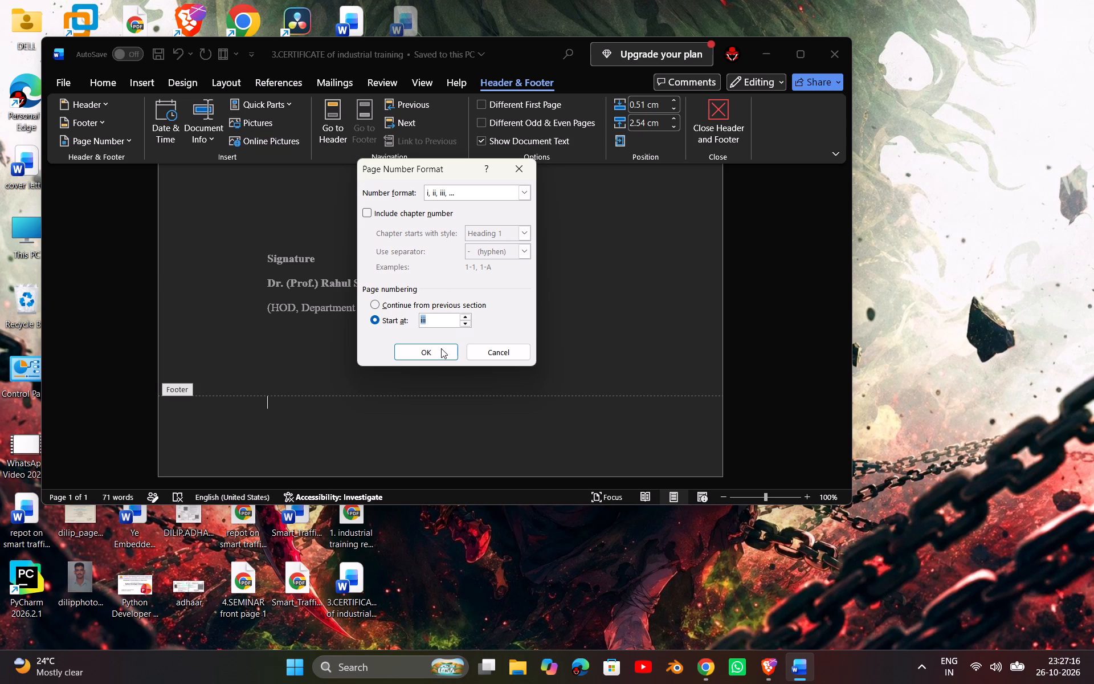
click(440, 350)
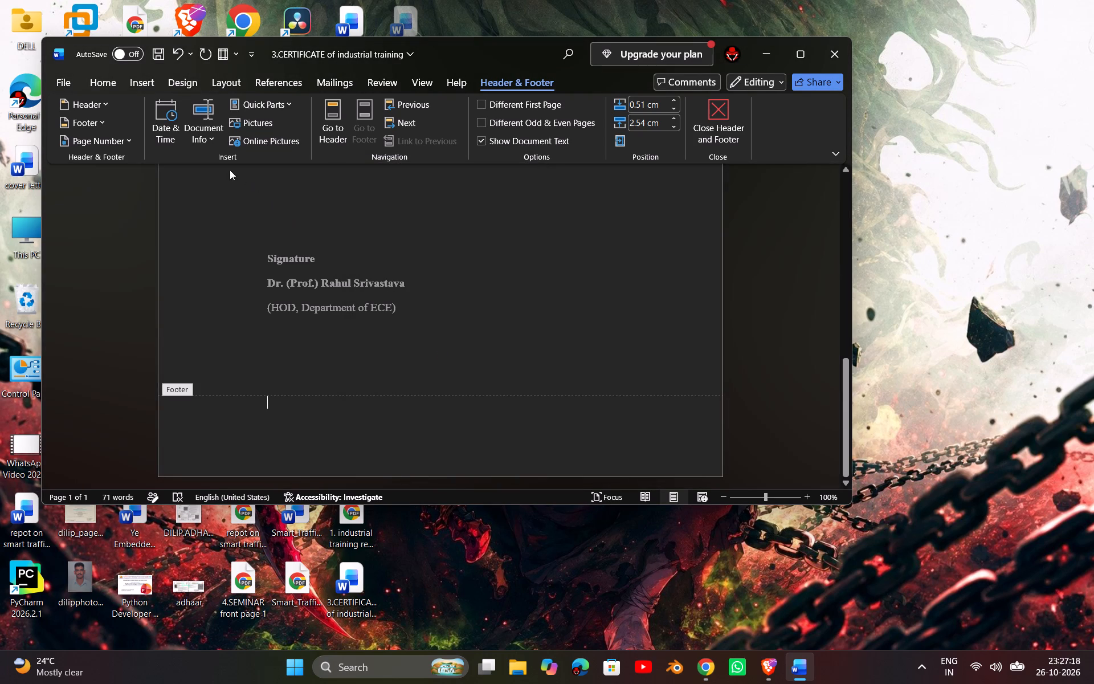
Insert a centred Plain Number 2 page number at the bottom of the certificate page.
click(92, 138)
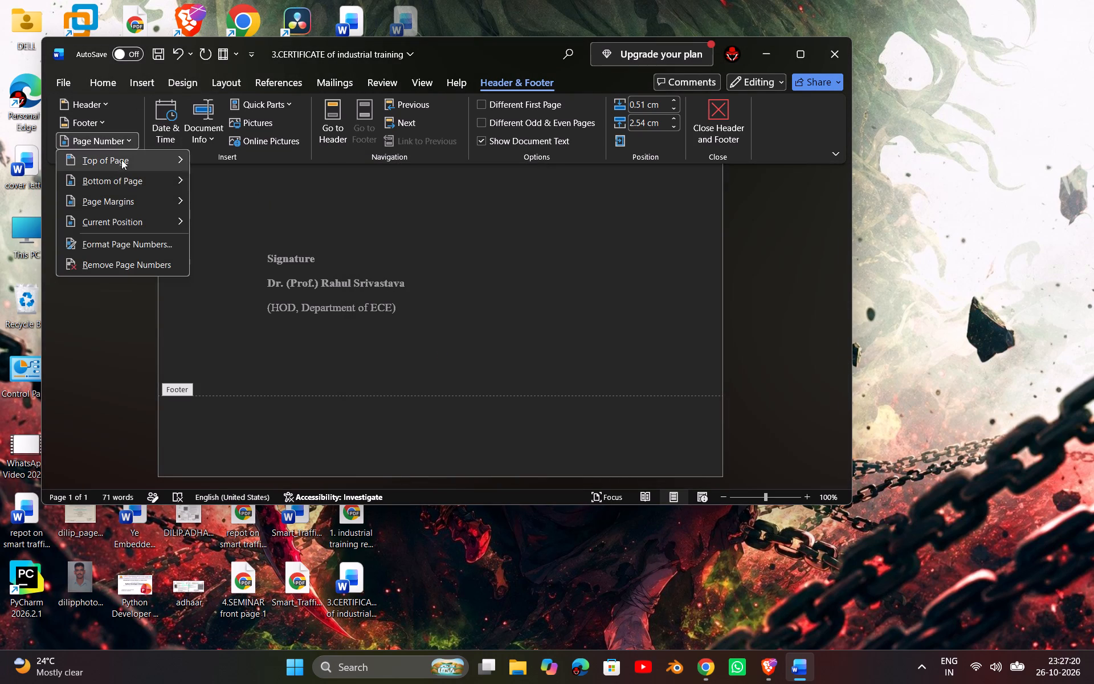
click(130, 190)
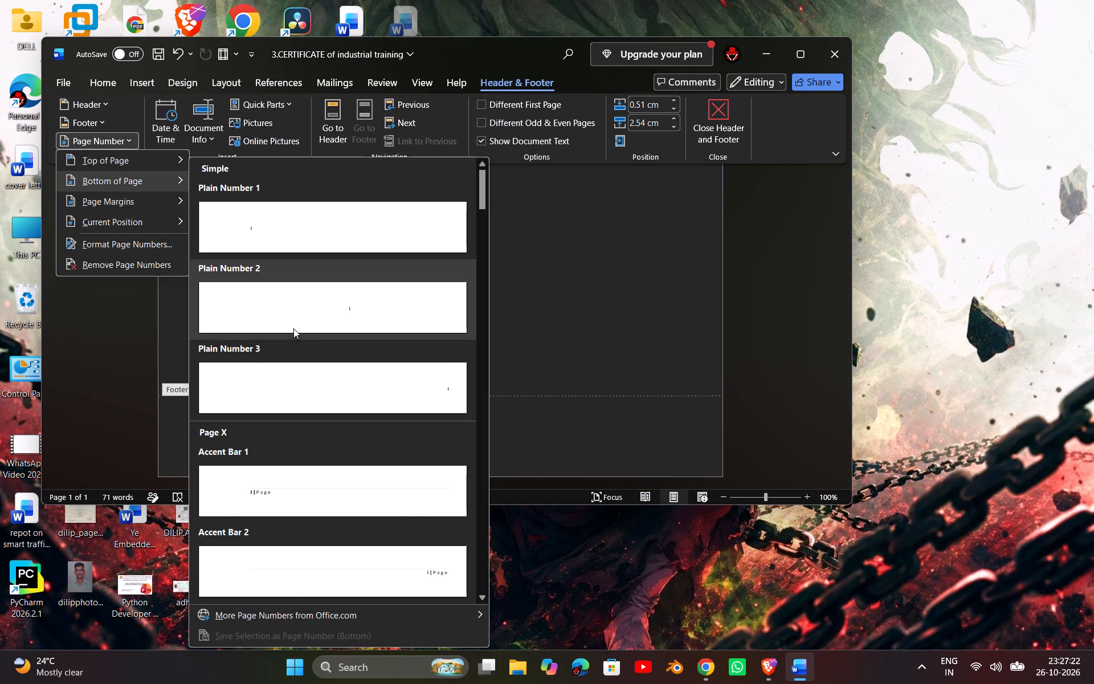
click(294, 328)
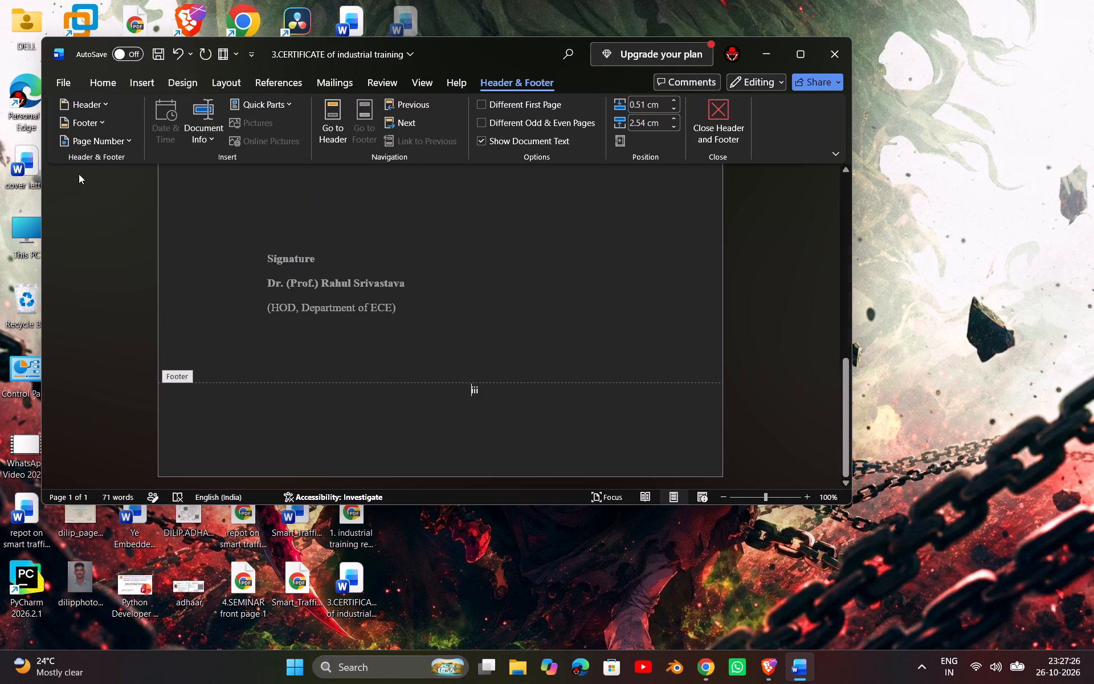
Save the certificate Word document with its new page number.
click(48, 76)
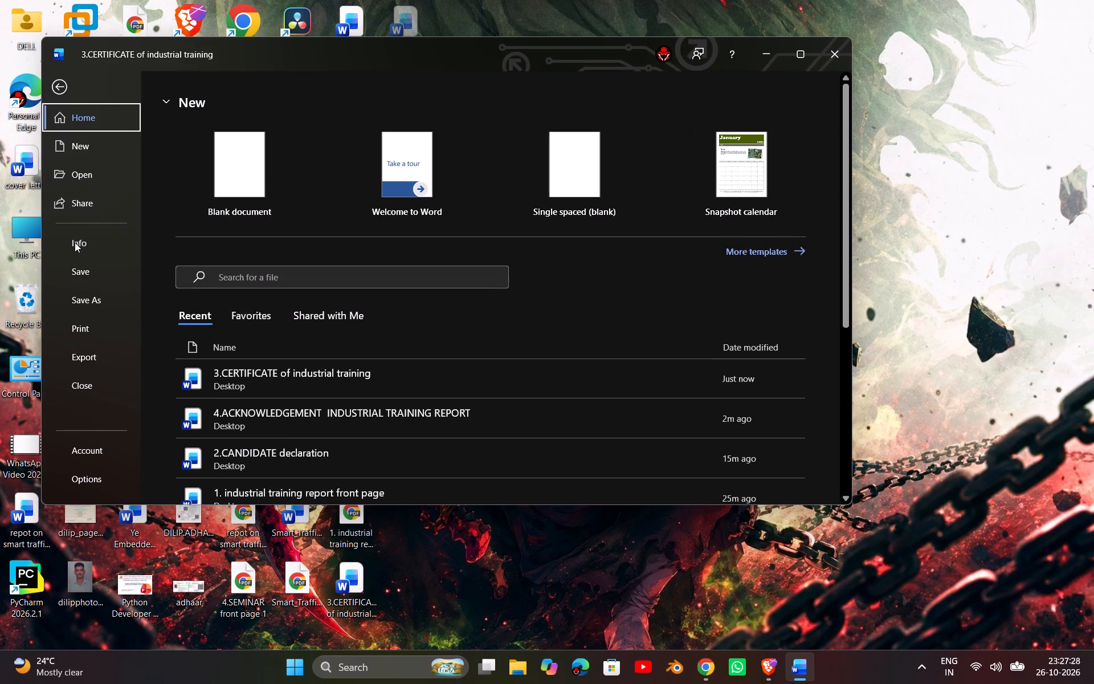
click(84, 276)
Save a PDF copy of the certificate to the Desktop as 3.CERTIFICATE of industrial training, minimize its preview and close the Word document.
click(58, 82)
click(85, 295)
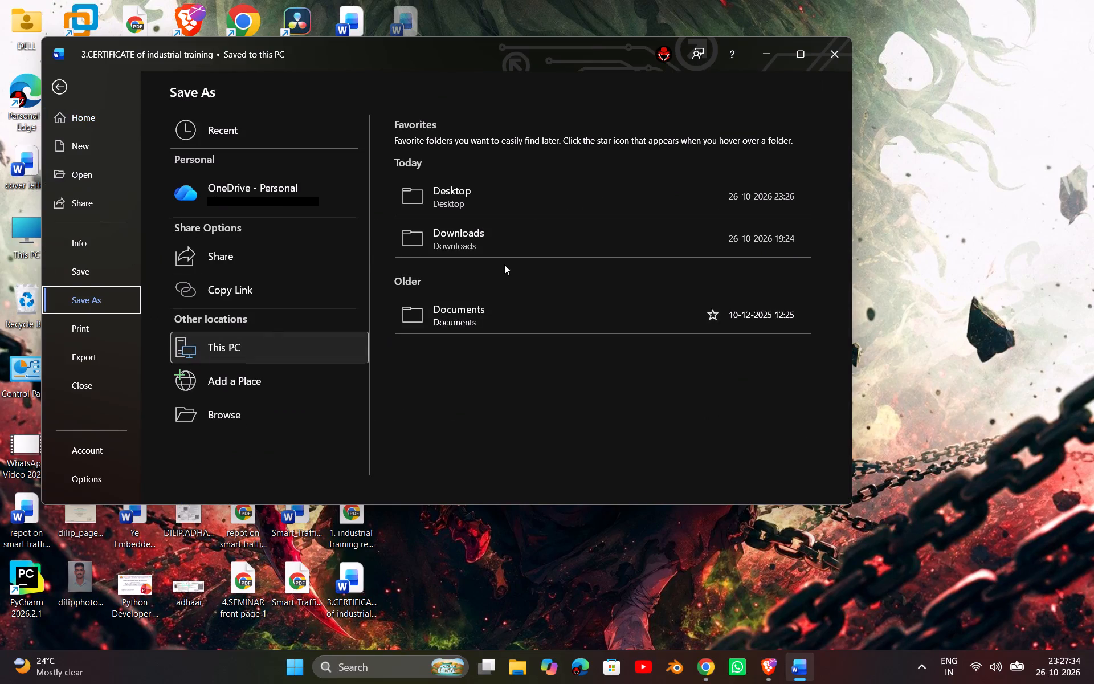
click(483, 202)
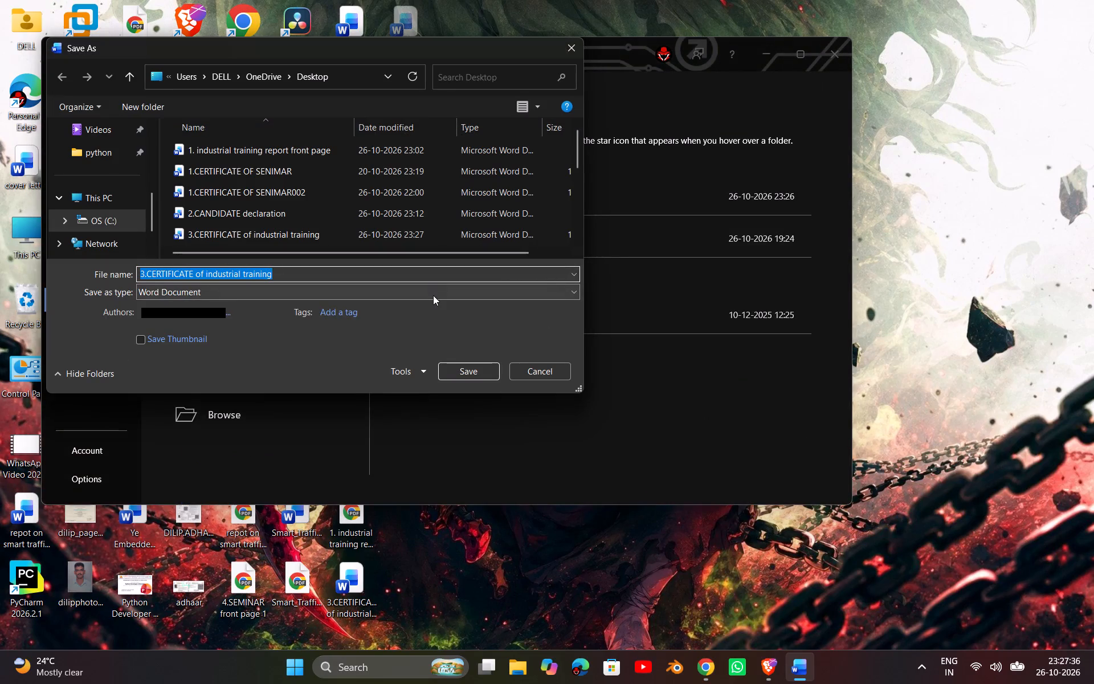
click(433, 295)
click(317, 376)
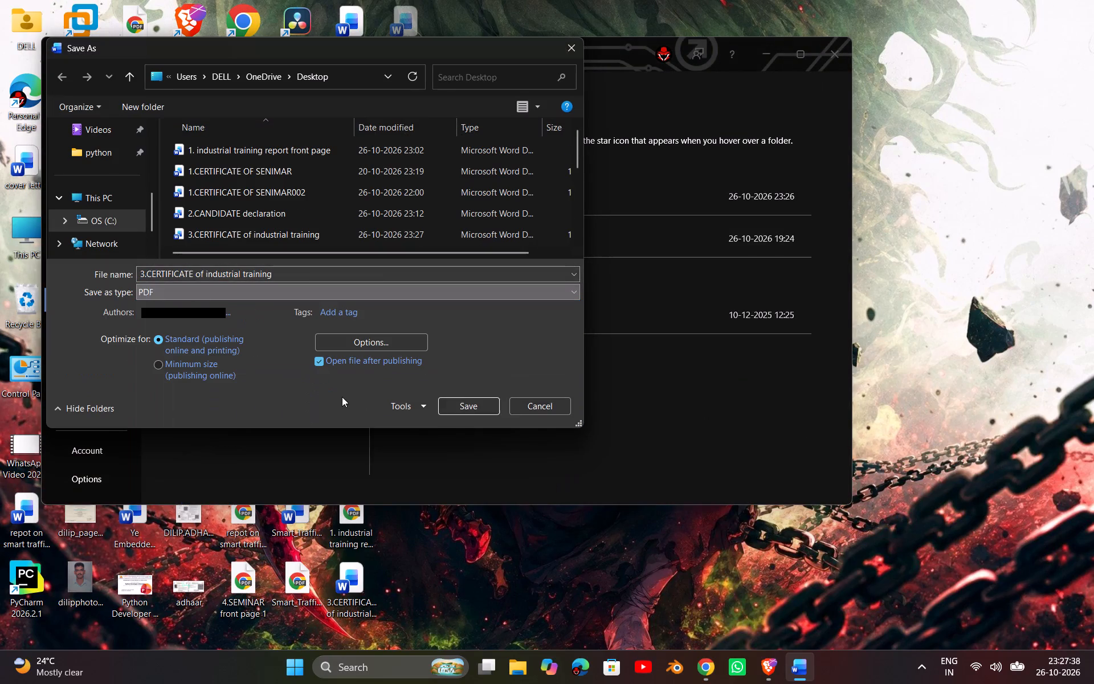
click(461, 412)
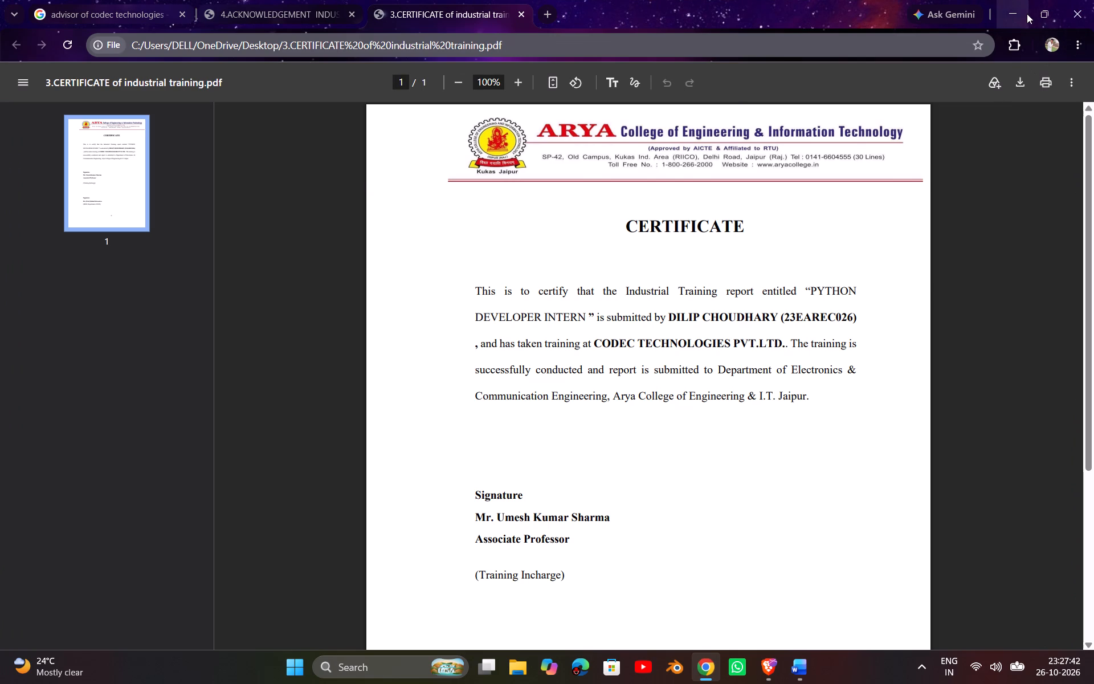
click(1013, 17)
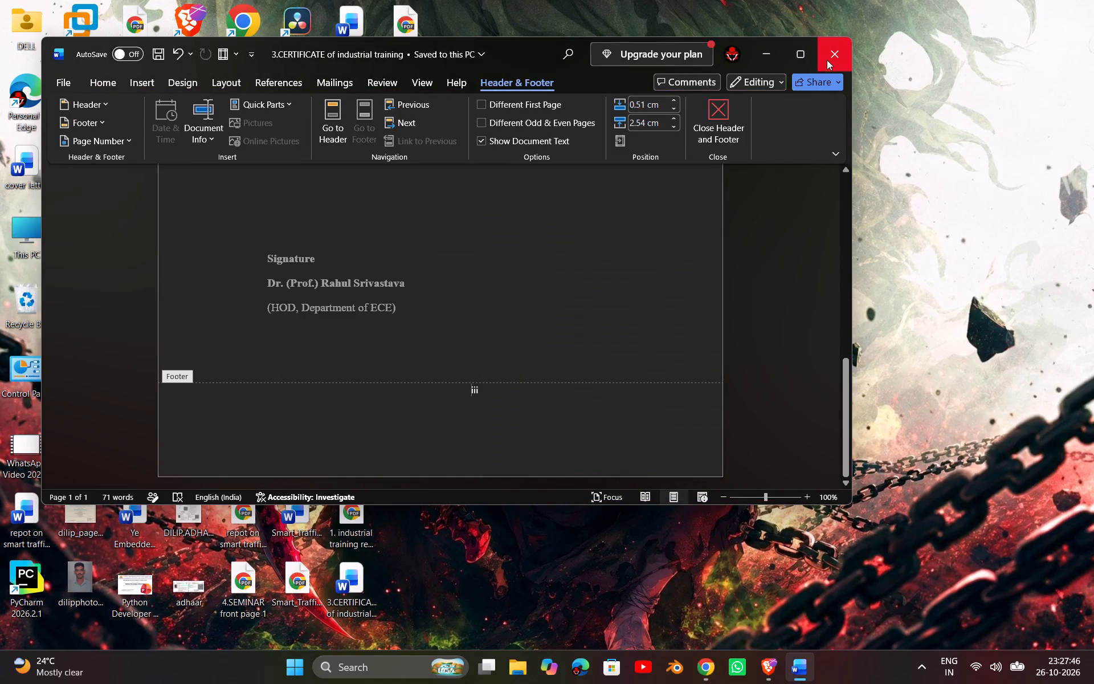
click(827, 60)
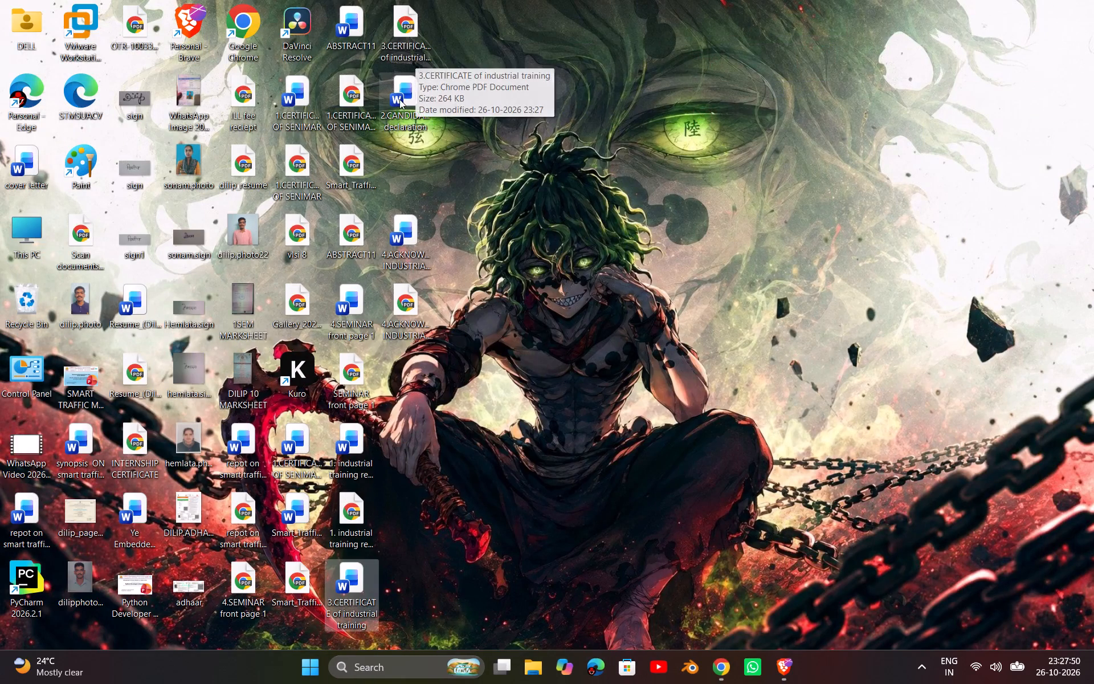
Open the 2.CANDIDATE declaration Word document from the desktop and open its page footer for editing.
double_click(406, 87)
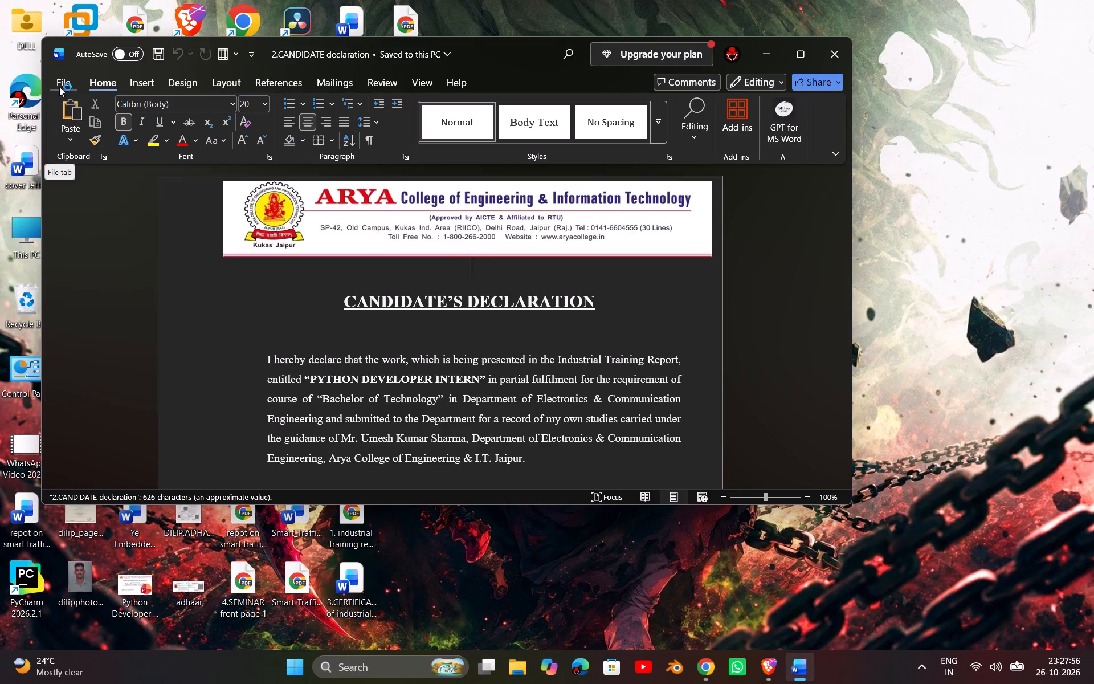
scroll(387, 413, down, 5)
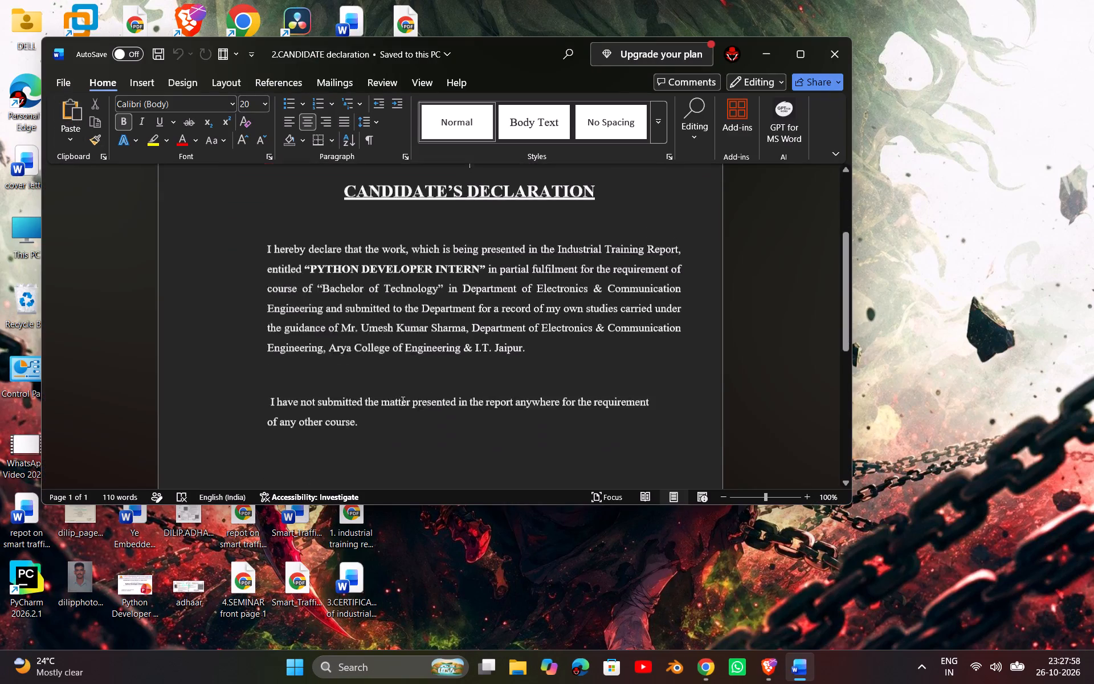
scroll(402, 401, down, 11)
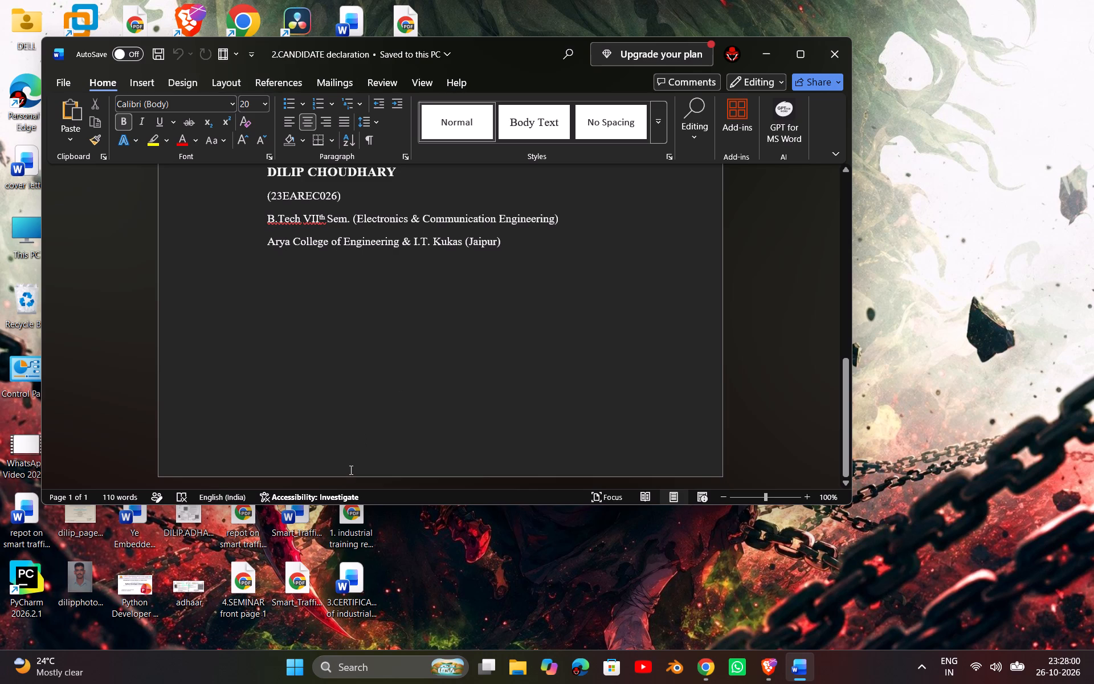
double_click(355, 453)
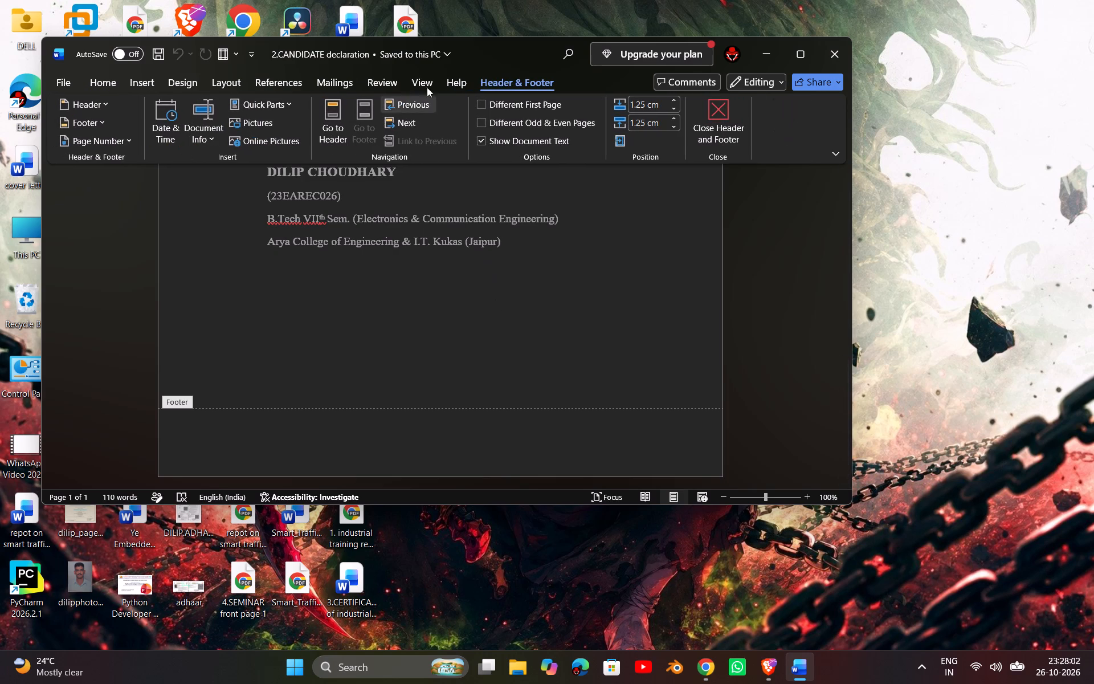
Set the declaration's page number format to i, ii, iii, starting at ii.
click(111, 140)
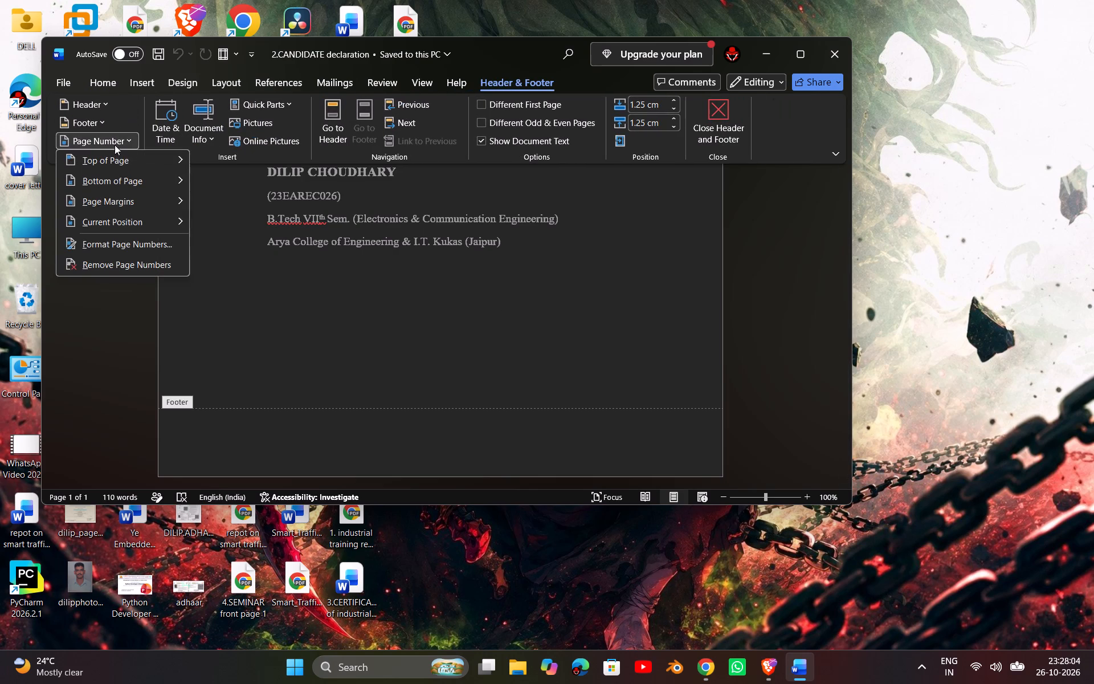
click(148, 247)
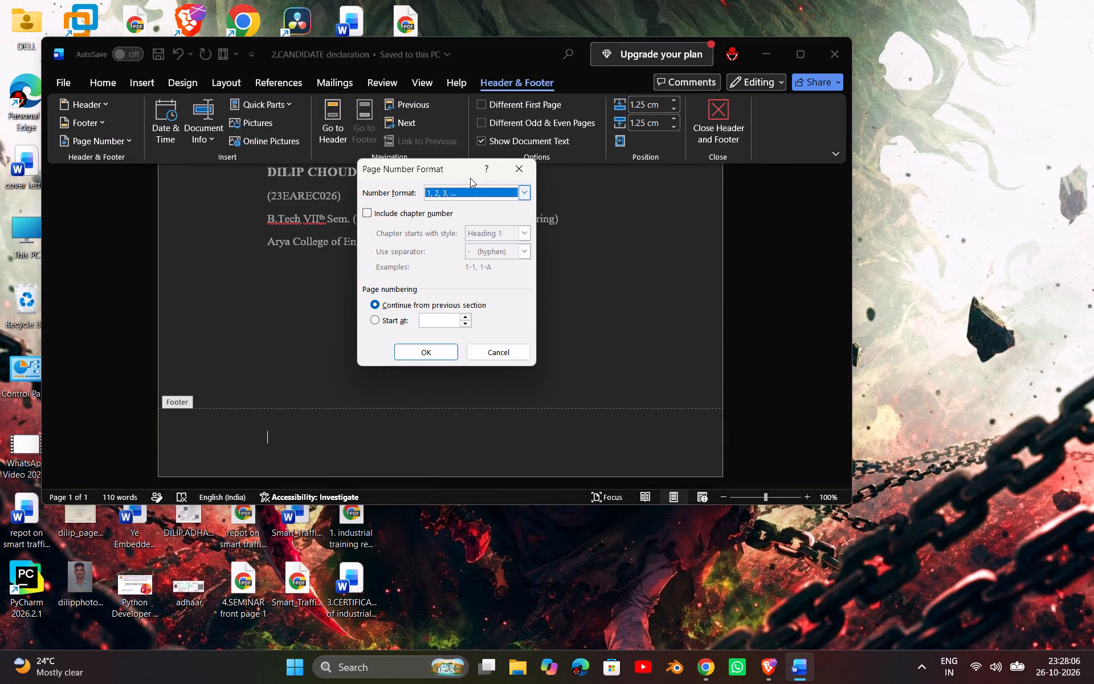
click(487, 191)
click(451, 249)
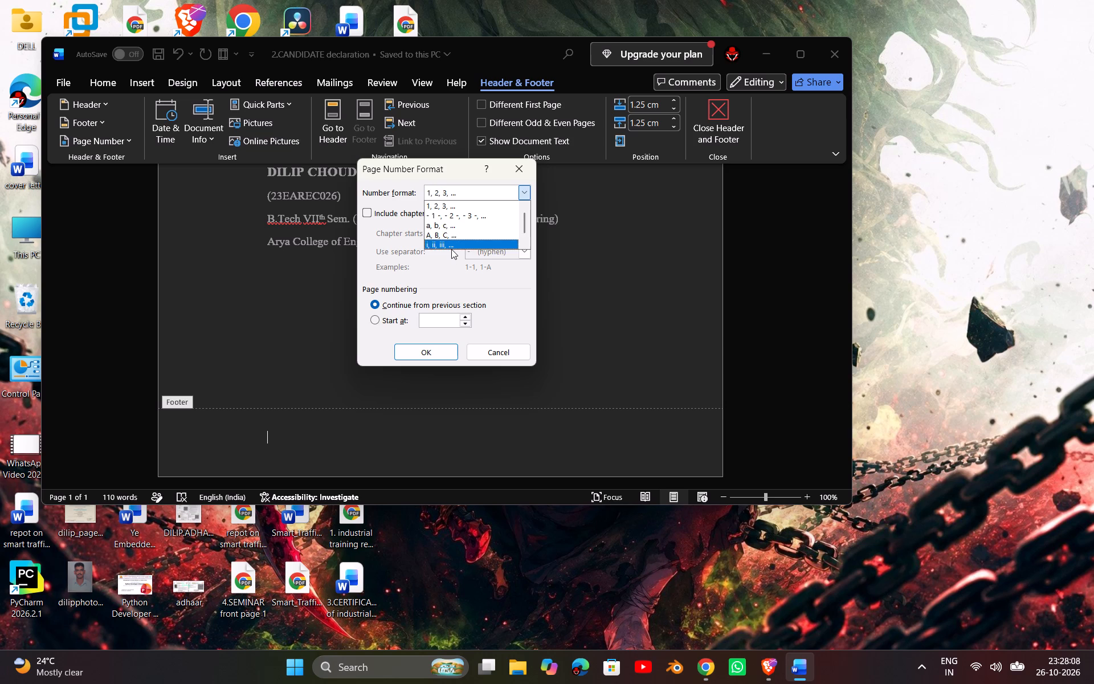
double_click(463, 318)
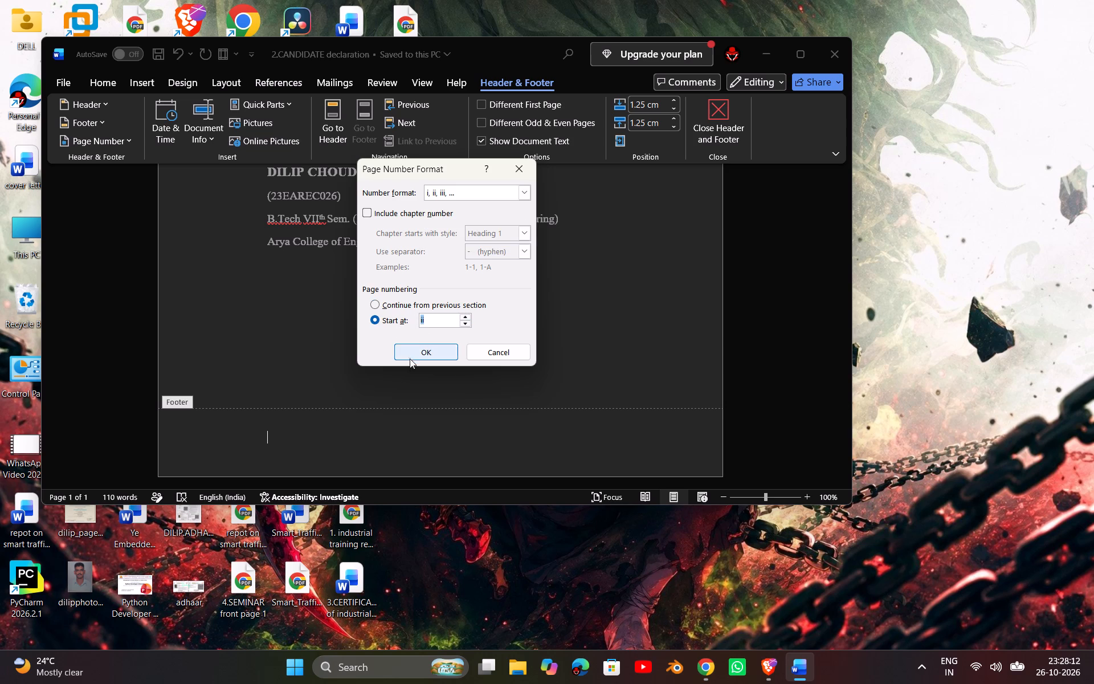
click(411, 349)
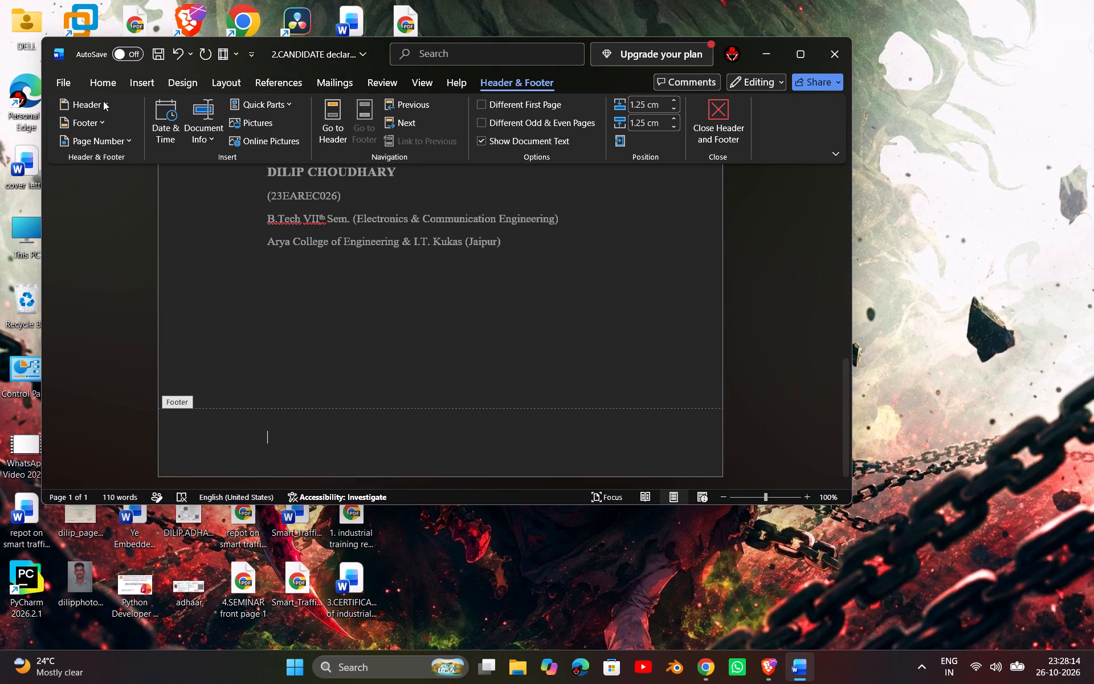
Insert a centred Plain Number 2 page number at the bottom of the declaration page.
click(102, 139)
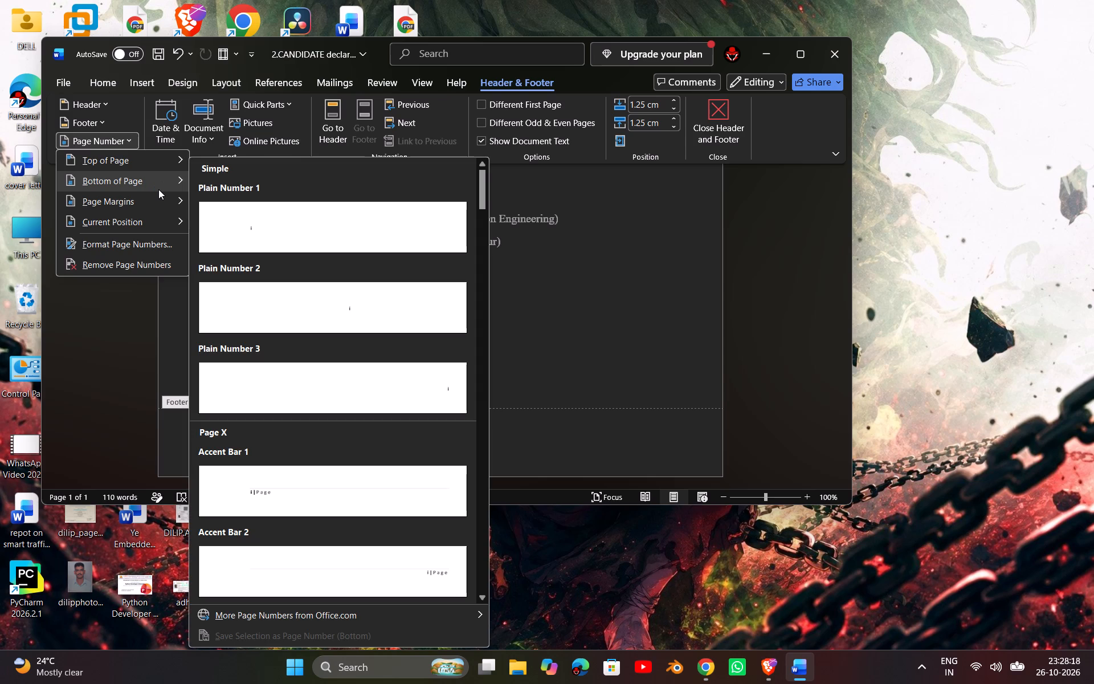
click(281, 300)
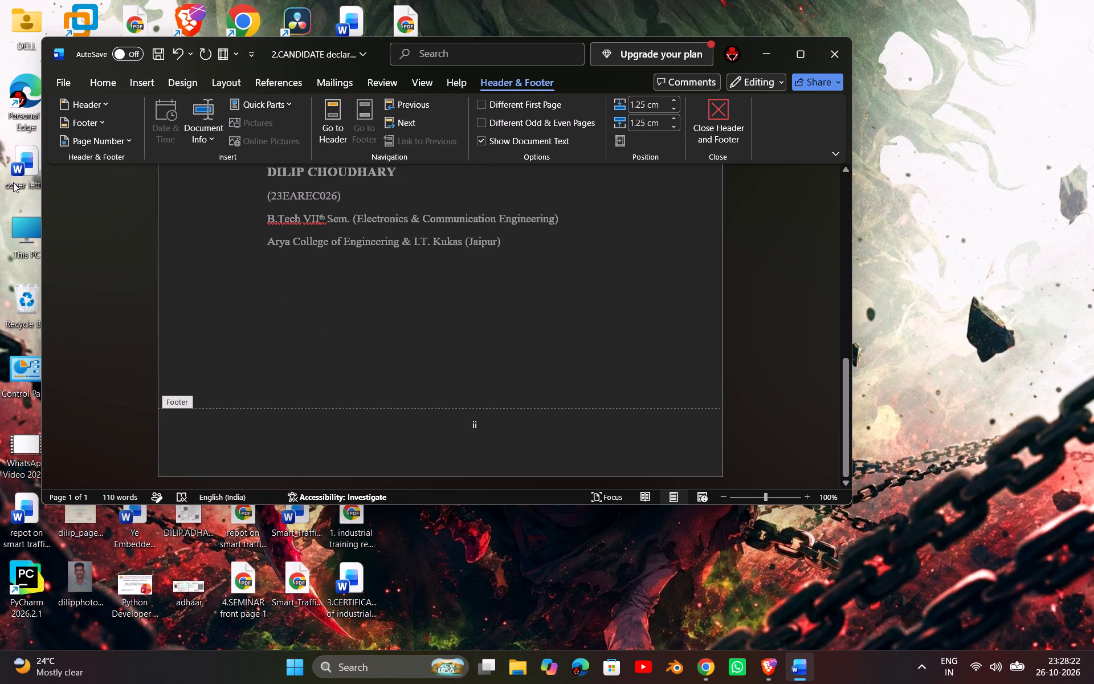
Save the candidate's declaration Word document with its new page number.
click(49, 83)
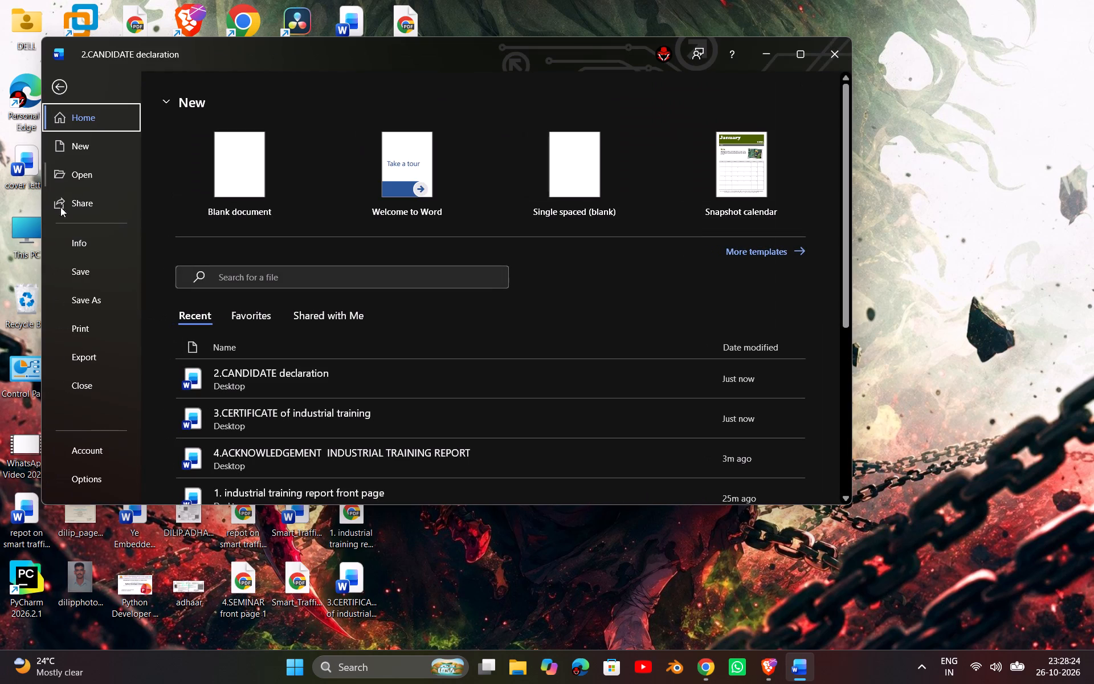
click(94, 302)
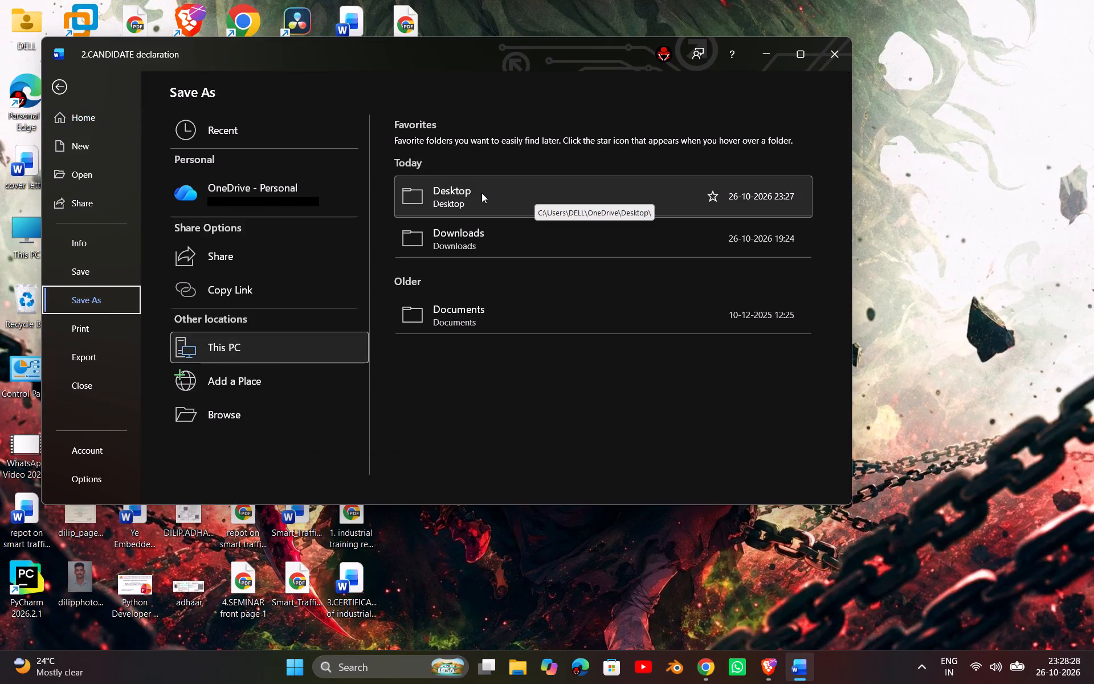
click(106, 272)
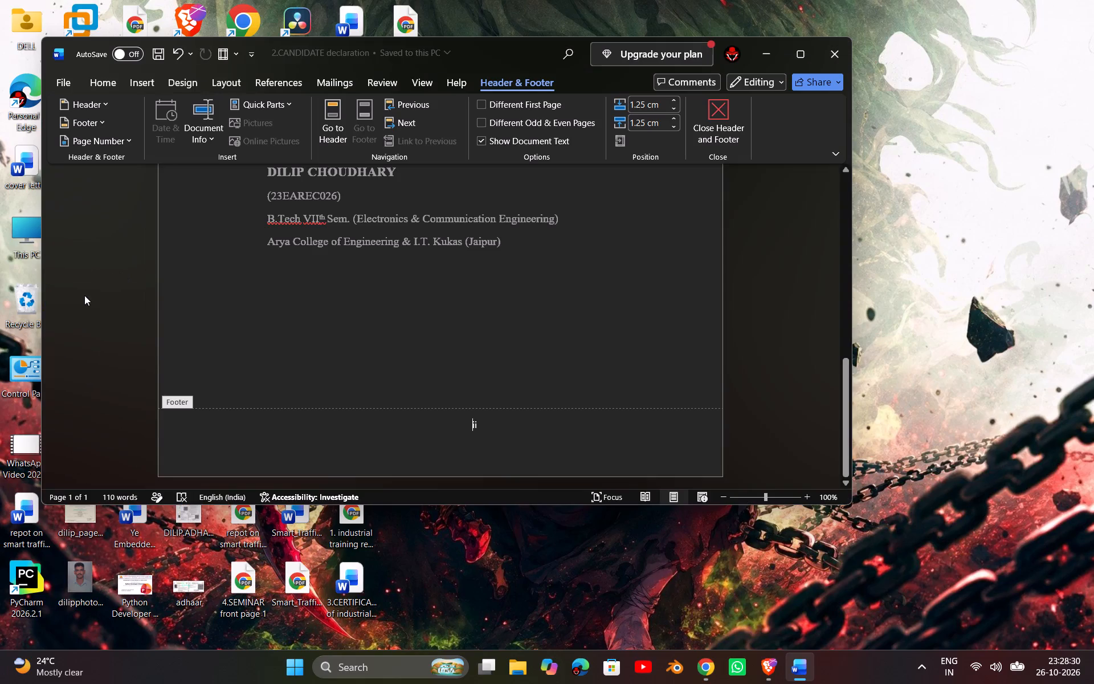
Save a PDF copy of the declaration to the Desktop as 2.CANDIDATE declaration.
click(62, 81)
click(74, 304)
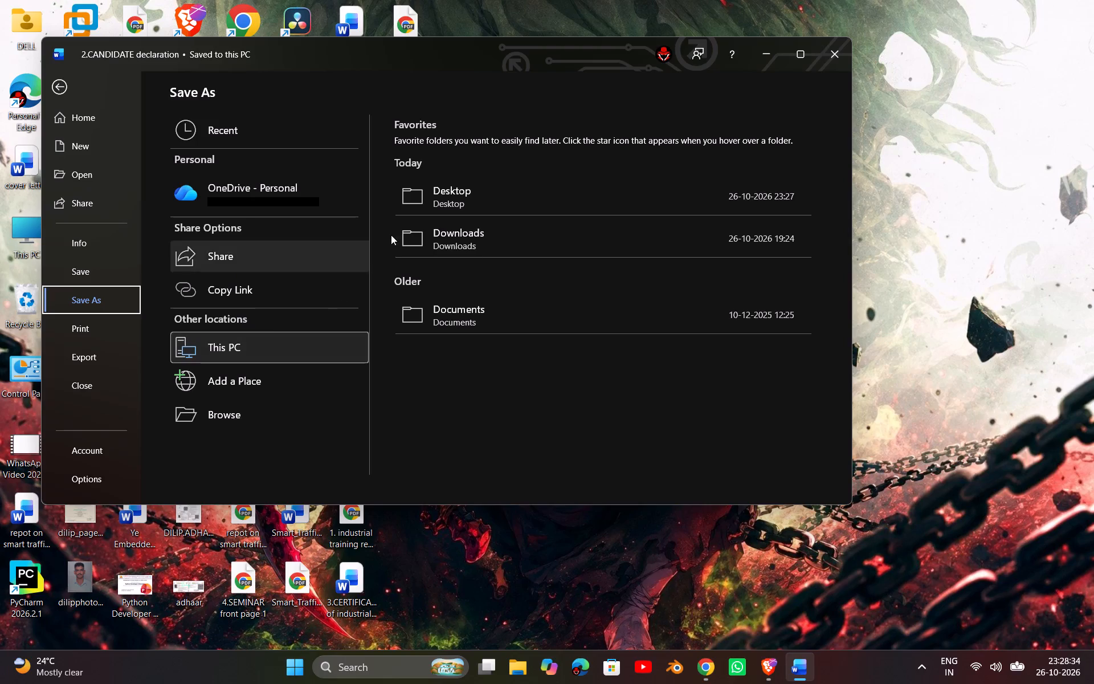
click(421, 208)
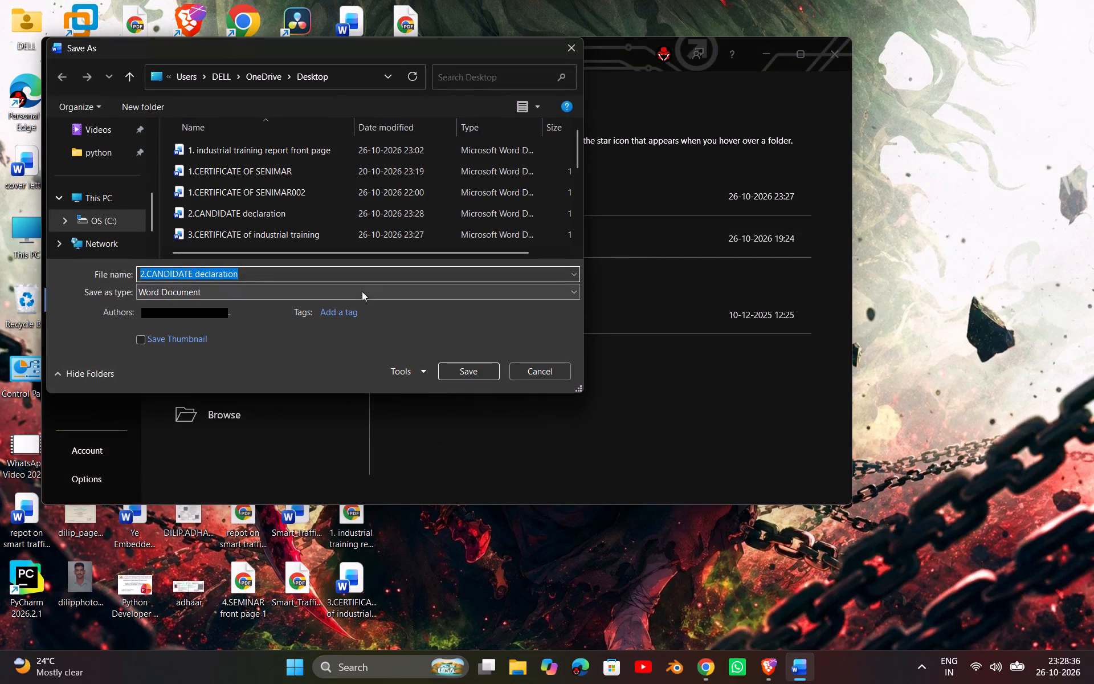
click(362, 291)
click(285, 376)
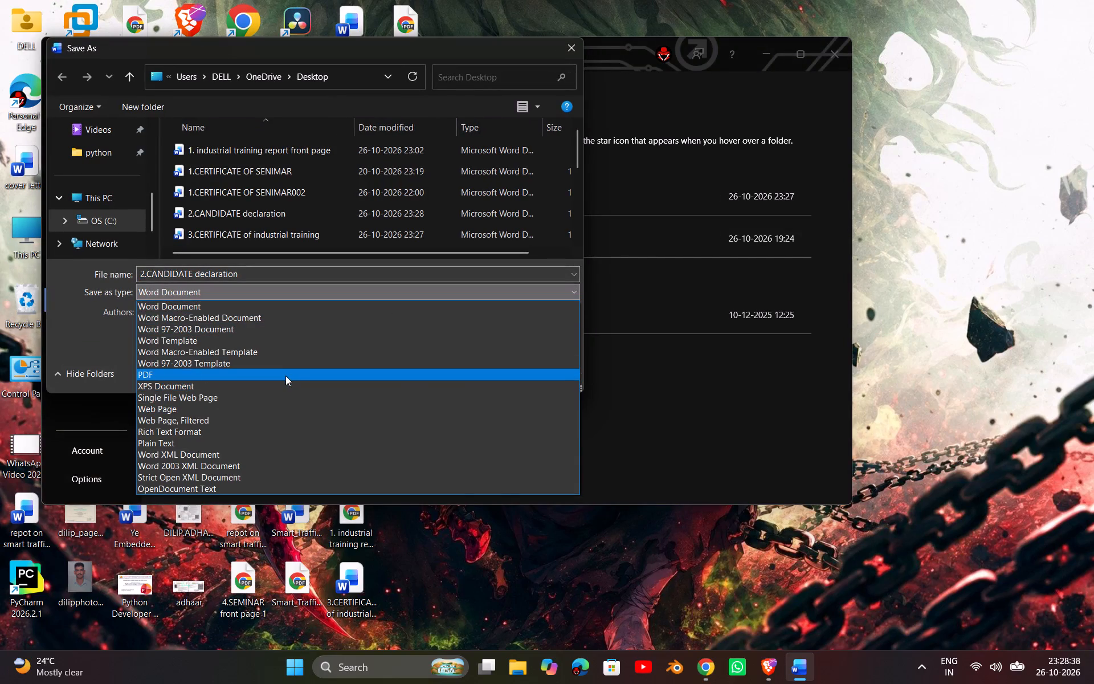
Finish saving the PDF copy of 2.CANDIDATE declaration to the Desktop and close the declaration document.
click(451, 409)
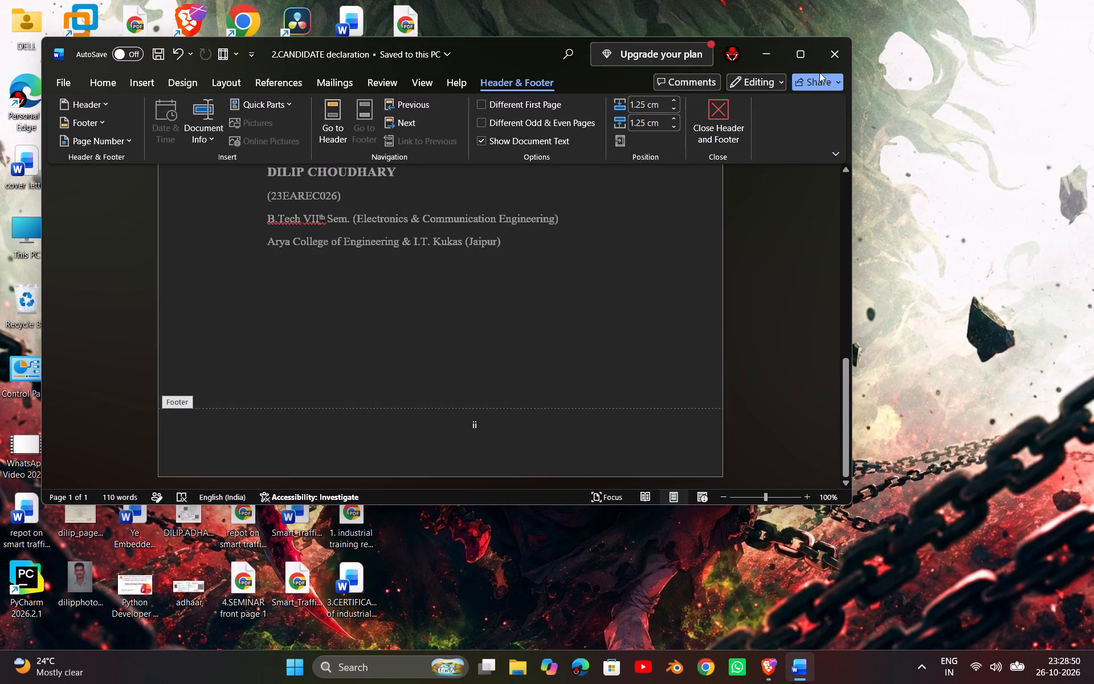
click(842, 48)
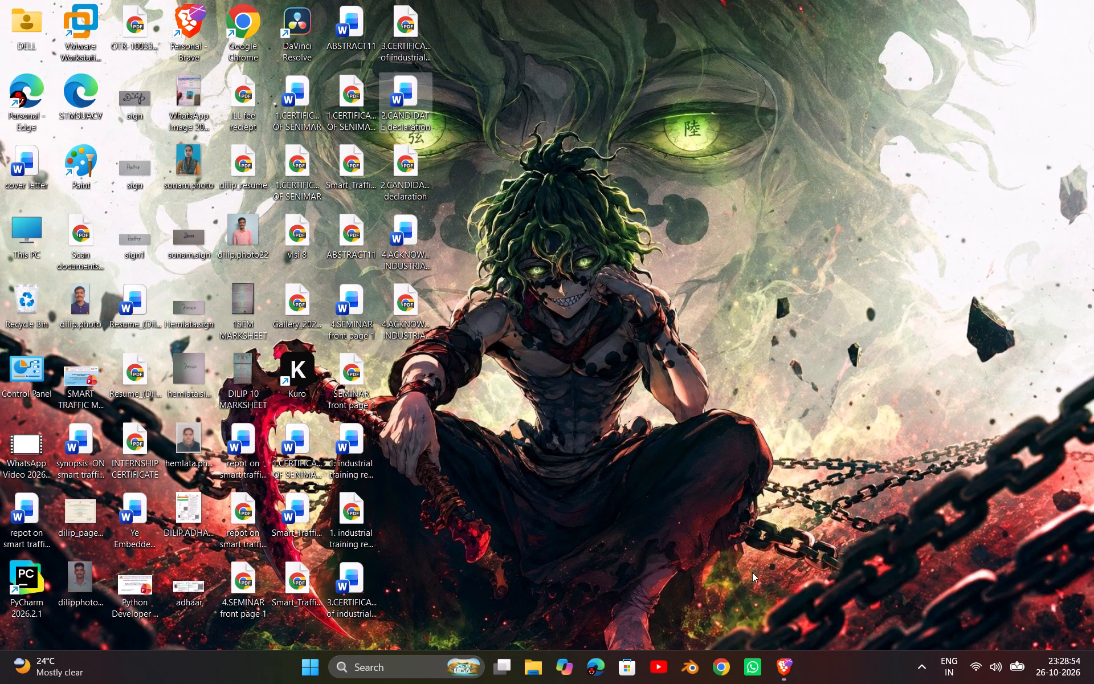
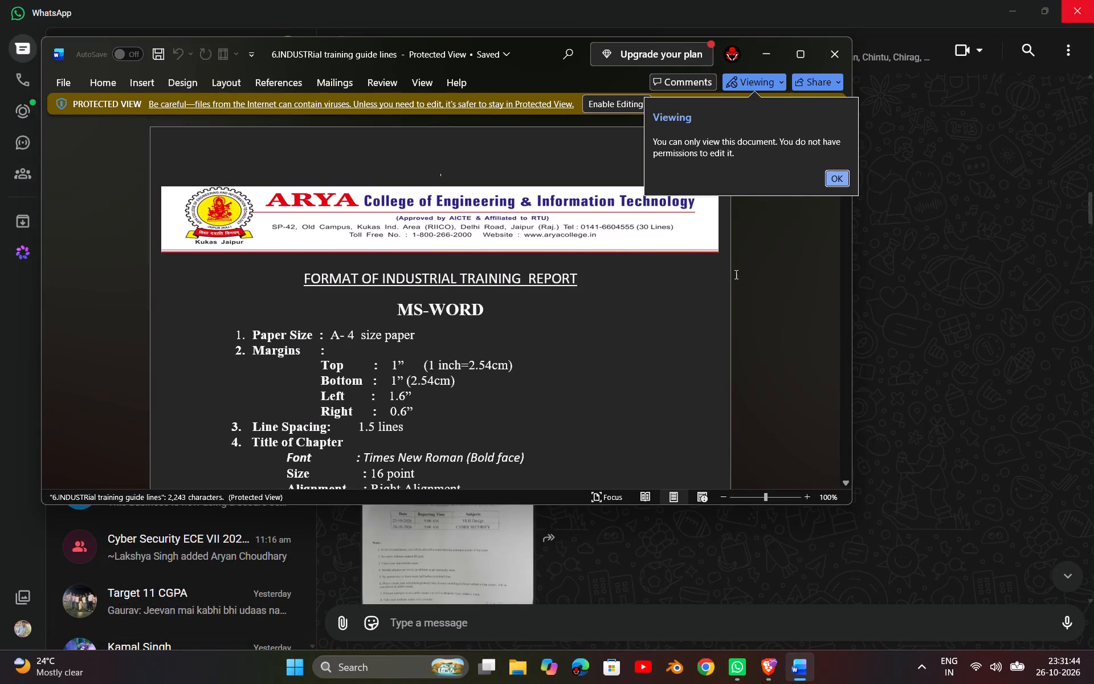
Read the industrial training guide lines document for the report's paper size, margins, line spacing, chapter title, heading and text formatting rules.
click(828, 176)
scroll(387, 321, down, 2)
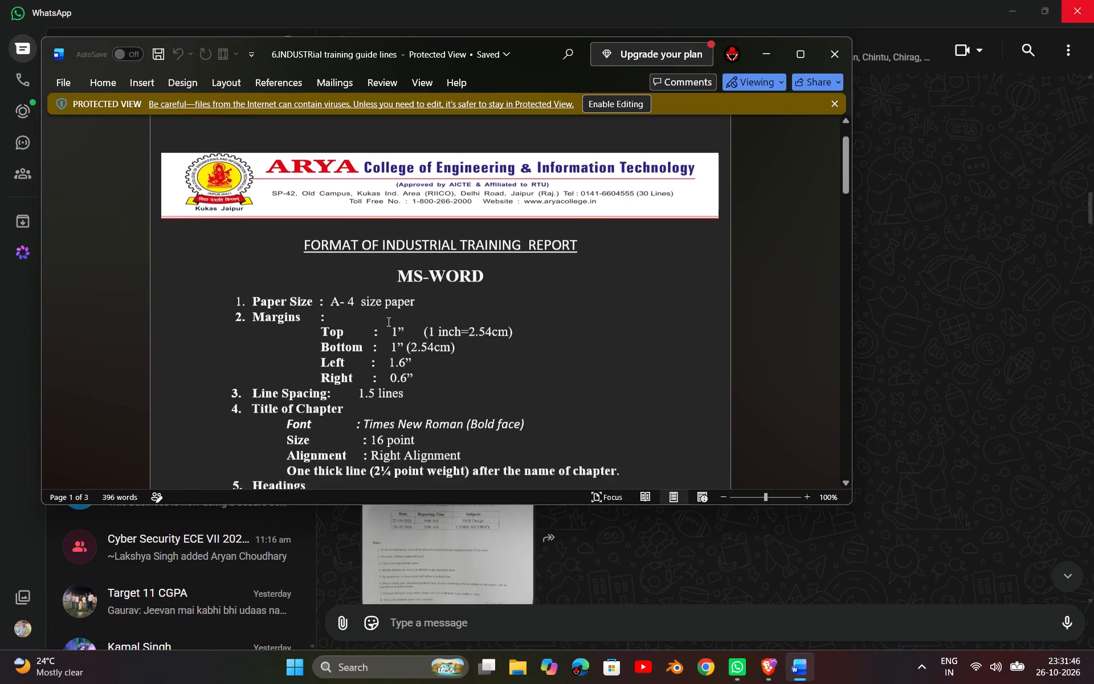
scroll(288, 303, down, 2)
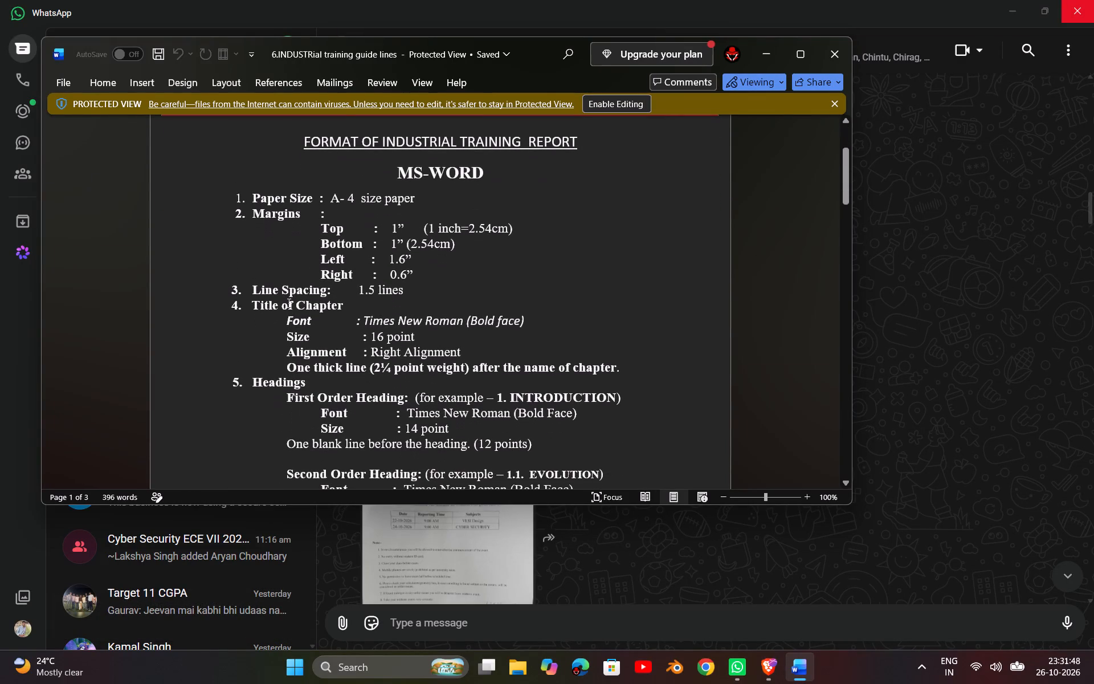
scroll(288, 303, down, 2)
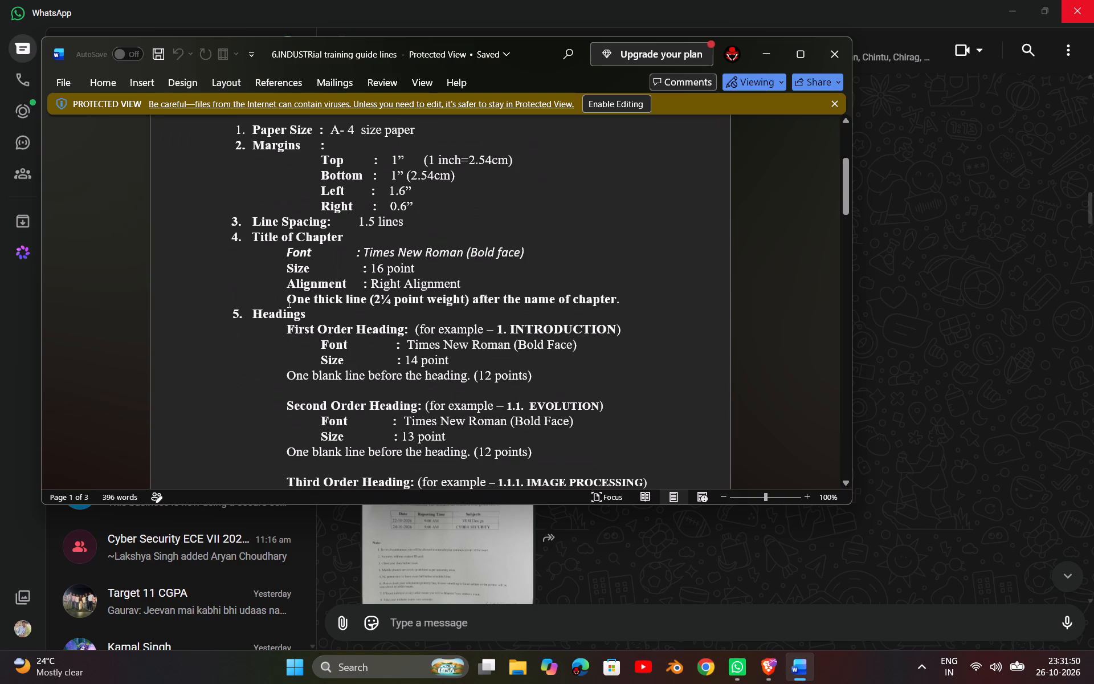
scroll(288, 303, down, 5)
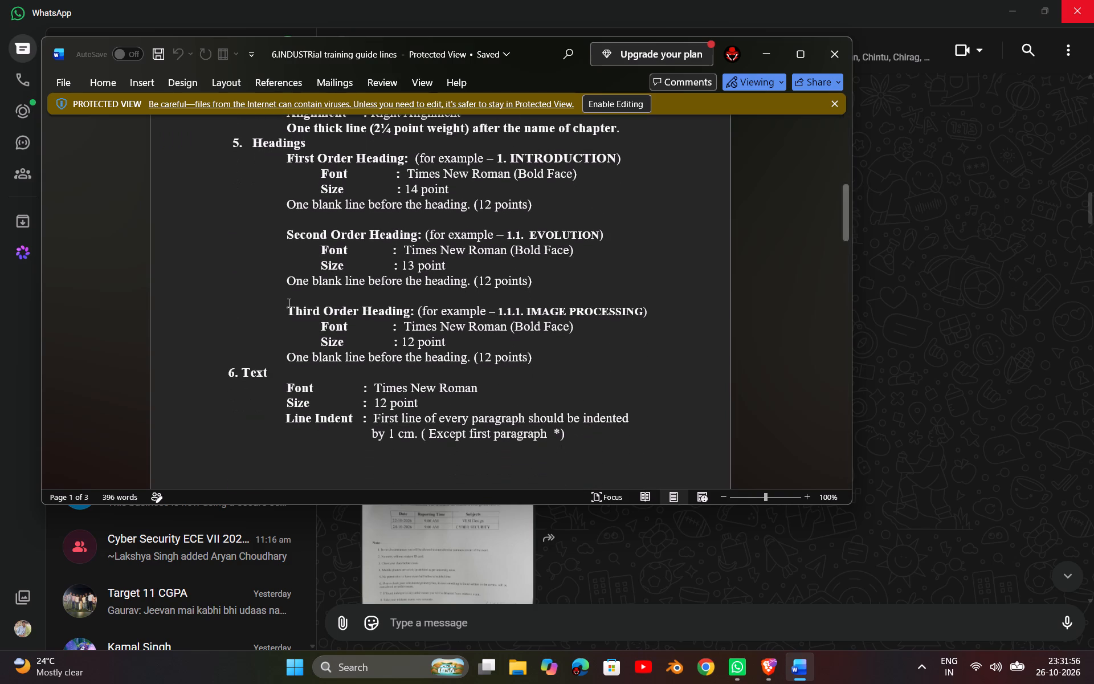
scroll(288, 303, down, 5)
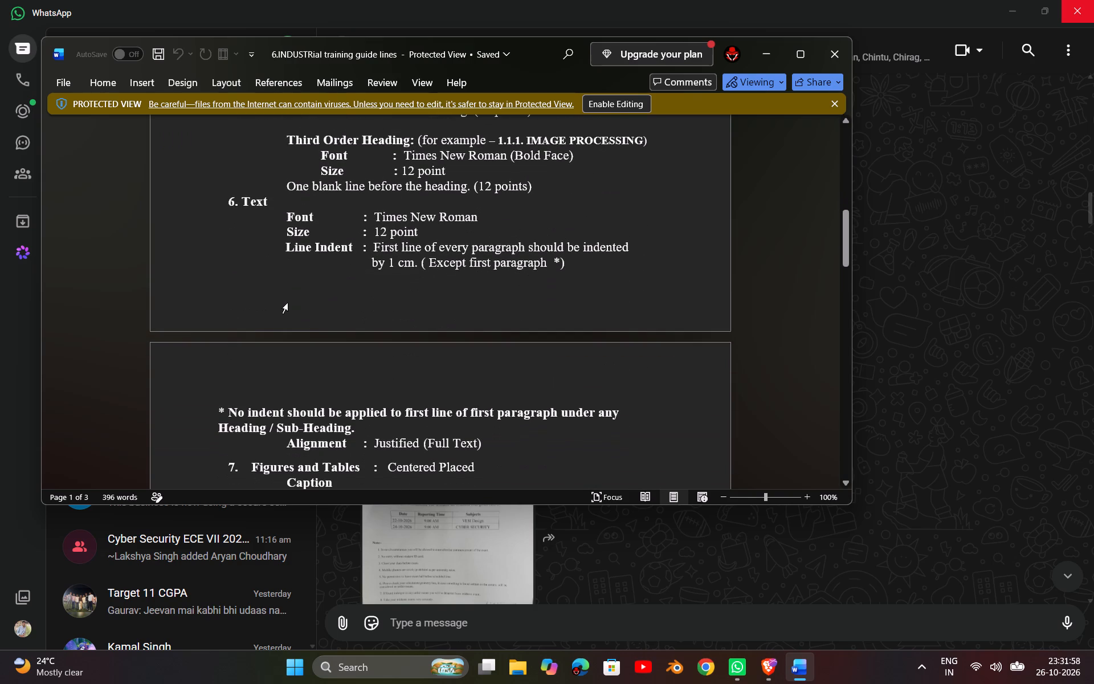
Review the page numbering and header rules in the industrial training guidelines and enable editing of the document.
scroll(288, 303, down, 2)
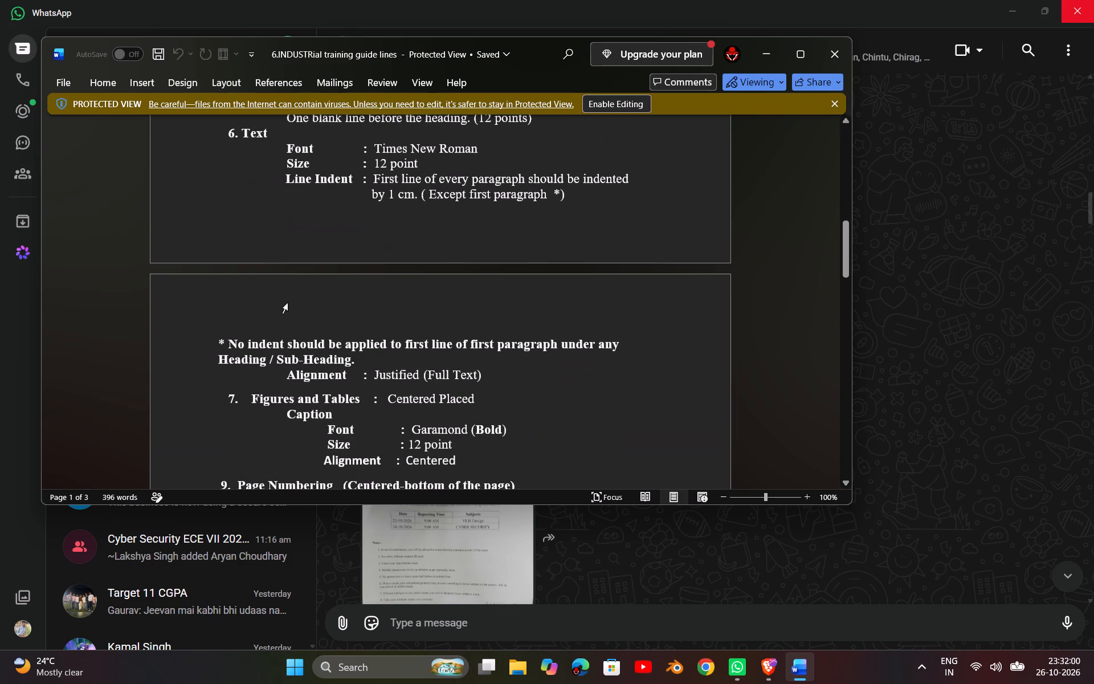
scroll(288, 303, down, 3)
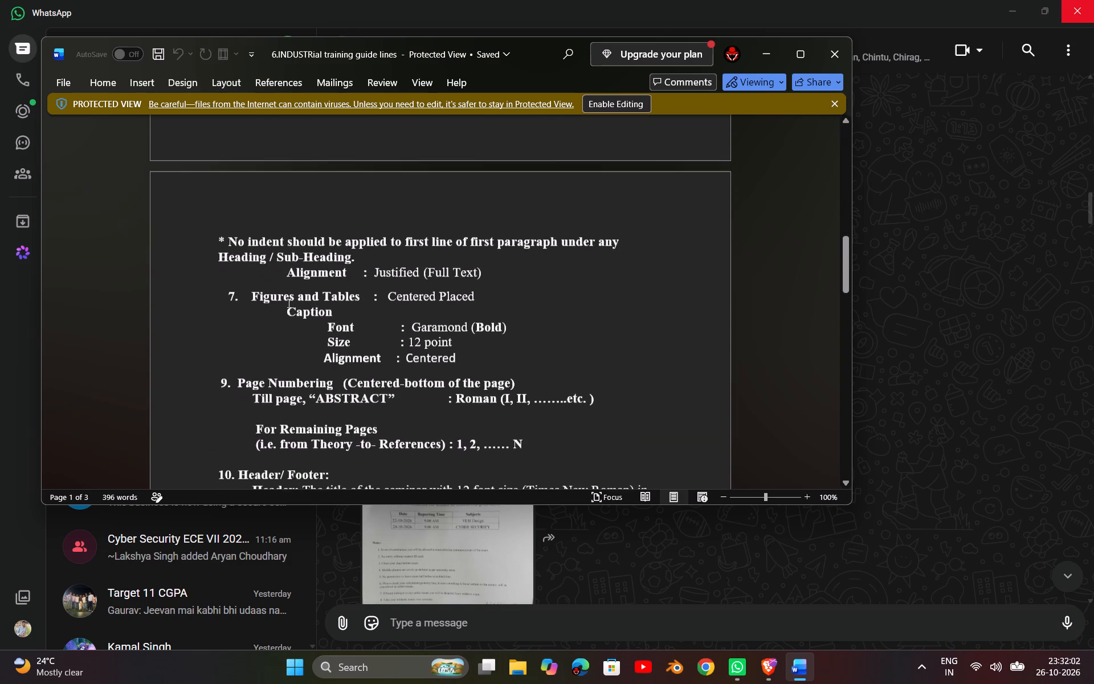
scroll(288, 303, down, 2)
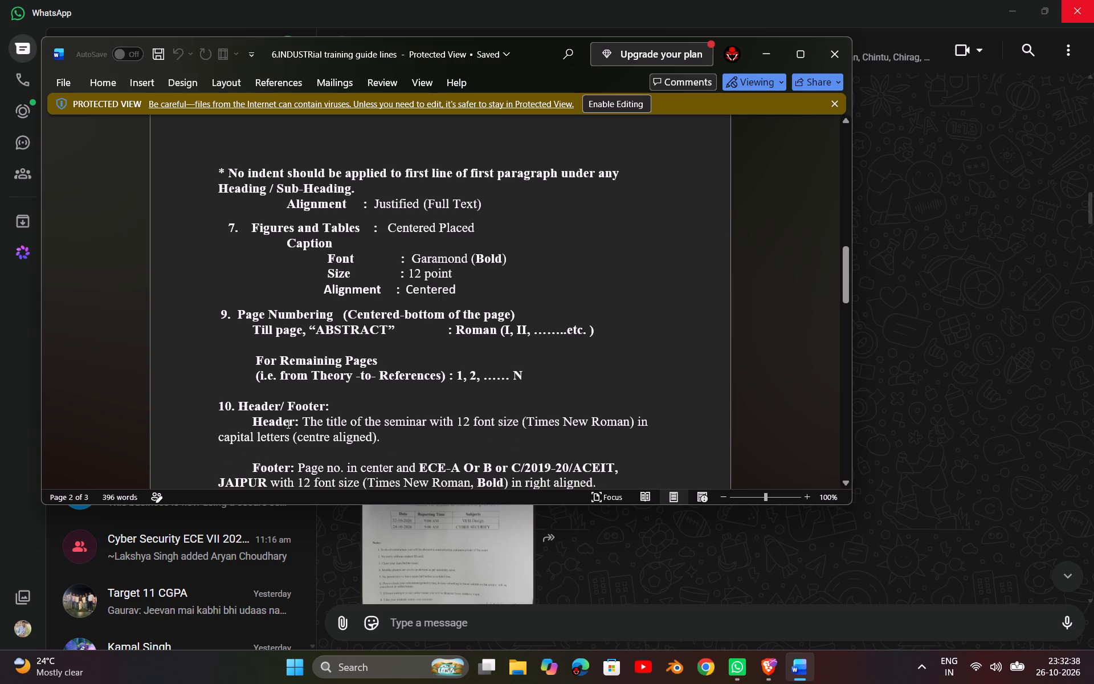
drag(247, 419, 331, 439)
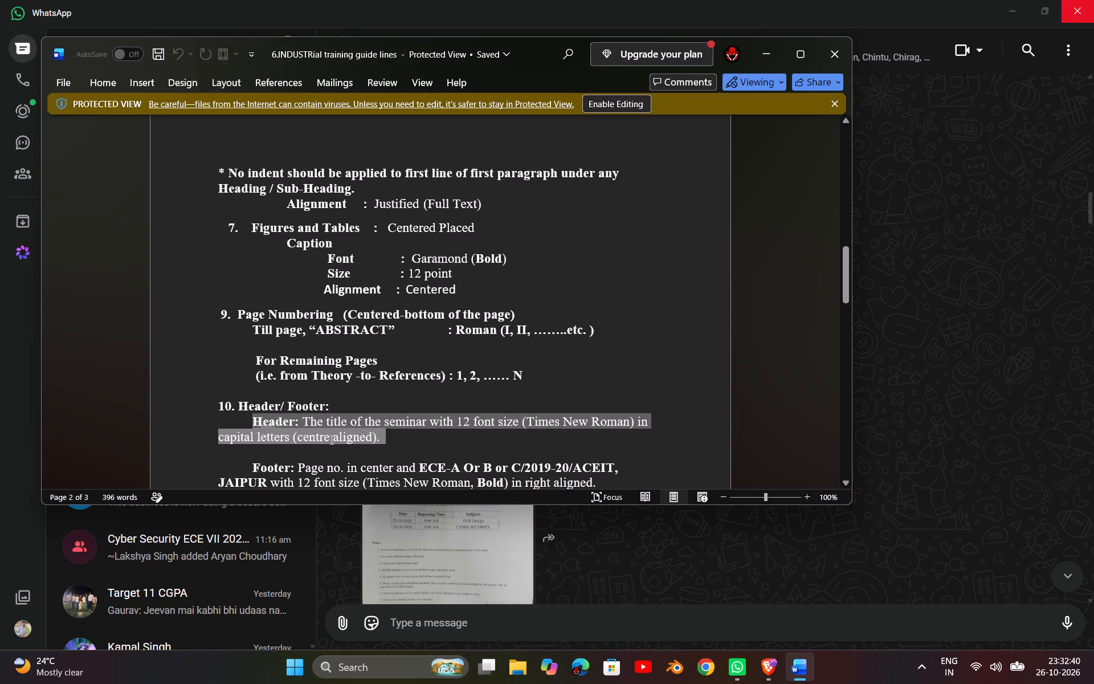
drag(331, 439, 332, 439)
click(605, 105)
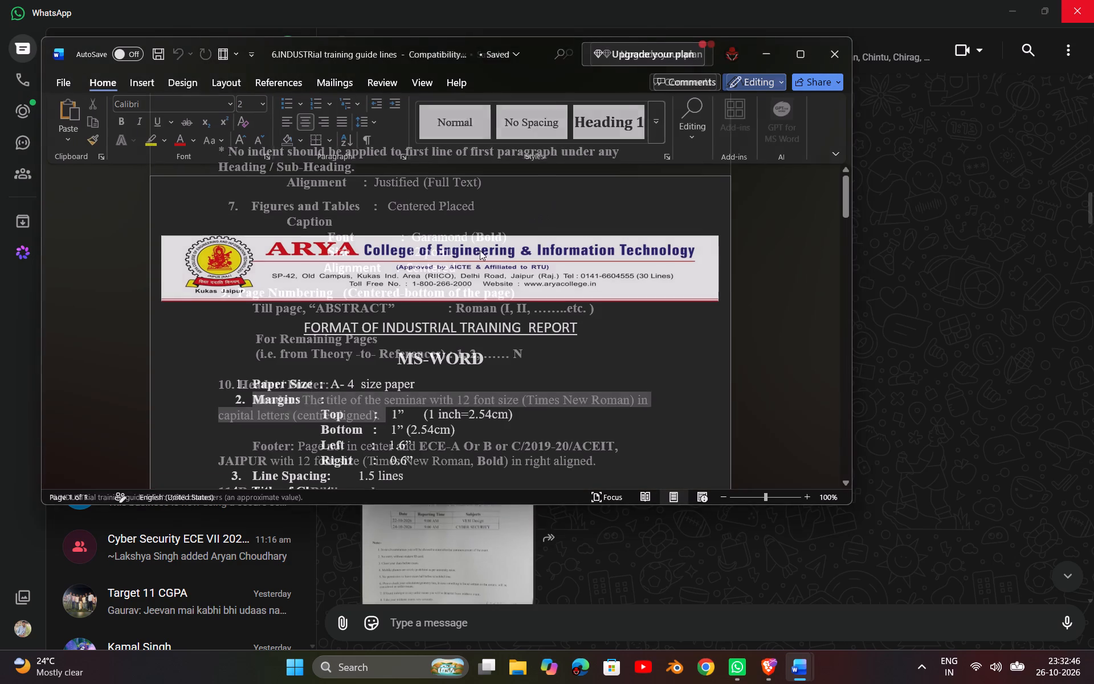
Delete the Header instruction about the seminar title from section 10, Header/Footer.
scroll(387, 296, down, 10)
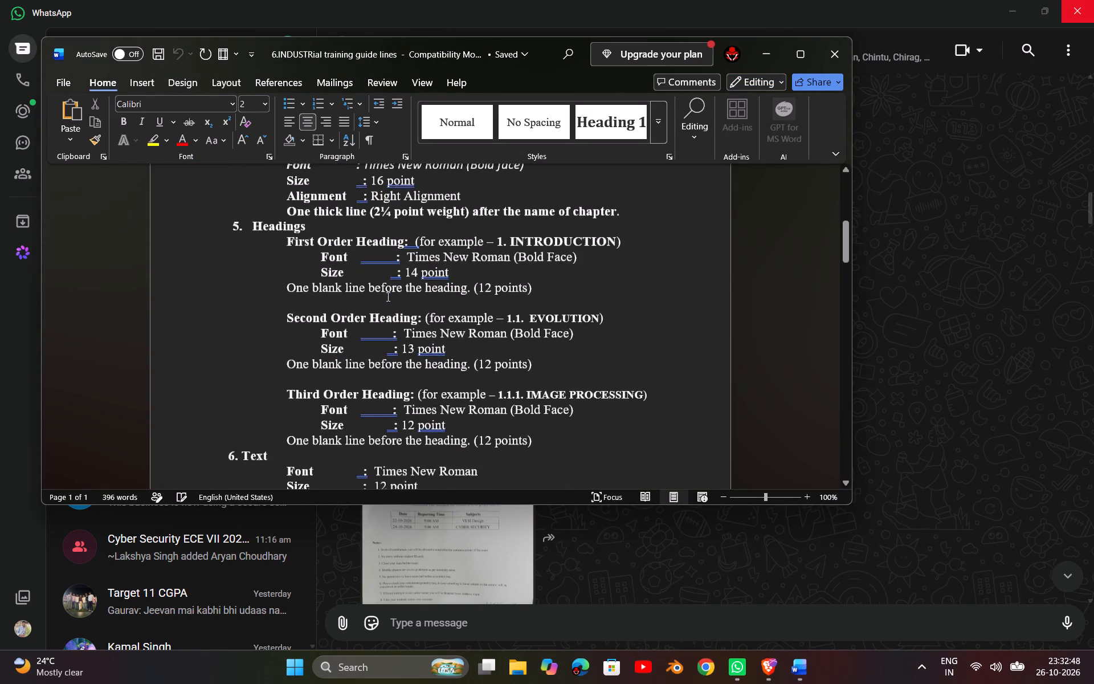
scroll(387, 296, down, 12)
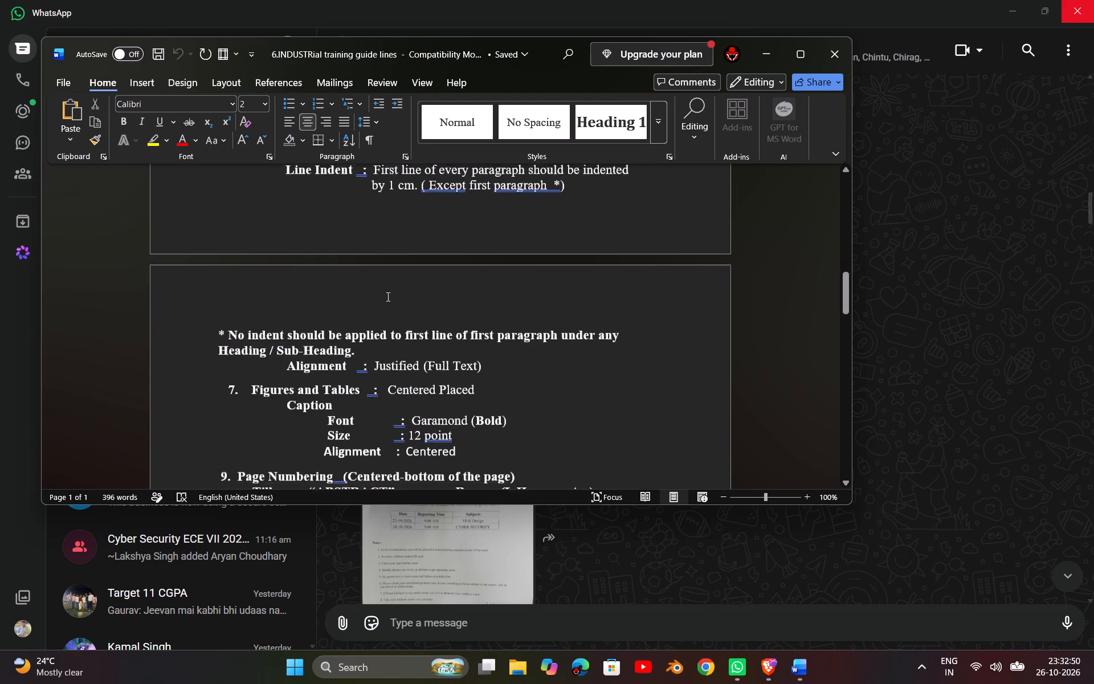
scroll(387, 296, down, 3)
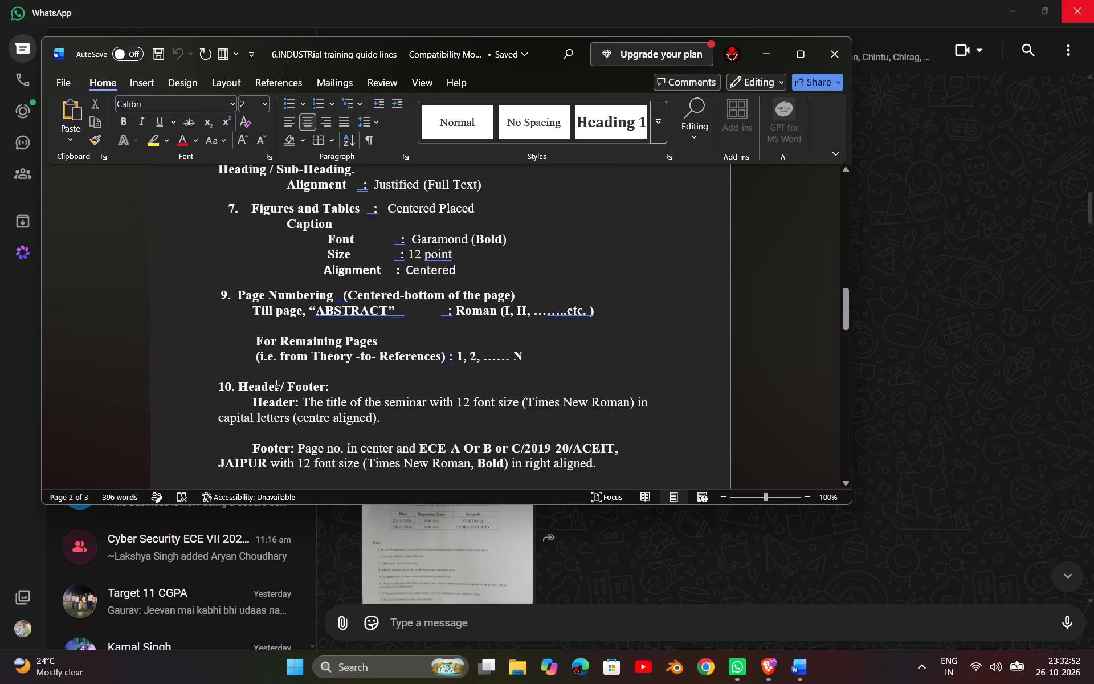
drag(240, 401, 383, 422)
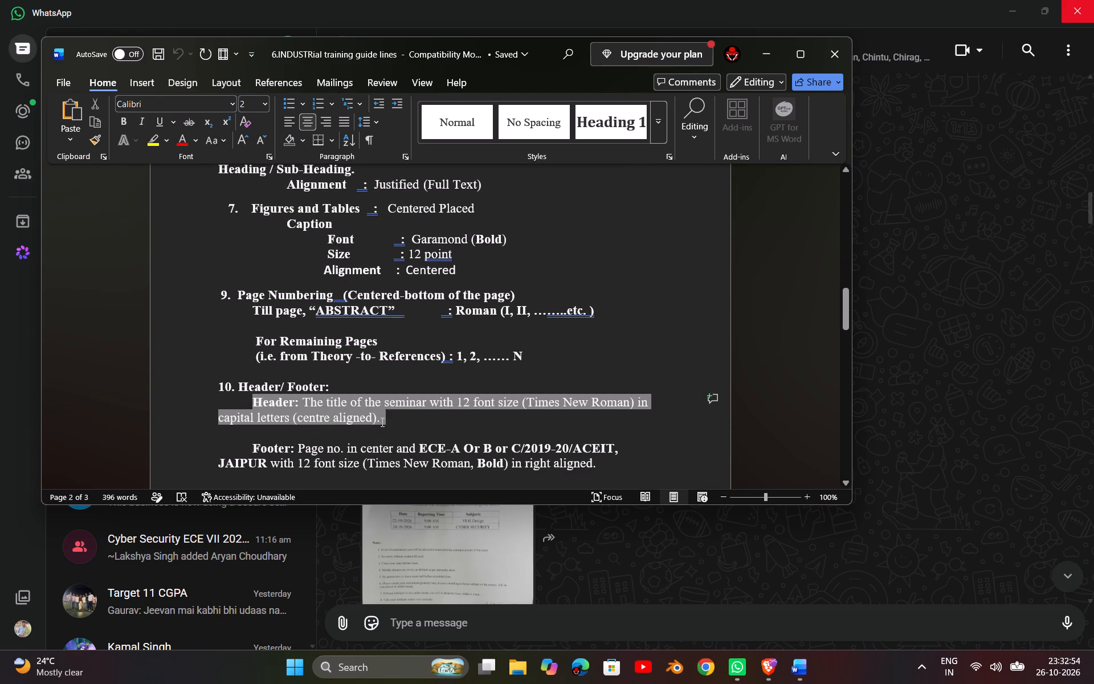
drag(383, 422, 385, 422)
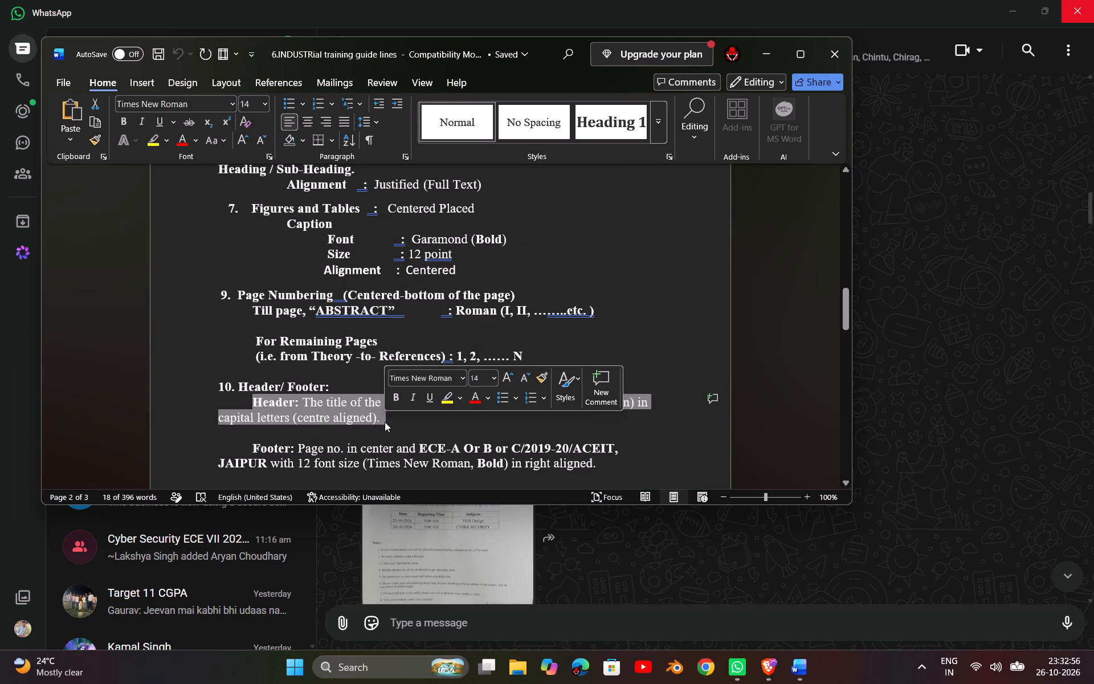
key(BackSpace)
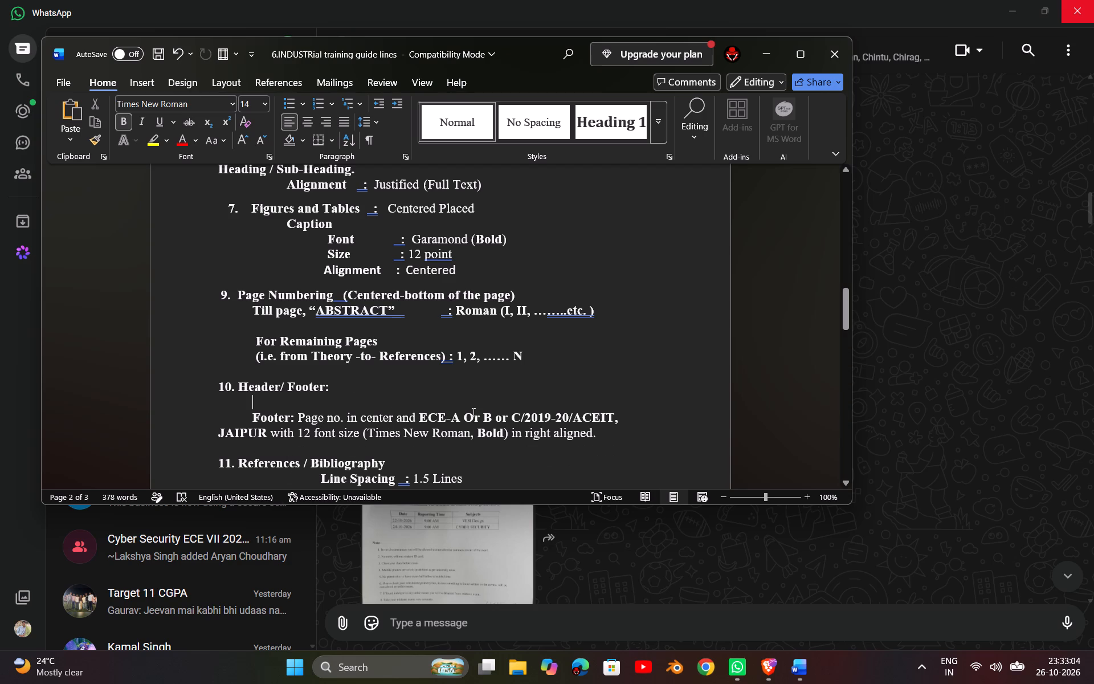
Remove the "Or B or C" options from the footer rule so the class reads only ECE-A.
click(517, 418)
key(BackSpace)
key(BackSpace)
key(BackSpace)
key(BackSpace)
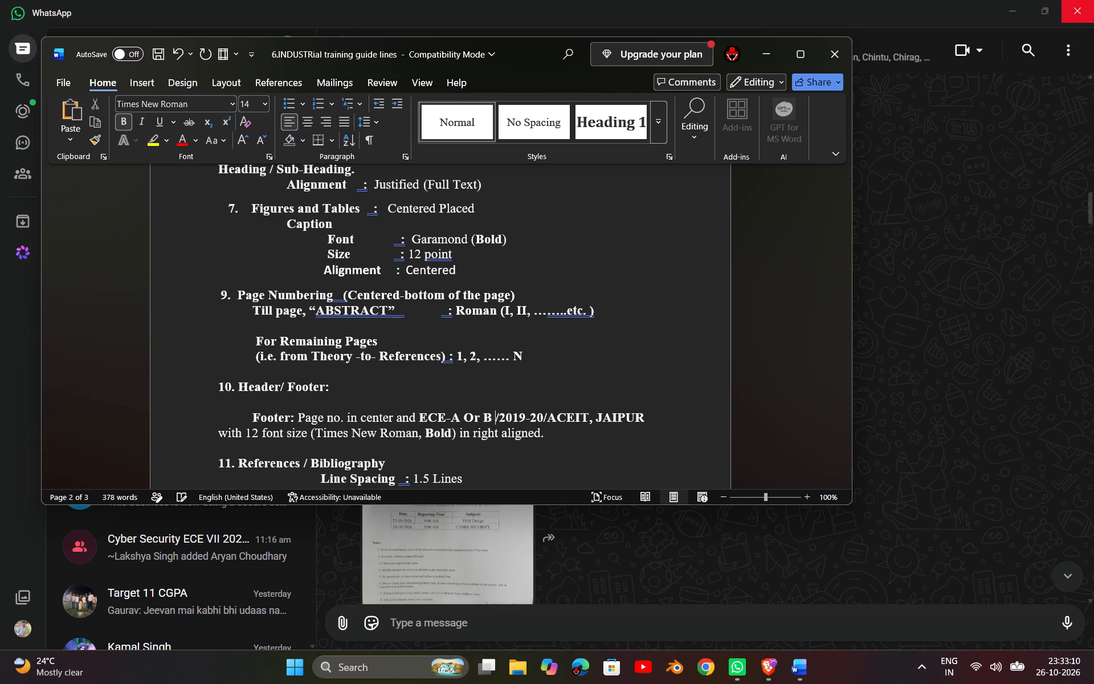
key(BackSpace)
key(BackSpace)
key(BackSpace)
key(BackSpace)
key(BackSpace)
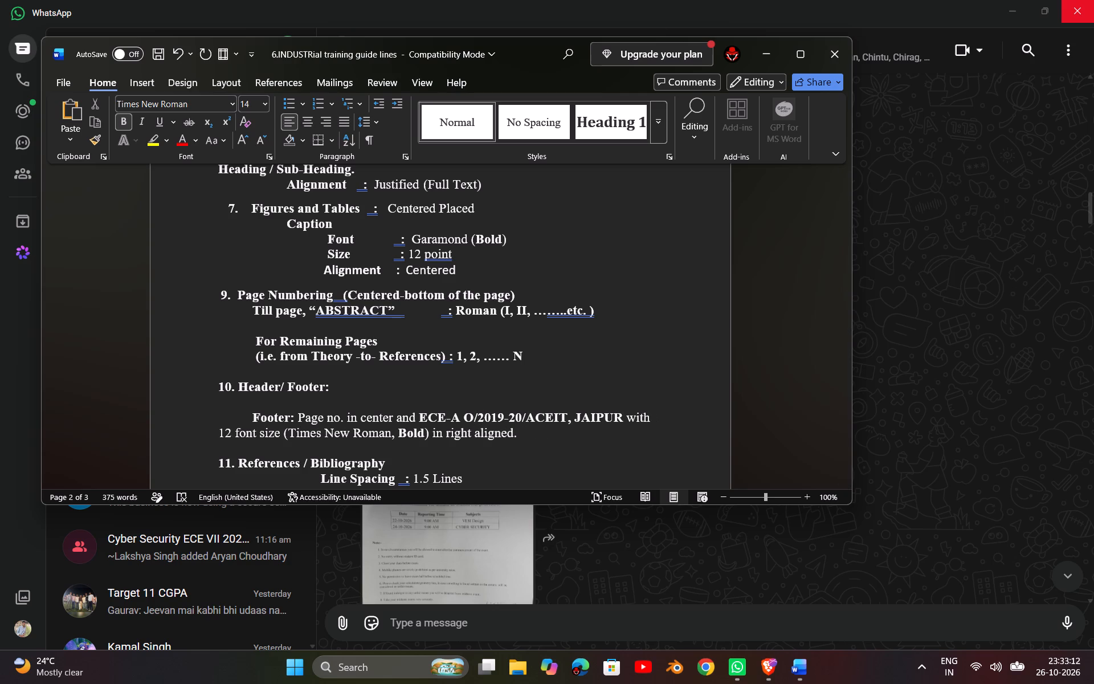
key(BackSpace)
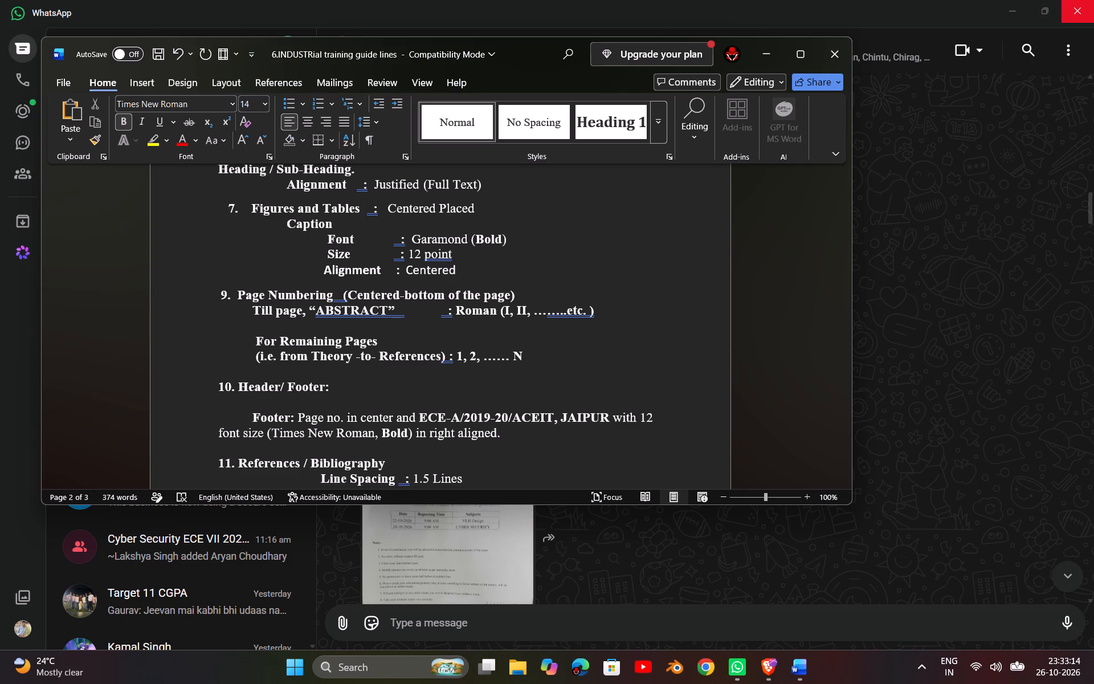
Set the academic year in the footer rule to 2026-27.
key(Right)
key(Right)
key(Right)
key(Right)
key(Right)
key(BackSpace)
key(BackSpace)
text(26)
key(Right)
key(Right)
key(Right)
key(BackSpace)
key(7)
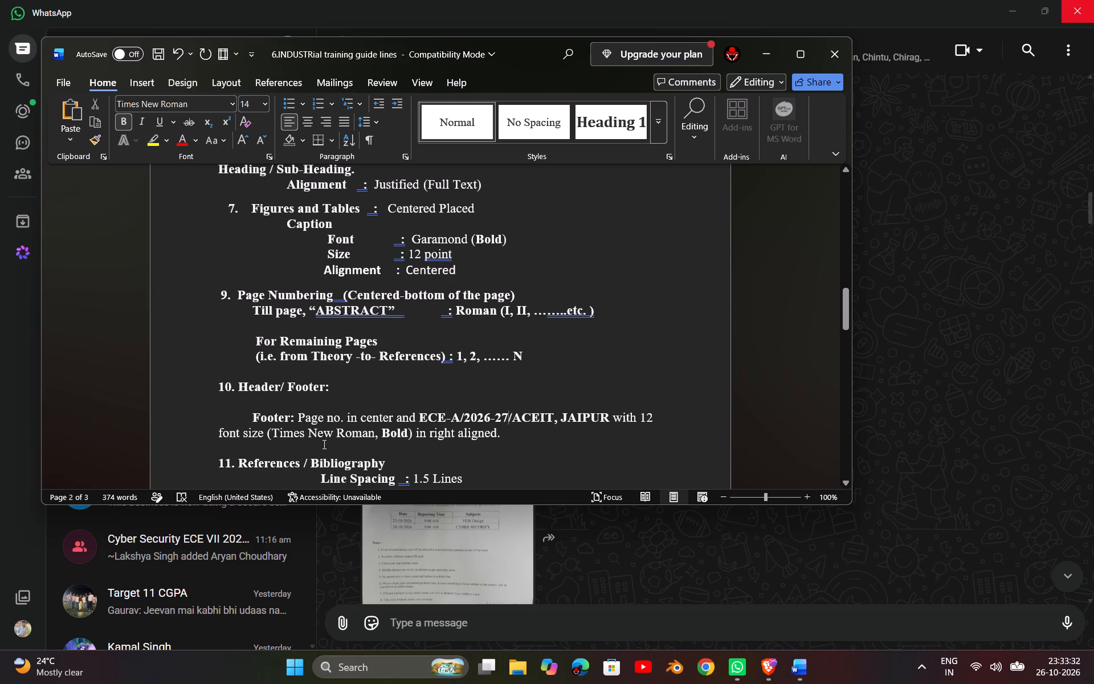
Copy the guidelines text from the FORMAT OF INDUSTRIAL TRAINING REPORT heading through the example reference at the end.
scroll(370, 469, down, 3)
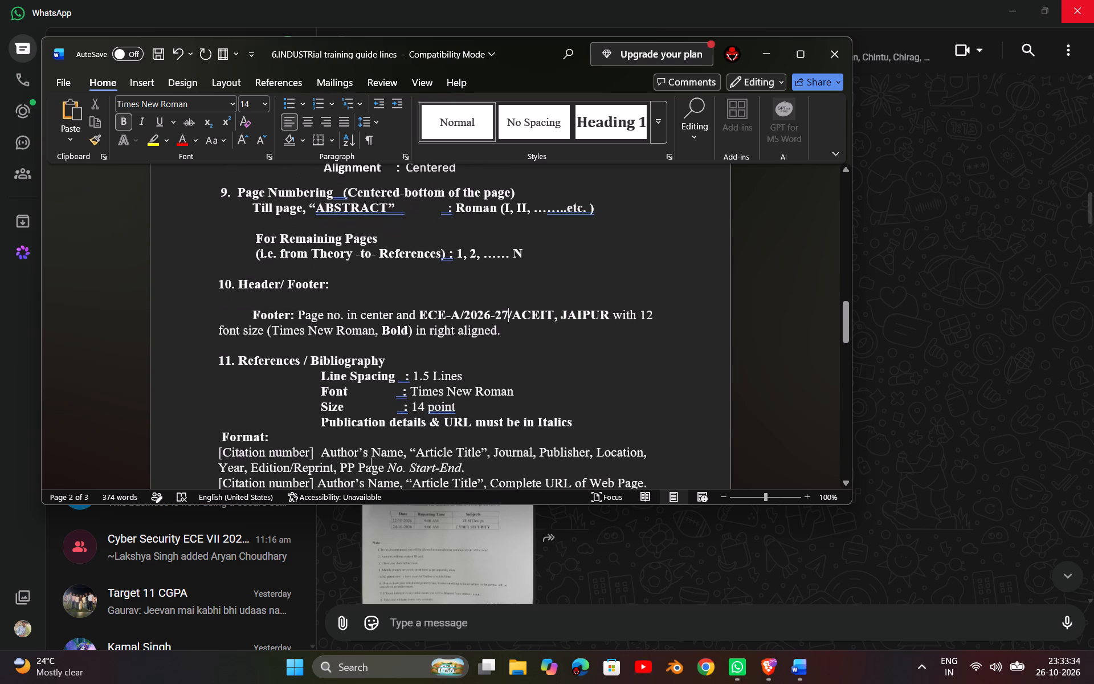
scroll(370, 457, down, 5)
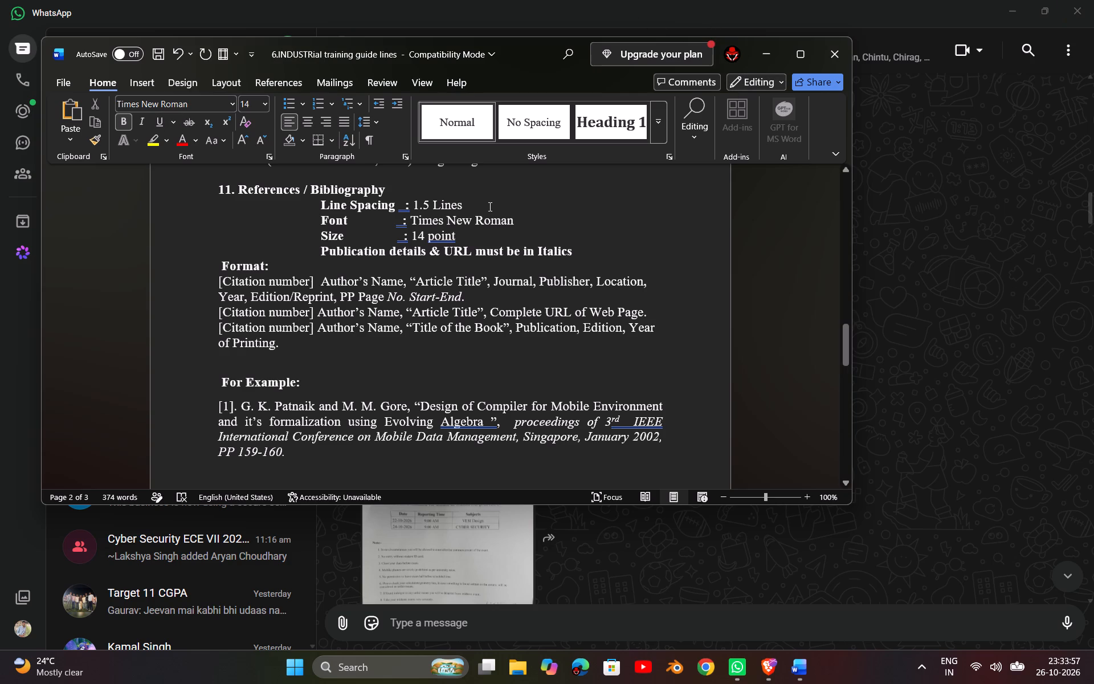
scroll(471, 215, up, 20)
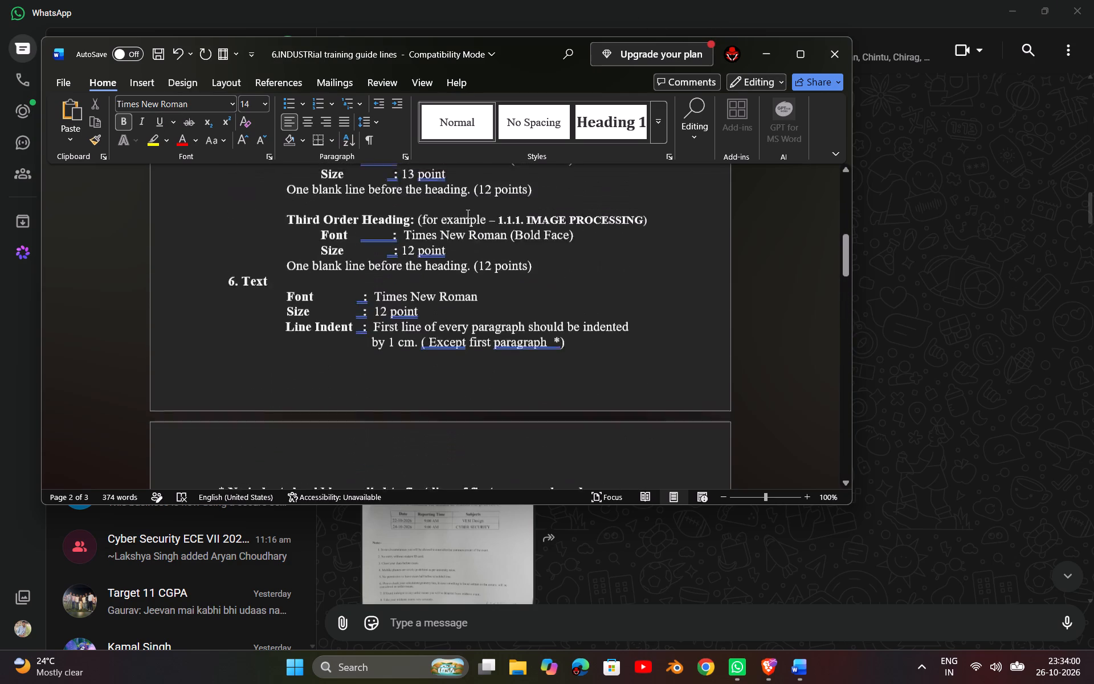
scroll(467, 214, up, 12)
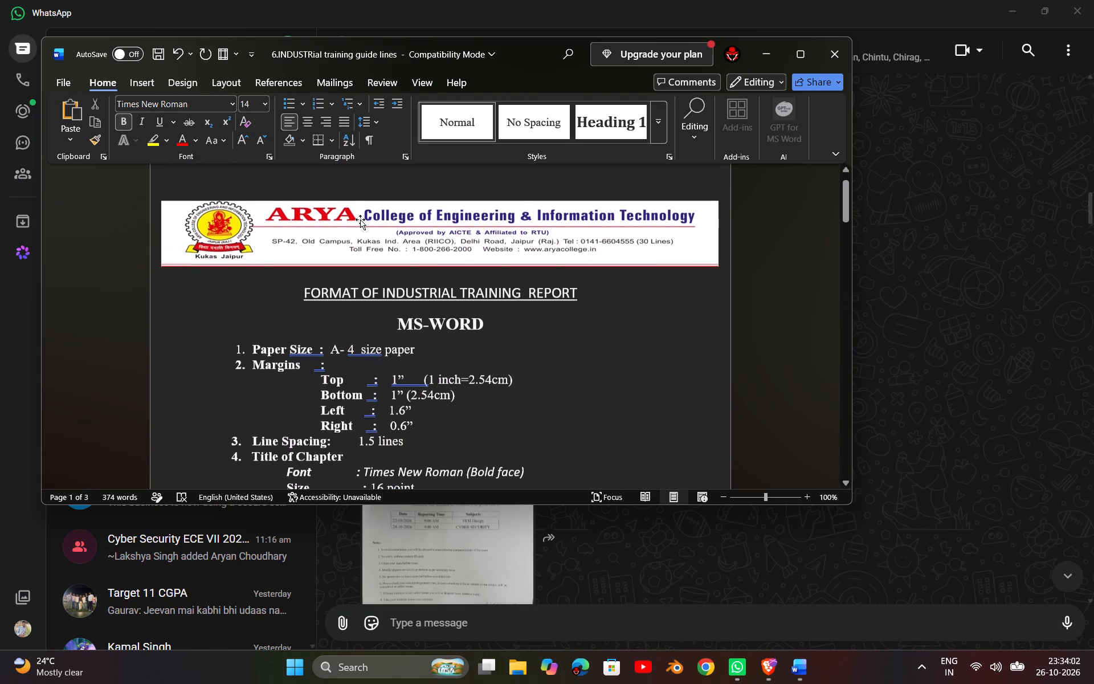
drag(295, 283, 617, 570)
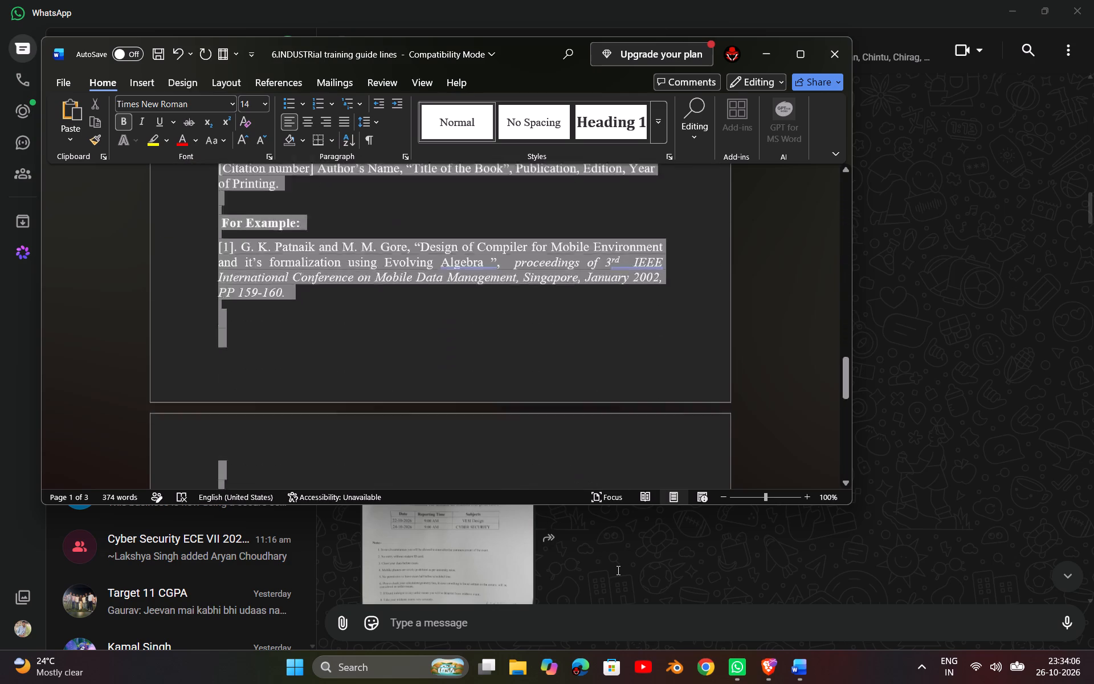
drag(617, 570, 542, 175)
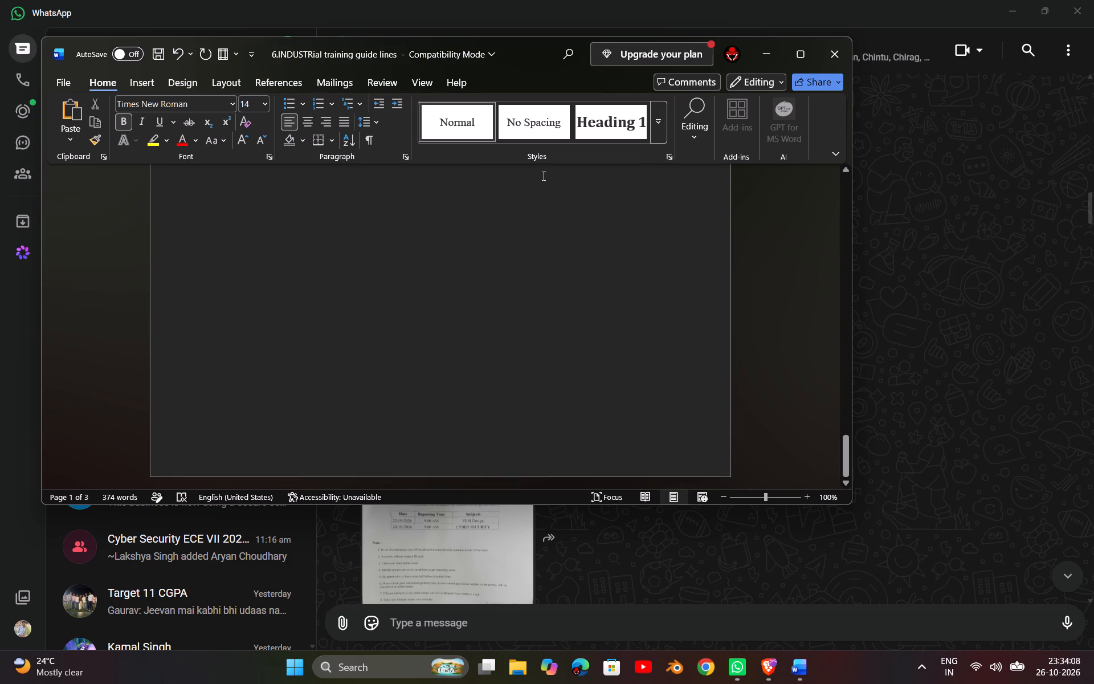
drag(542, 175, 549, 147)
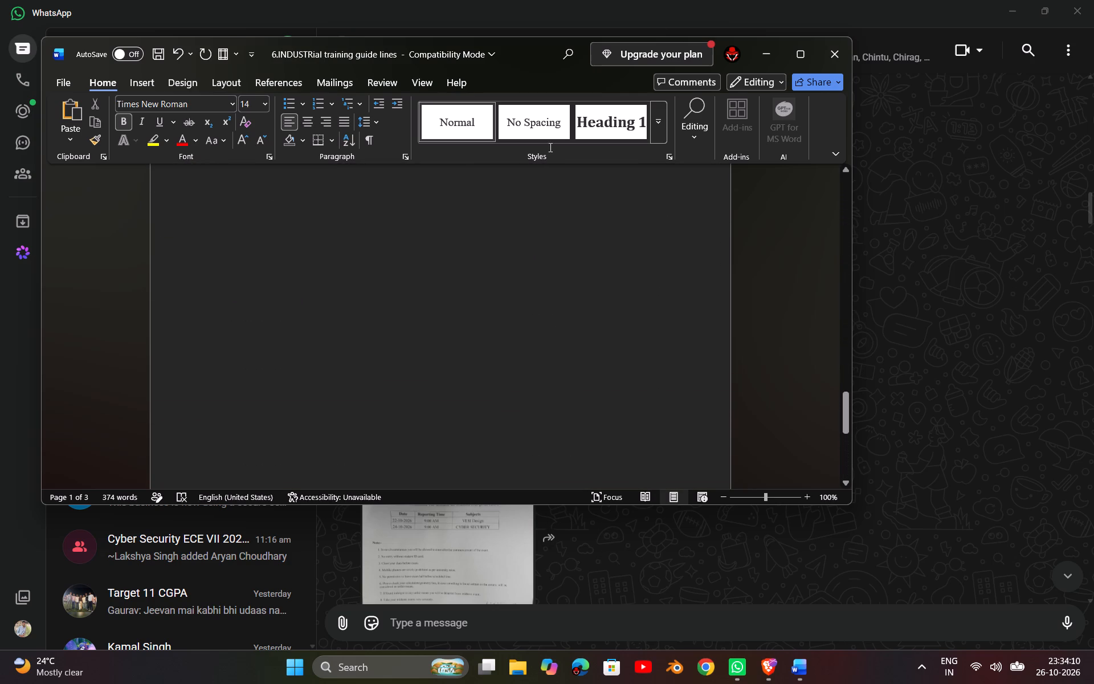
drag(549, 147, 378, 214)
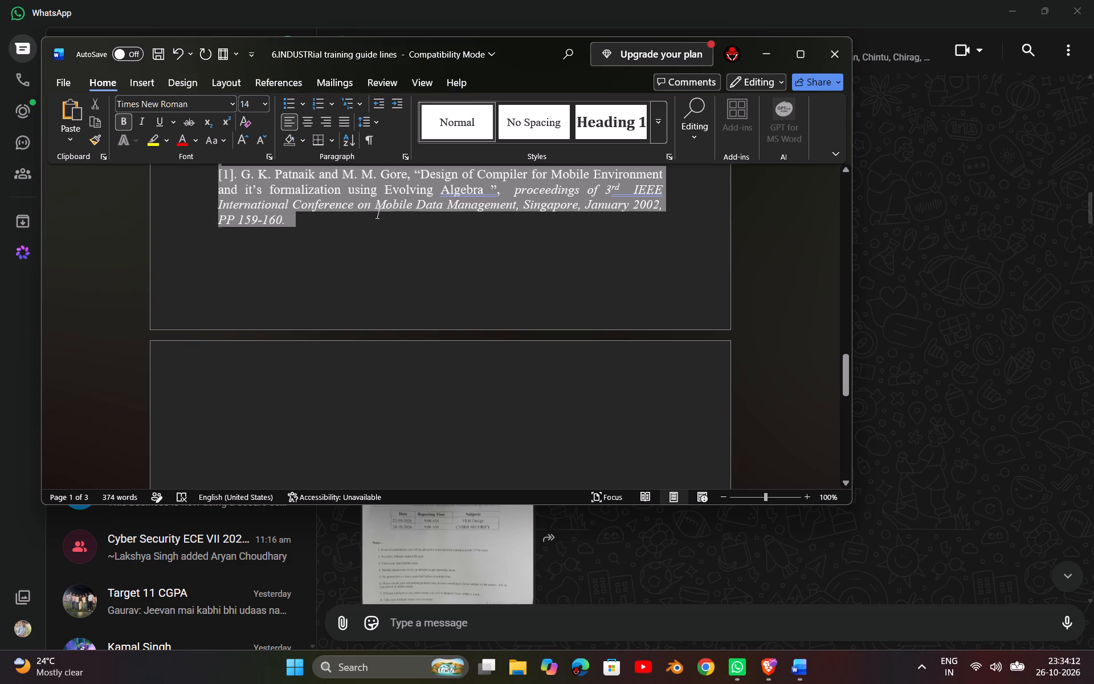
drag(378, 214, 308, 219)
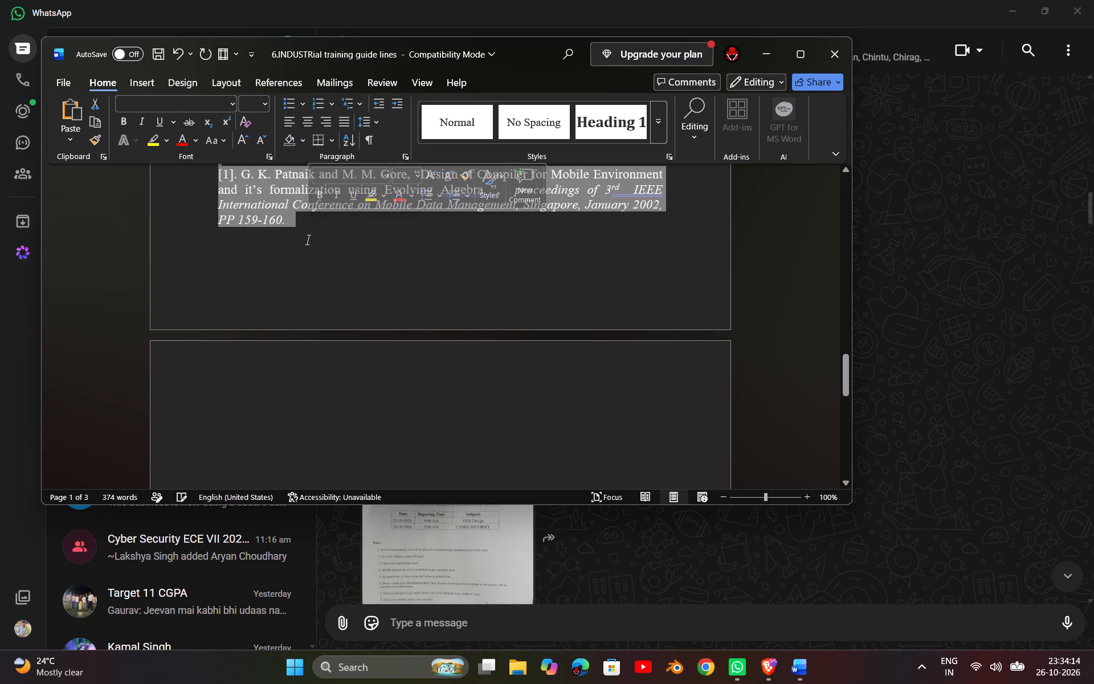
key(ctrl+c)
key(ctrl+c)
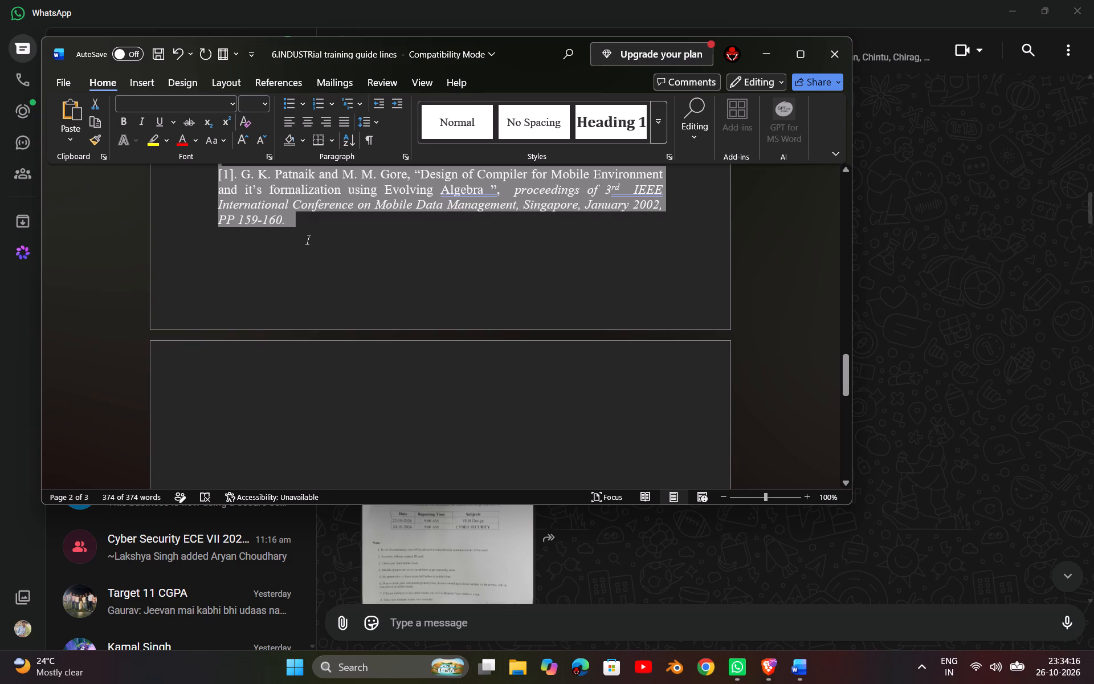